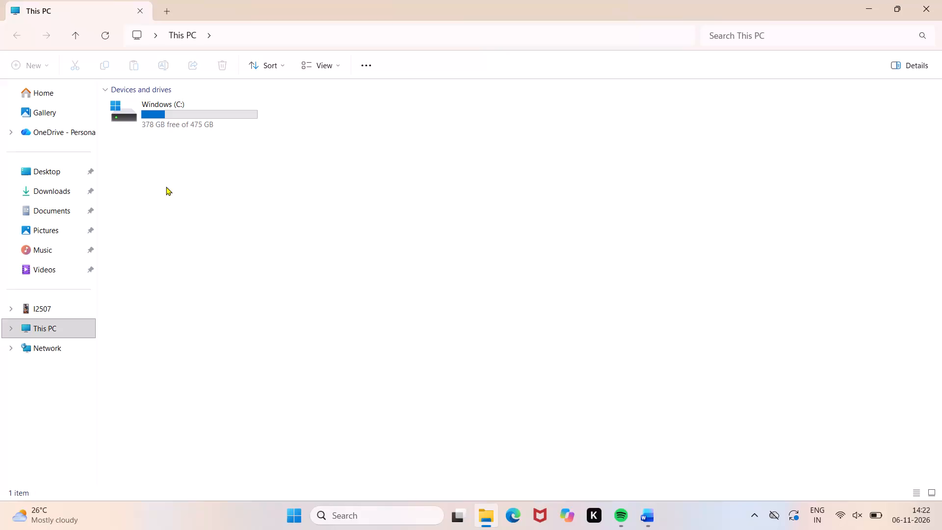
Open the newest Fingerprint_Biometric_Access_Attendance project proposal document from the Downloads folder and maximize its window.
left_click(76, 195)
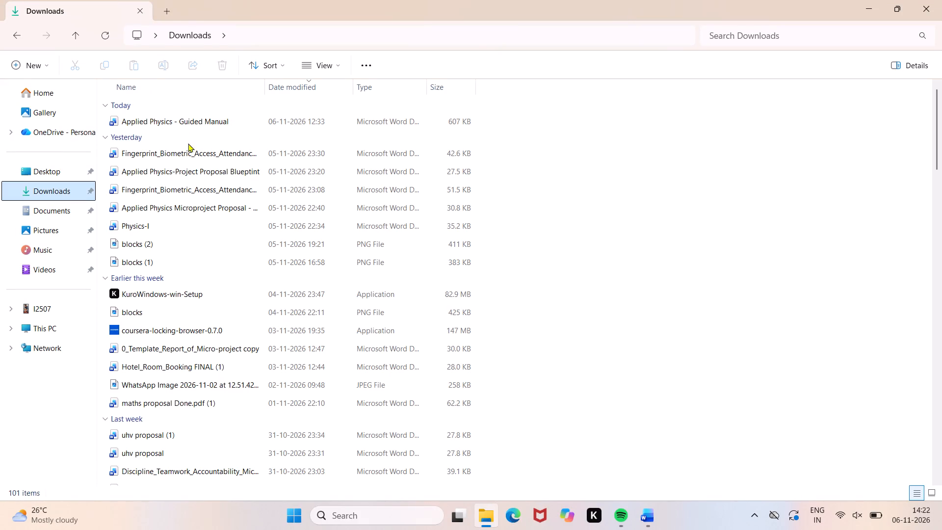
double_click(190, 151)
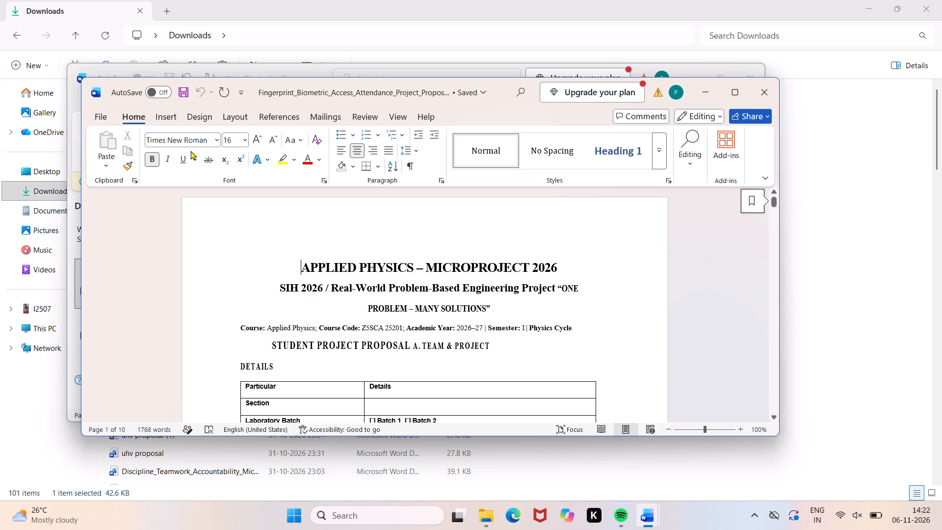
key("alt+space")
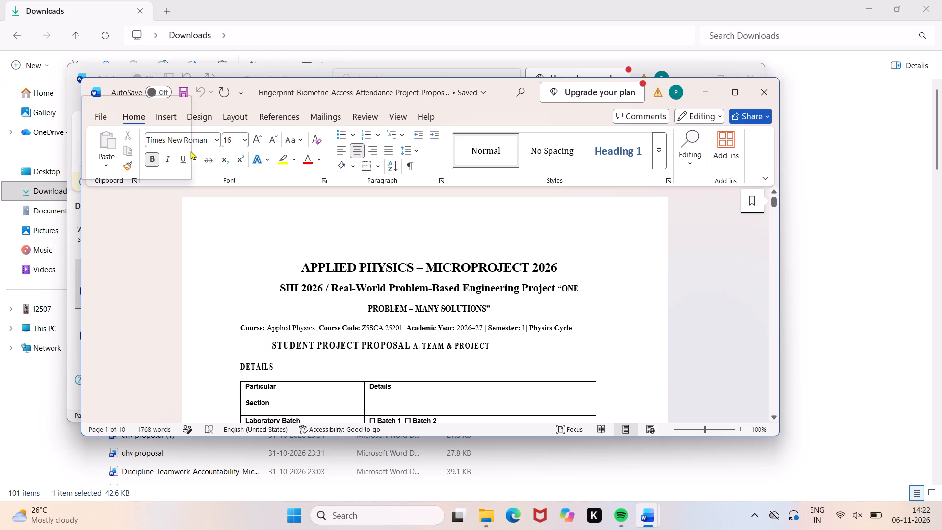
key("alt+x")
Enter the student names "praveen" in row 1 and "sujith" in row 2 of the Team Members table.
scroll(333, 343, "down", 1)
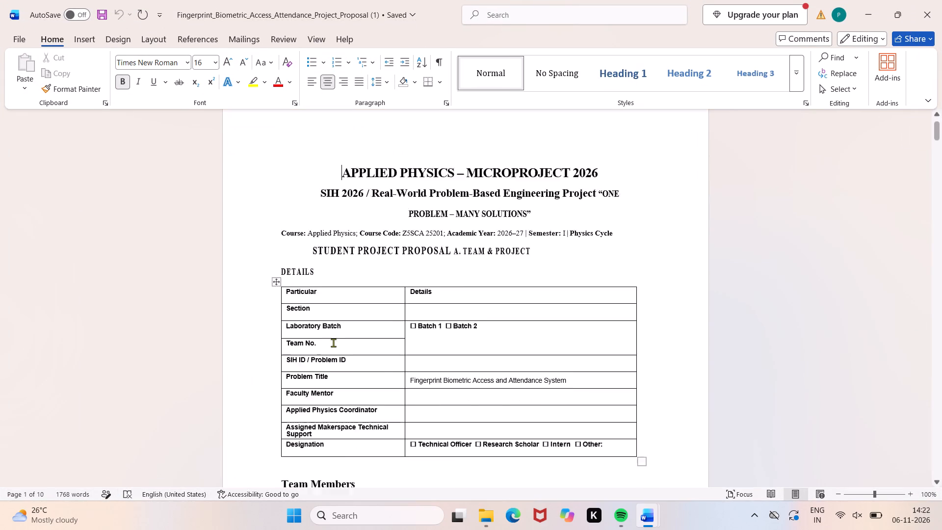
scroll(333, 343, "down", 2)
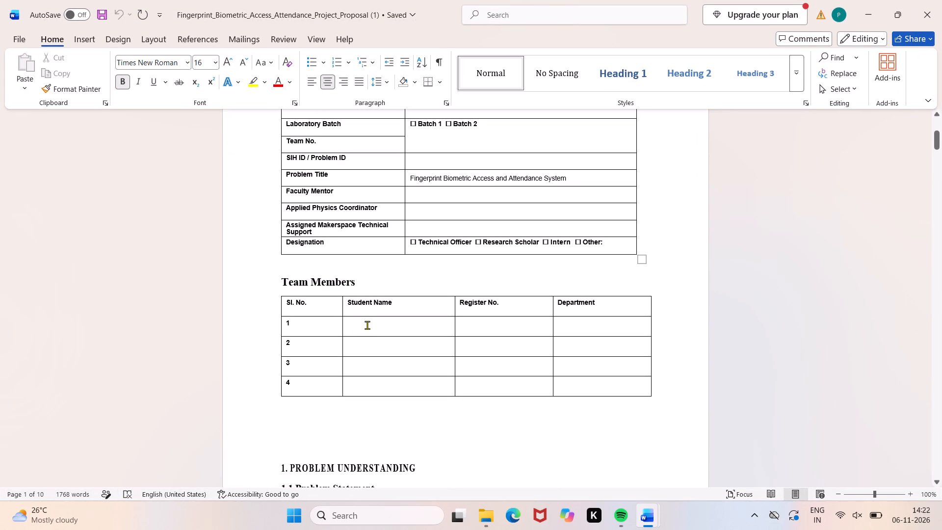
left_click(367, 325)
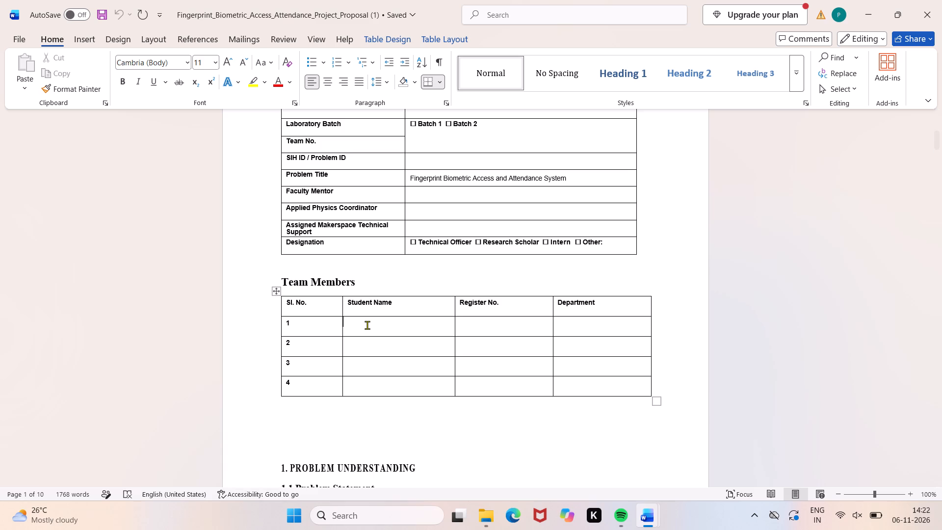
left_click(367, 325)
type("pre")
key("BackSpace")
type("av")
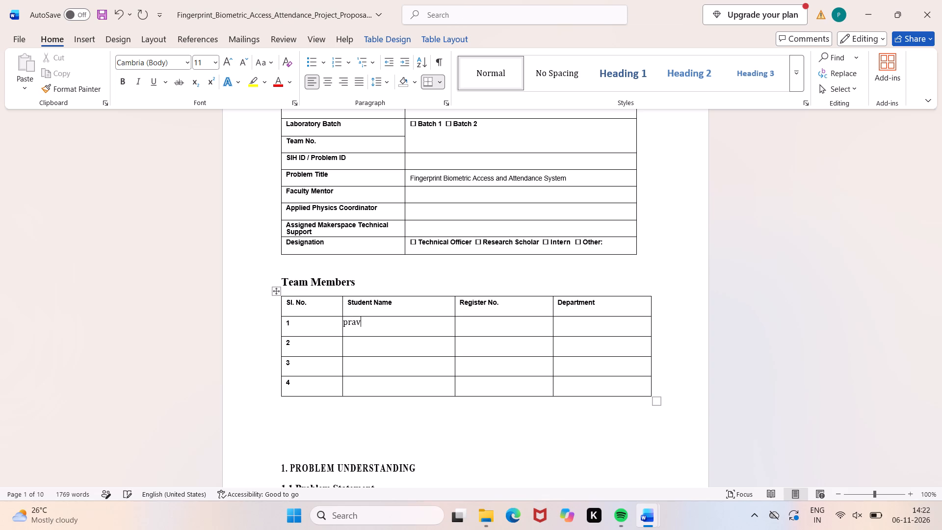
key("e")
type("en")
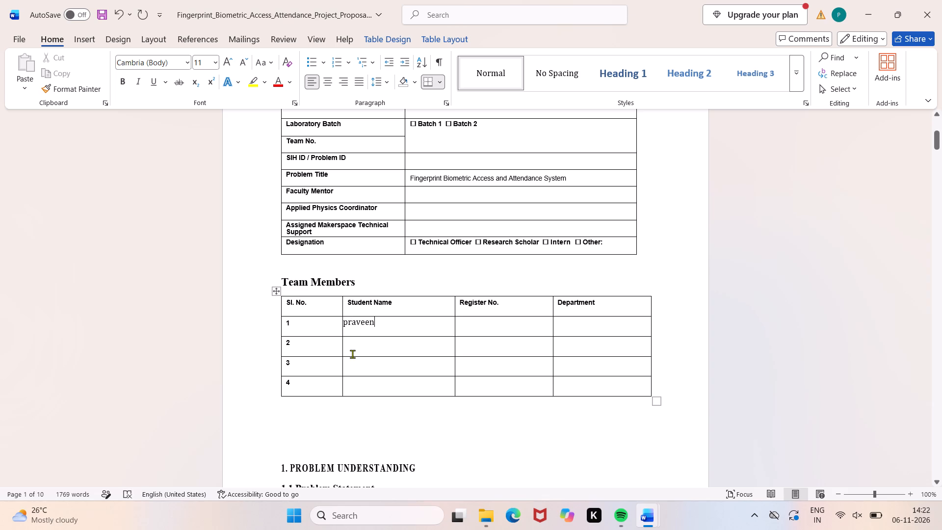
left_click(353, 353)
type("sujith")
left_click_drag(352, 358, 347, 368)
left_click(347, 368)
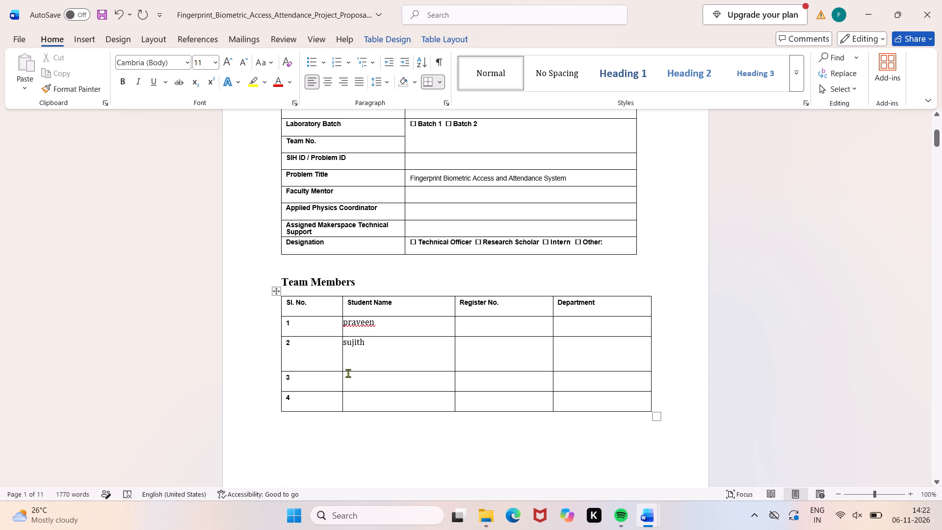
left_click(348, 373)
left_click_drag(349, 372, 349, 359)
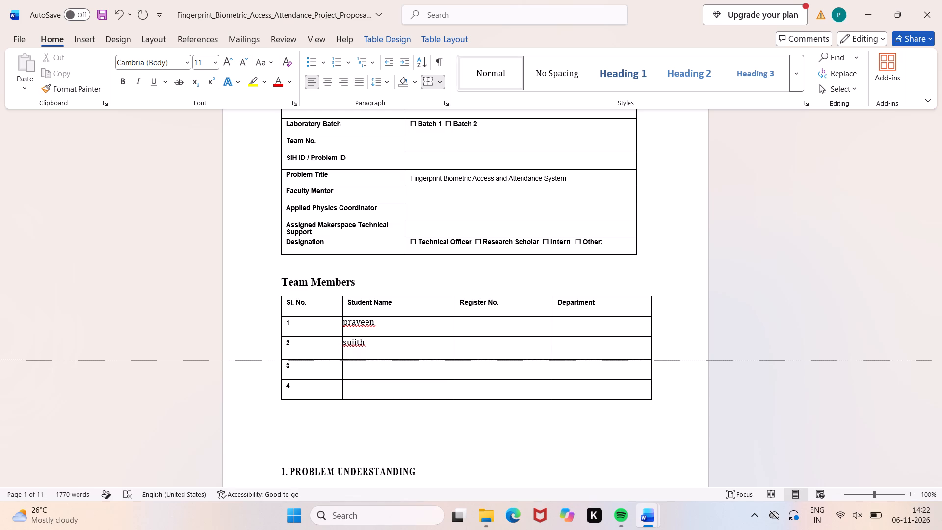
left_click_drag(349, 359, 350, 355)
Enter the student names "rahul" in row 3 and "trivikram" in row 4 of the Team Members table.
left_click(350, 364)
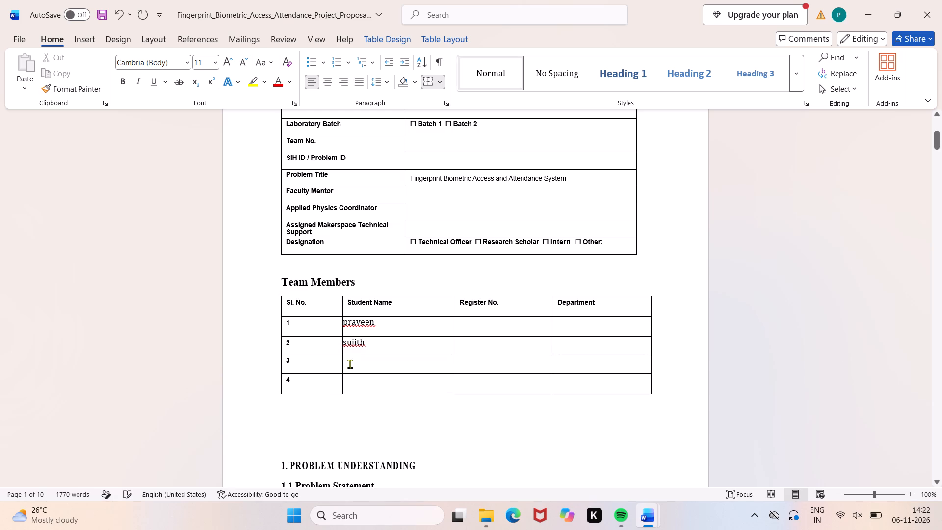
type("rahu")
key("l")
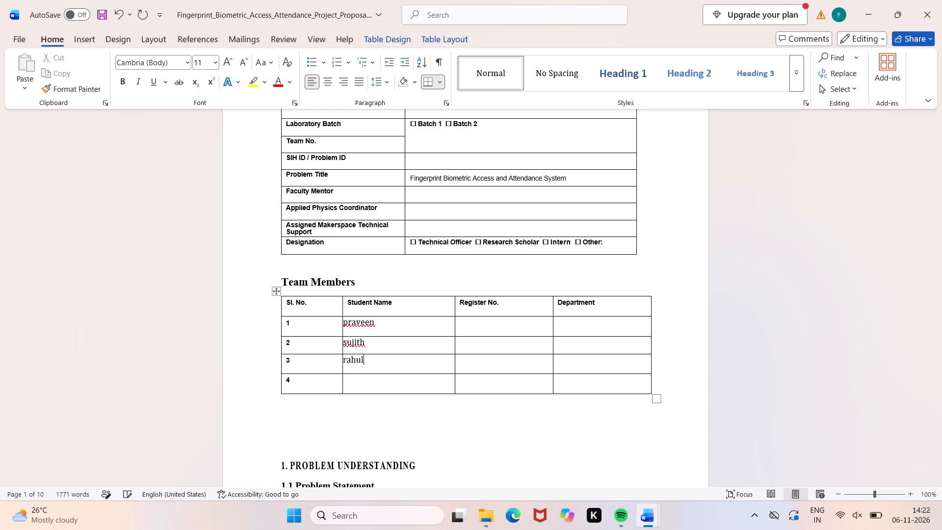
left_click(353, 390)
type("thrivikram")
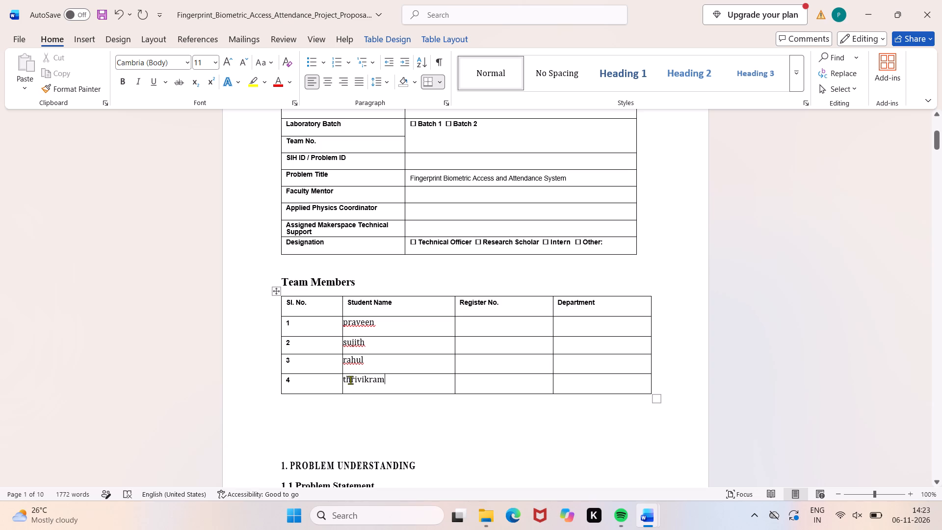
left_click(350, 380)
key("BackSpace")
Fill in the students' register numbers in the Register No. column, working upward from row 4.
left_click(471, 377)
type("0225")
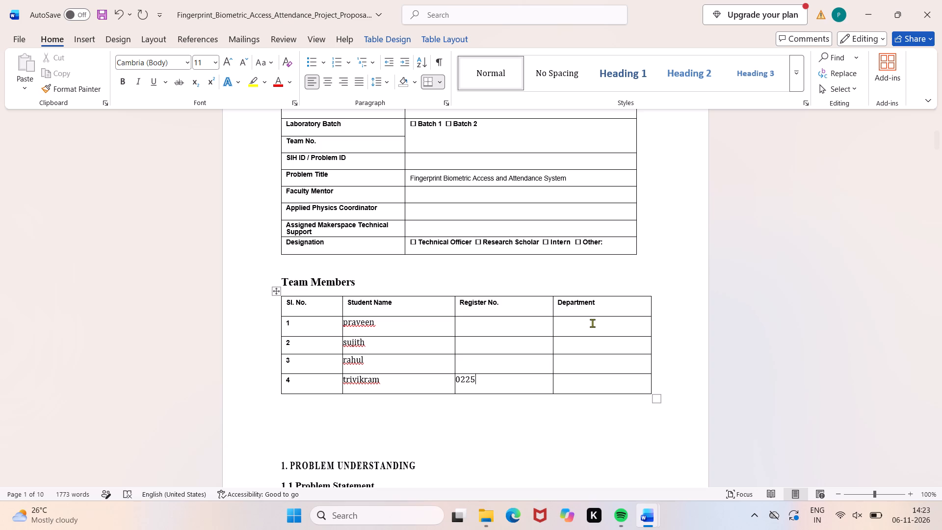
left_click(500, 361)
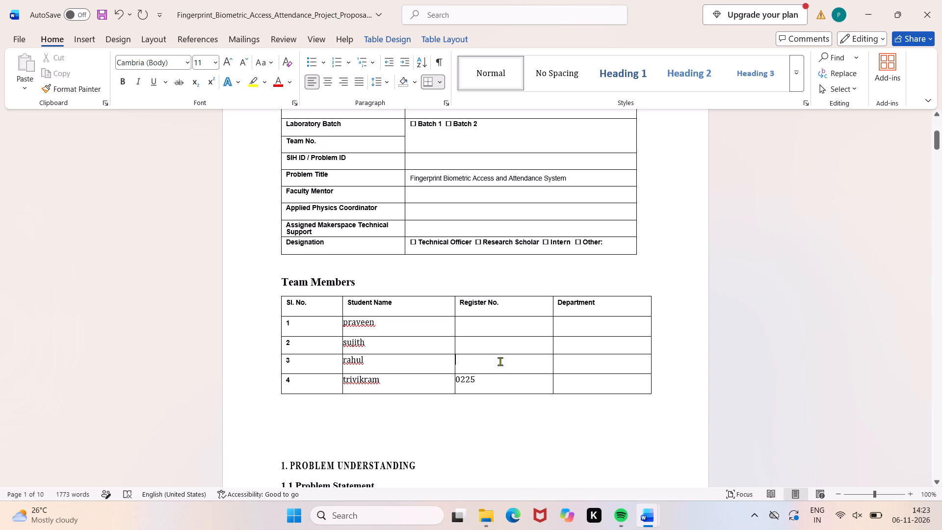
left_click(500, 361)
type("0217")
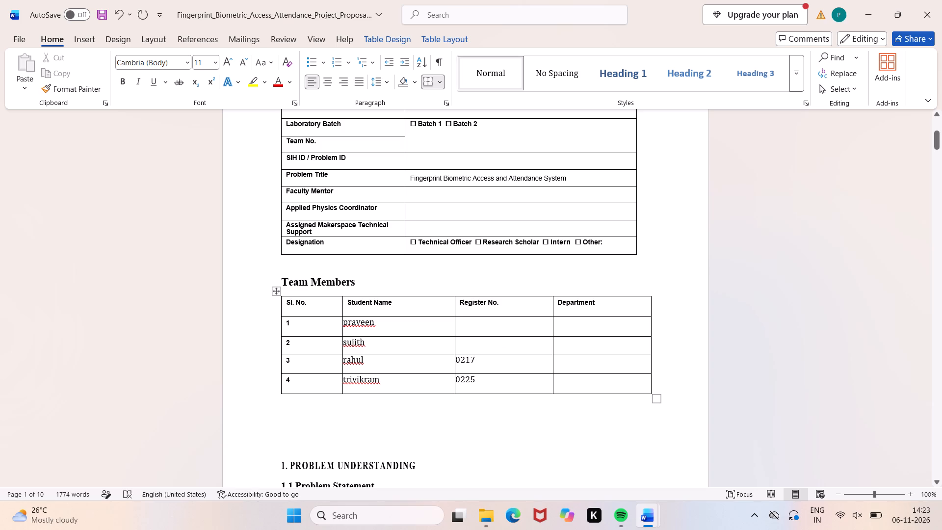
left_click(495, 348)
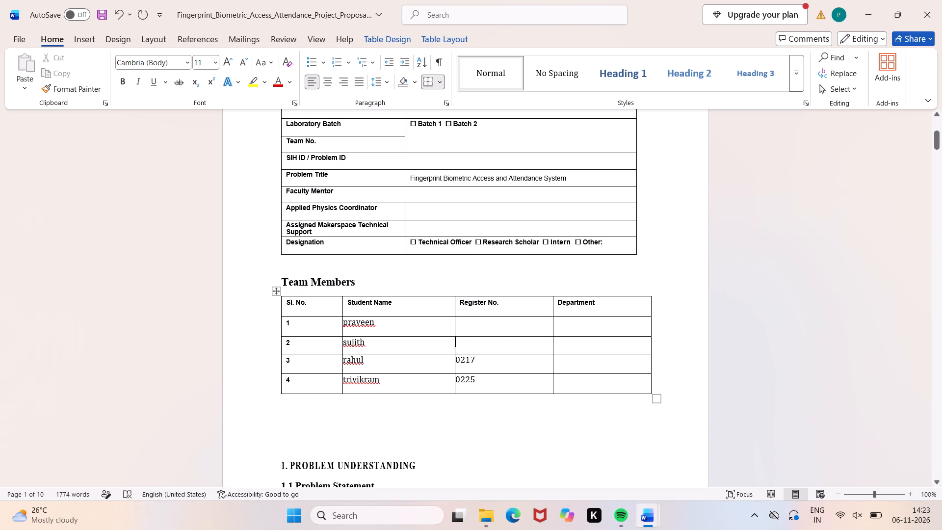
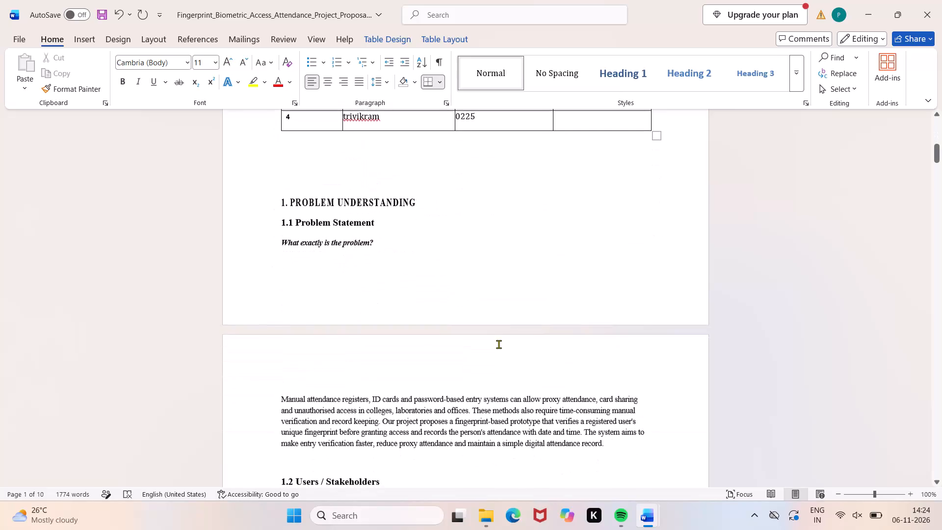
Review the proposal's sections from Problem Understanding through the Methodology table, then return to the Team & Project Details table on the first page.
scroll(498, 344, "up", 1, "ctrl")
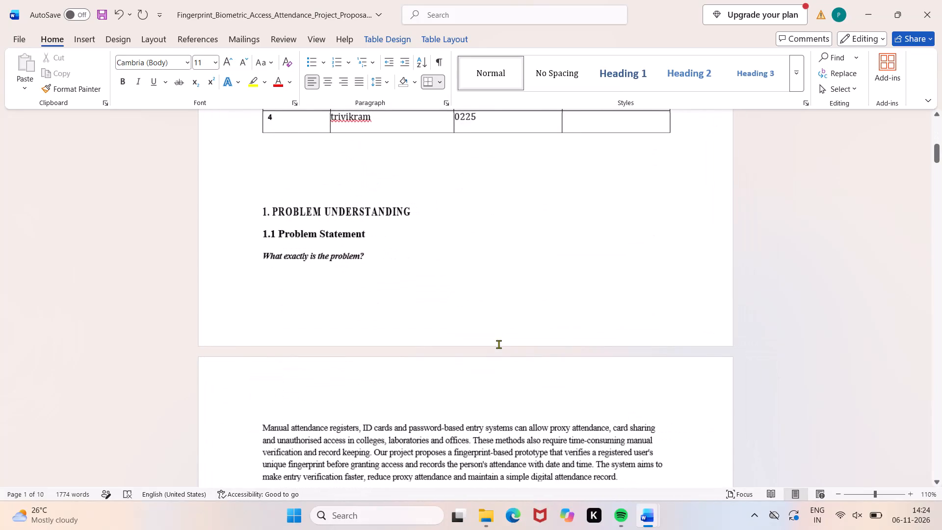
scroll(498, 344, "down", 4)
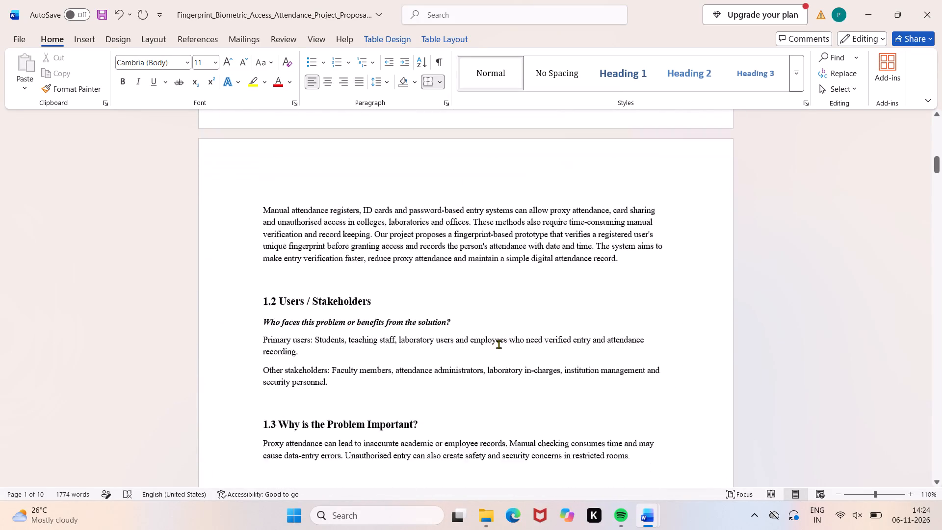
scroll(498, 344, "down", 3)
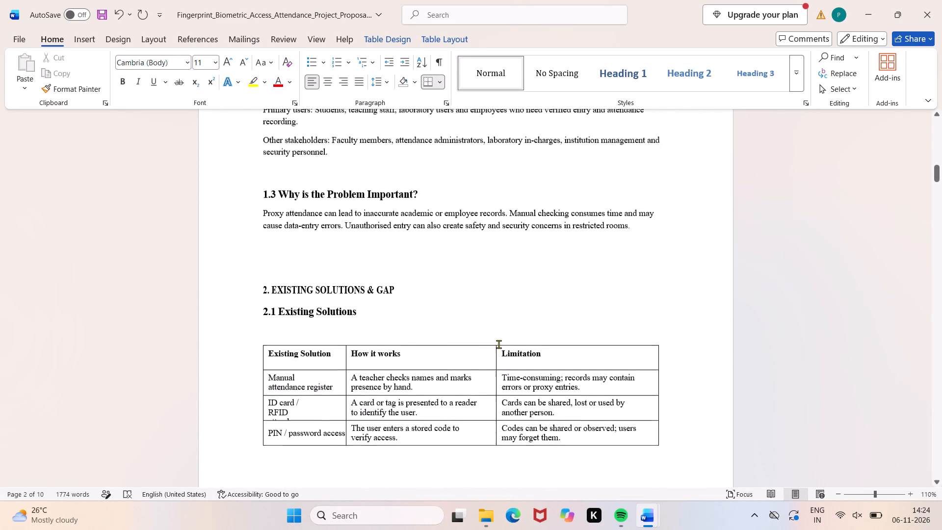
scroll(498, 344, "down", 7)
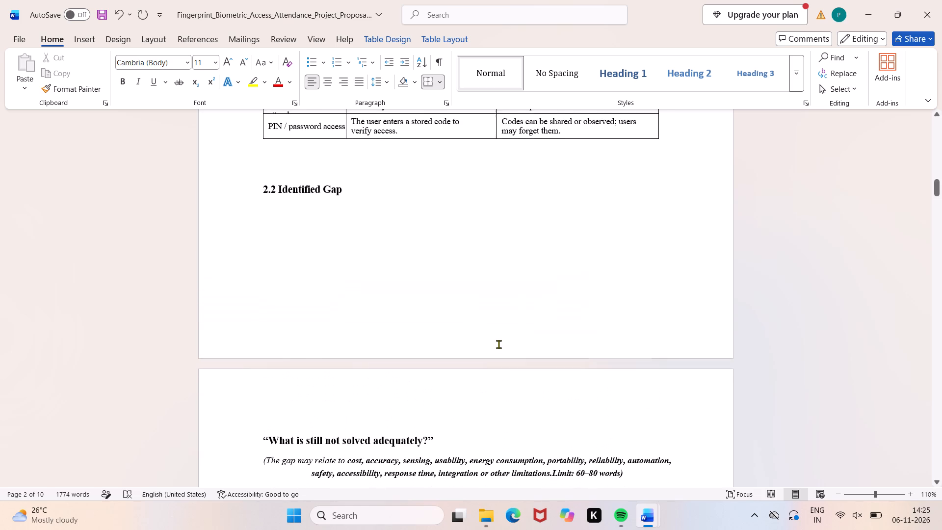
scroll(498, 344, "down", 4)
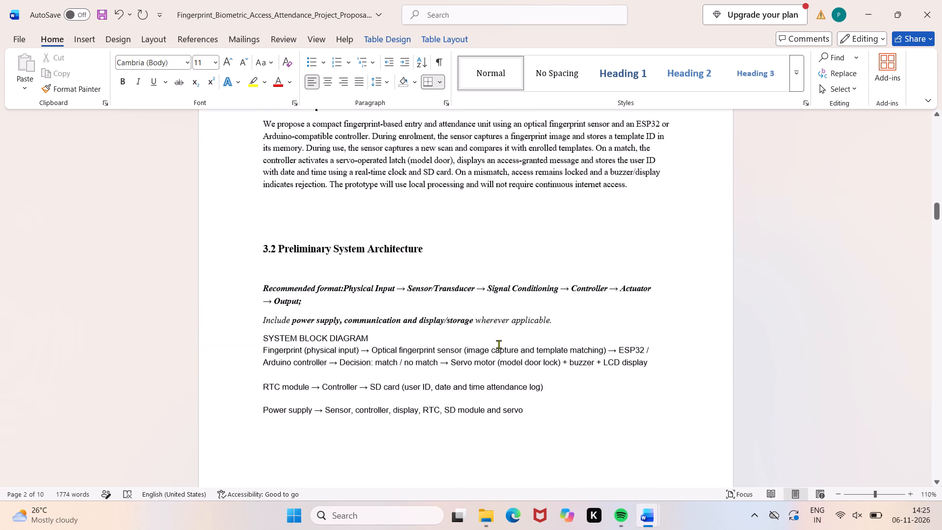
scroll(498, 344, "down", 3)
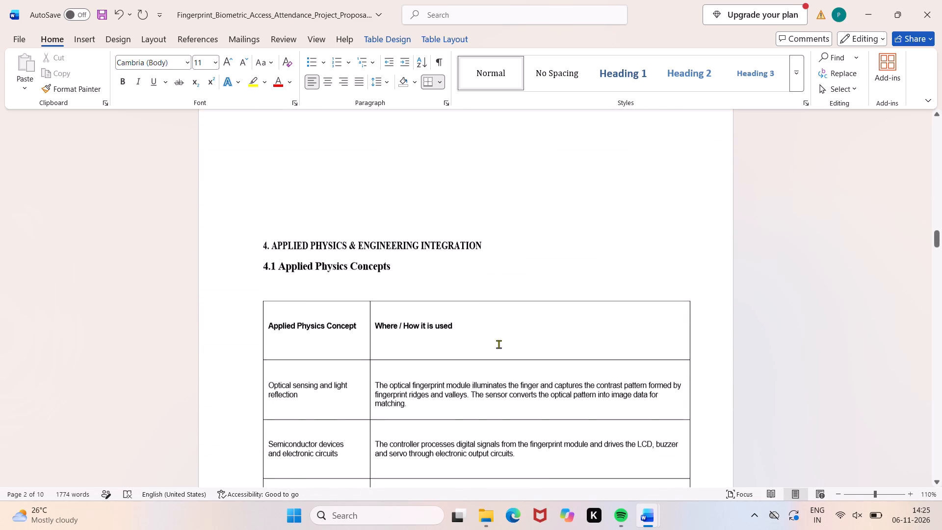
scroll(498, 344, "down", 2)
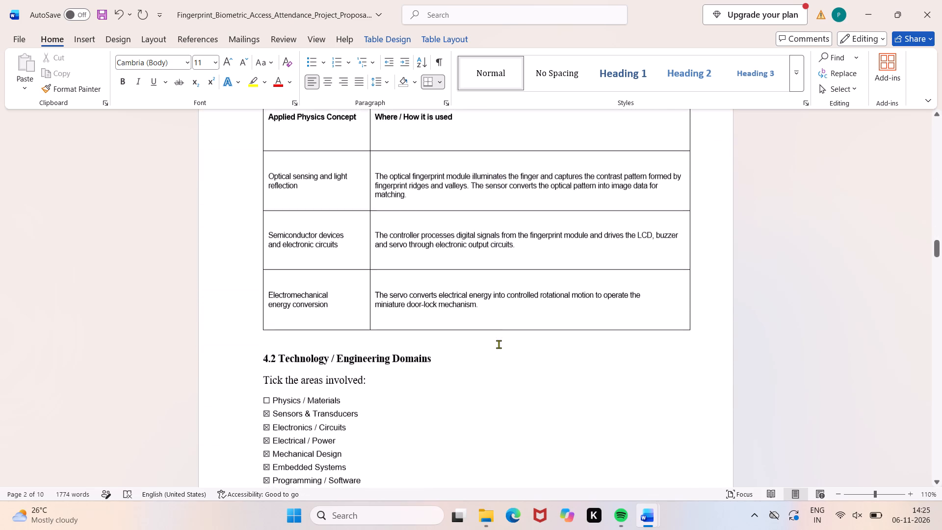
scroll(498, 344, "down", 6)
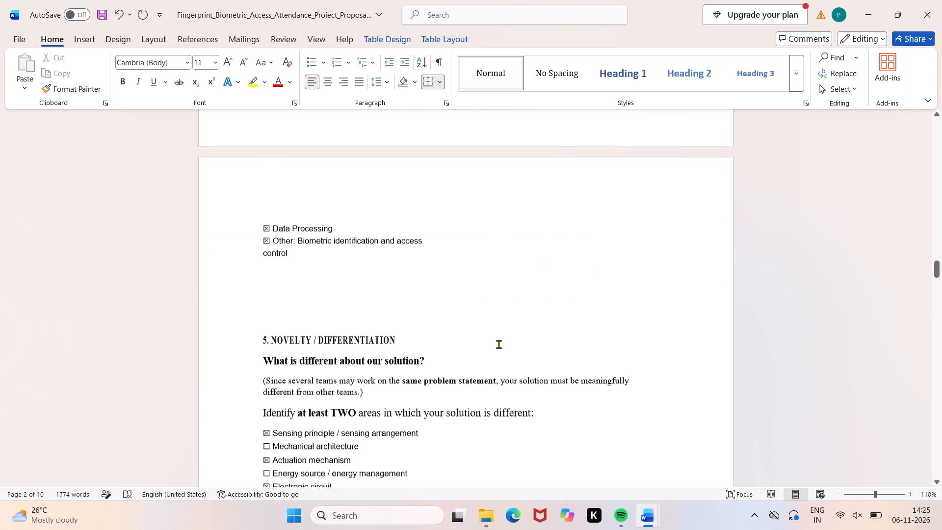
scroll(498, 344, "down", 1)
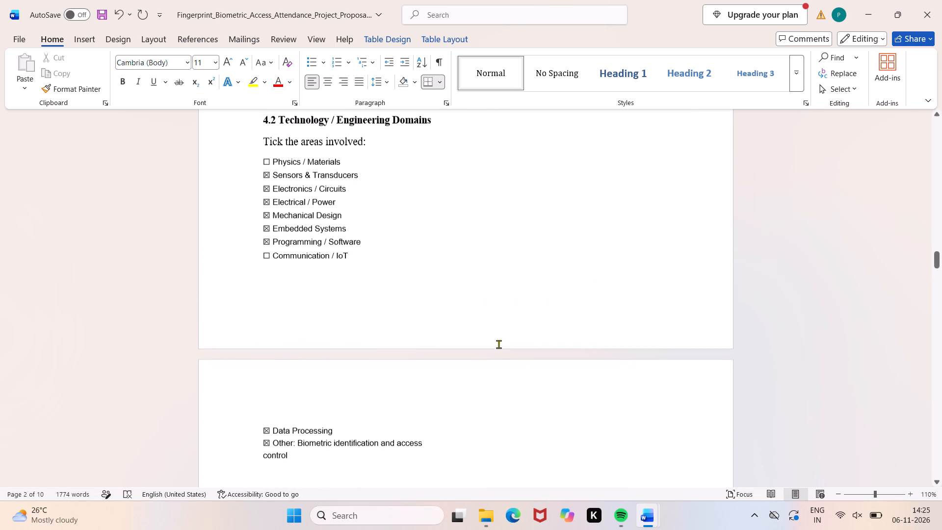
scroll(498, 344, "down", 1)
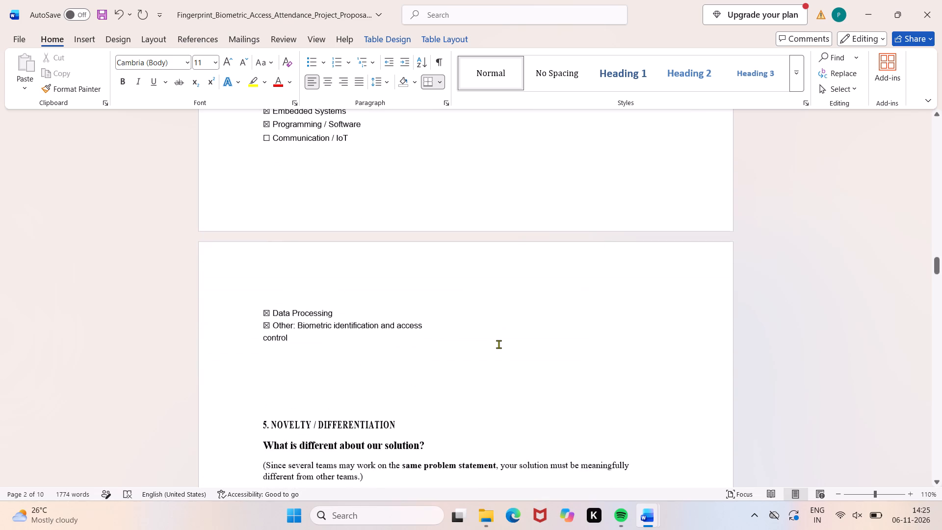
scroll(498, 344, "down", 2)
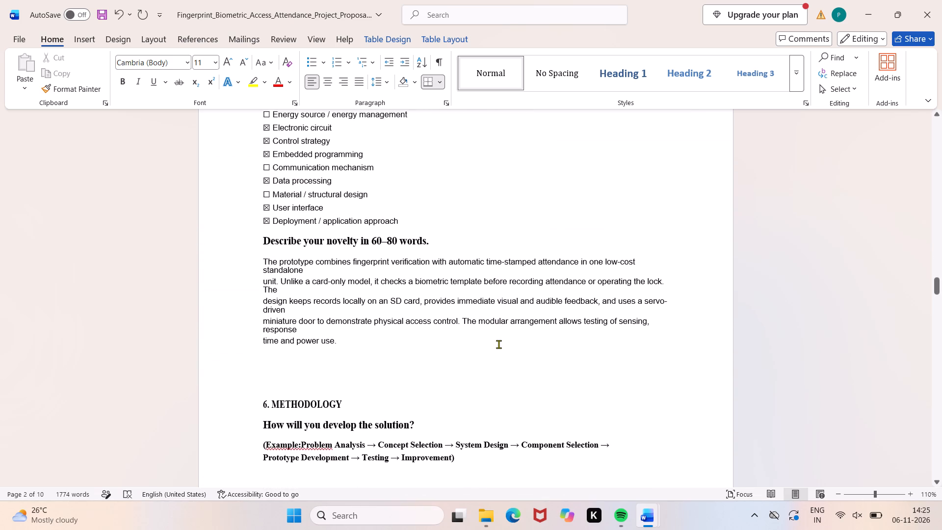
scroll(498, 344, "down", 4)
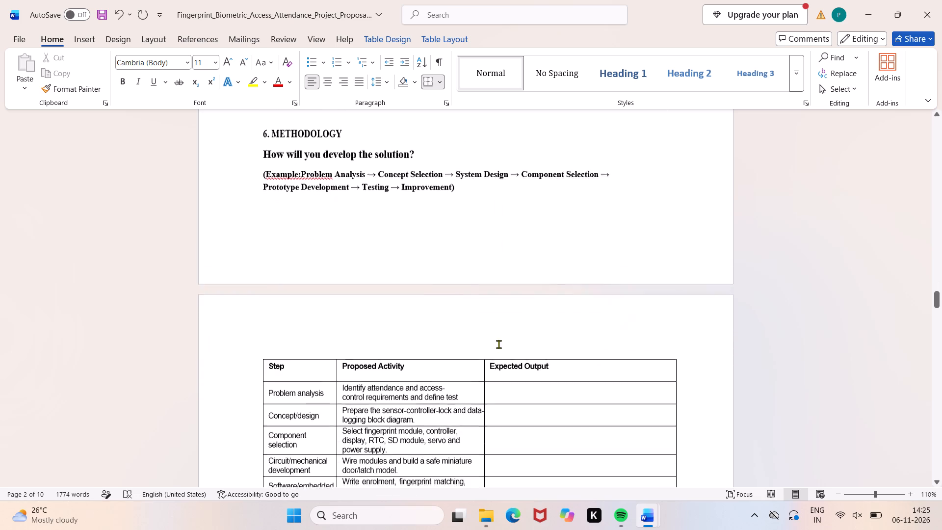
scroll(498, 344, "down", 3)
scroll(498, 344, "up", 16)
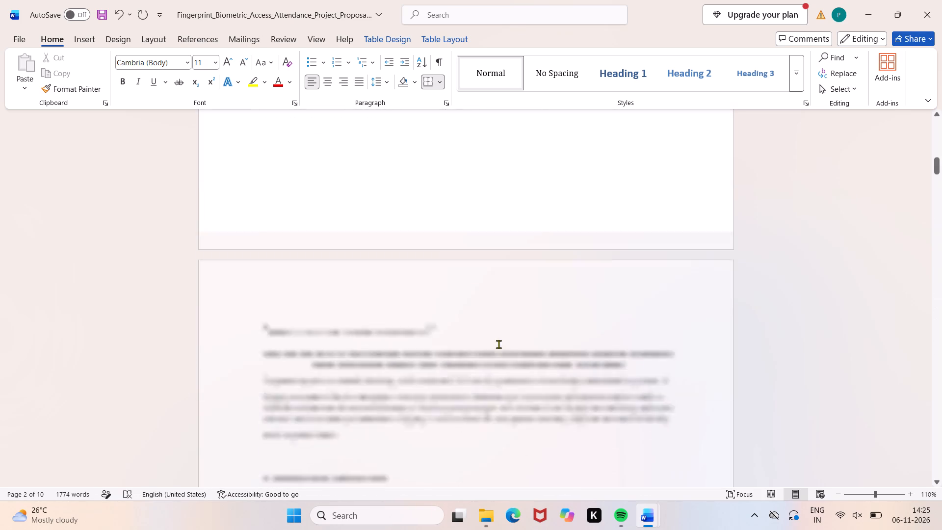
scroll(498, 344, "up", 12)
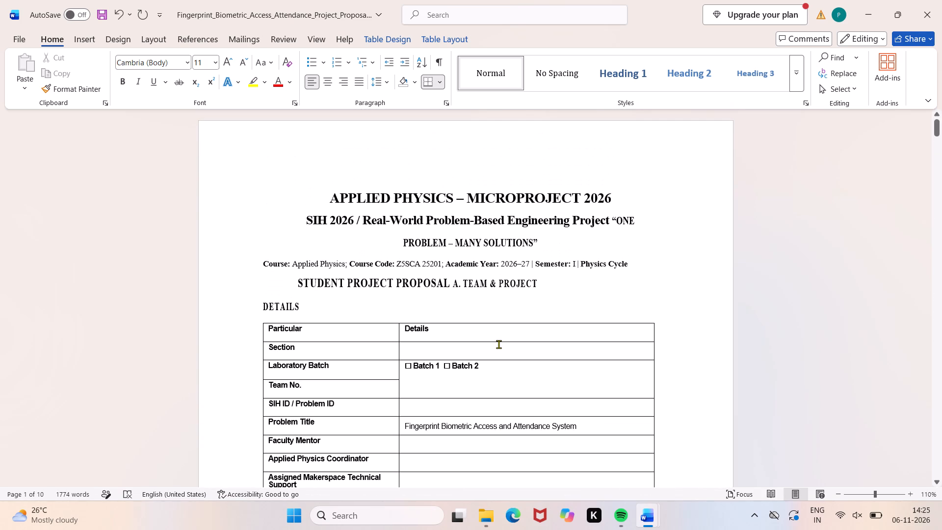
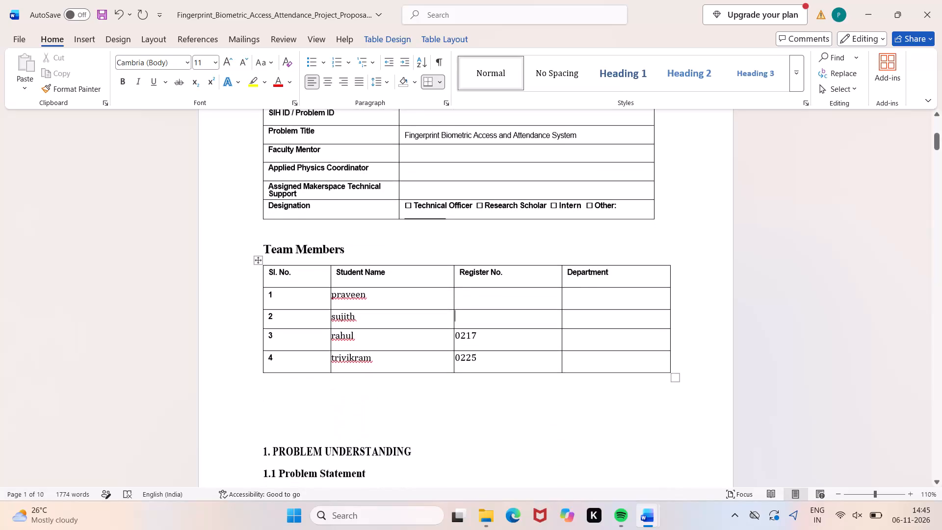
Capitalize the first letter of all four student names in the Team Members table.
left_click(337, 291)
key("BackSpace")
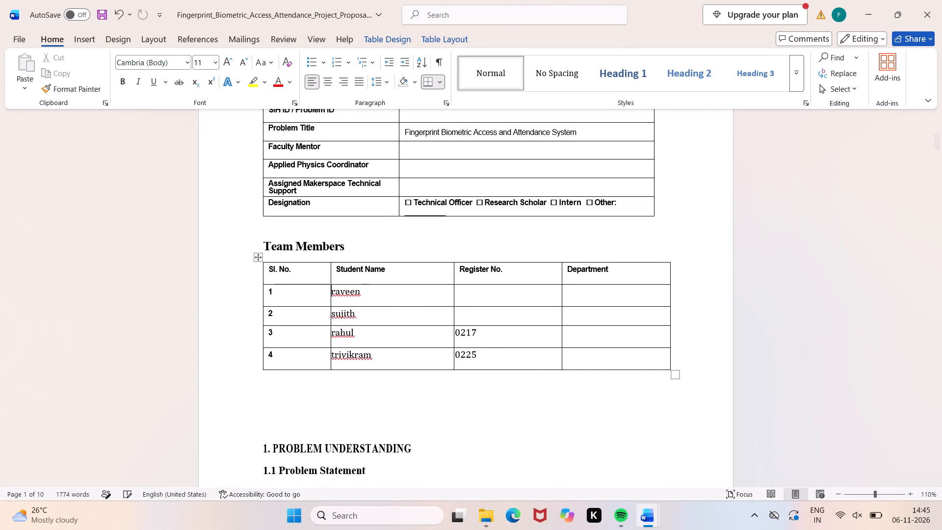
key("shift+p")
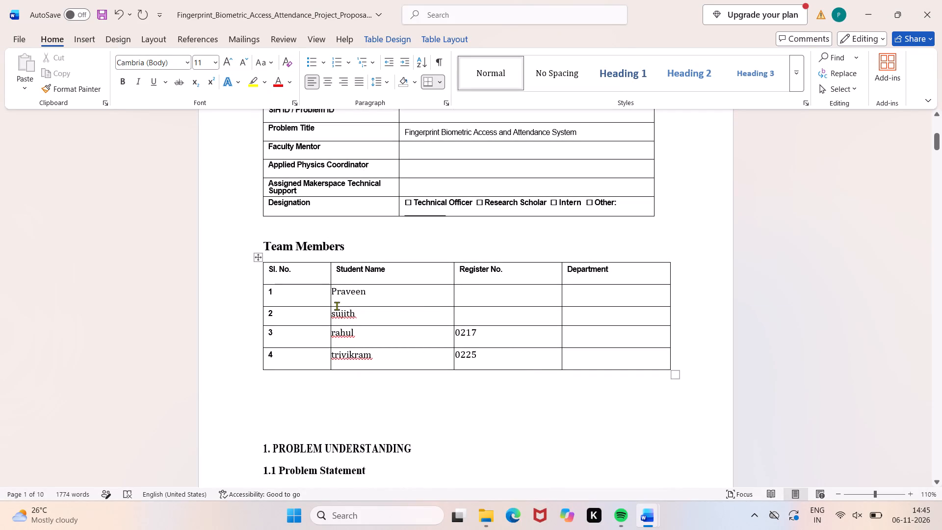
left_click(336, 316)
key("BackSpace")
key("shift+s")
scroll(336, 316, "down", 1)
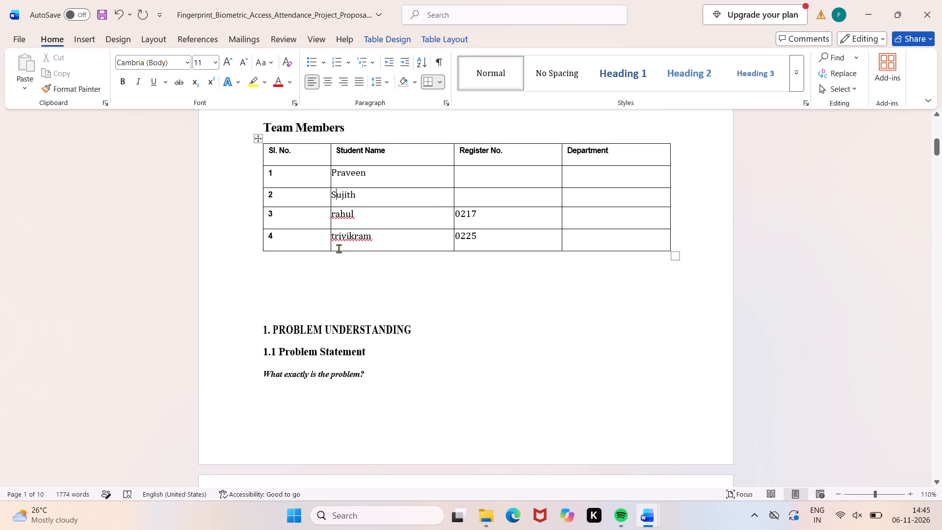
left_click(334, 213)
key("BackSpace")
key("shift+r")
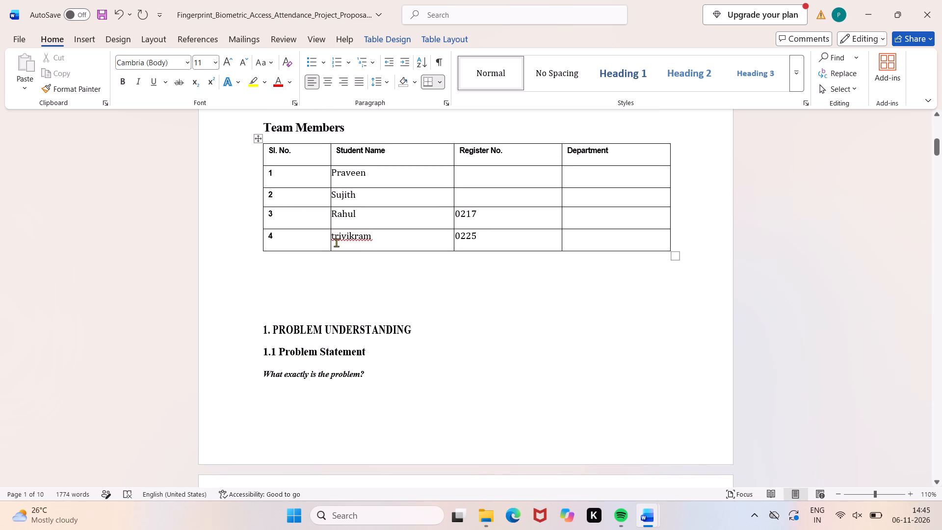
left_click(334, 237)
key("BackSpace")
key("shift+t")
Enter the register number for the second student in the Team Members table.
left_click(472, 198)
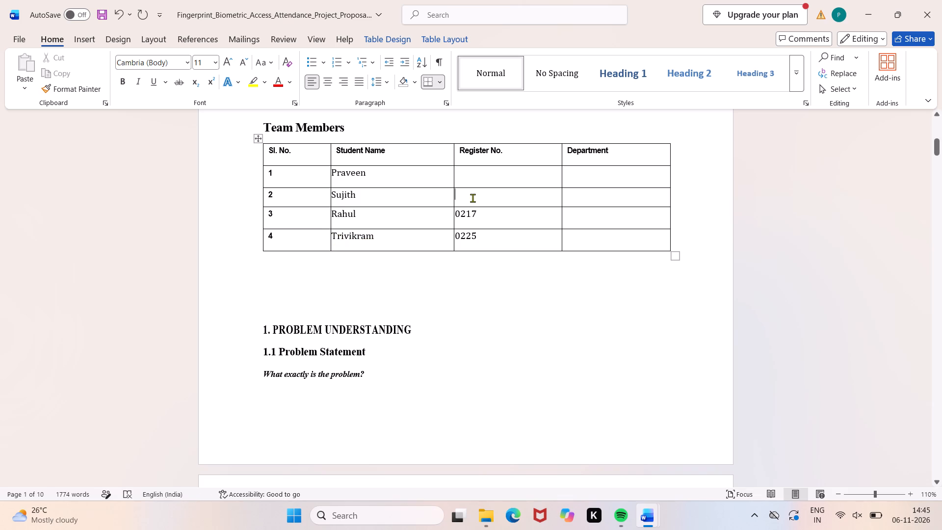
scroll(472, 198, "down", 1)
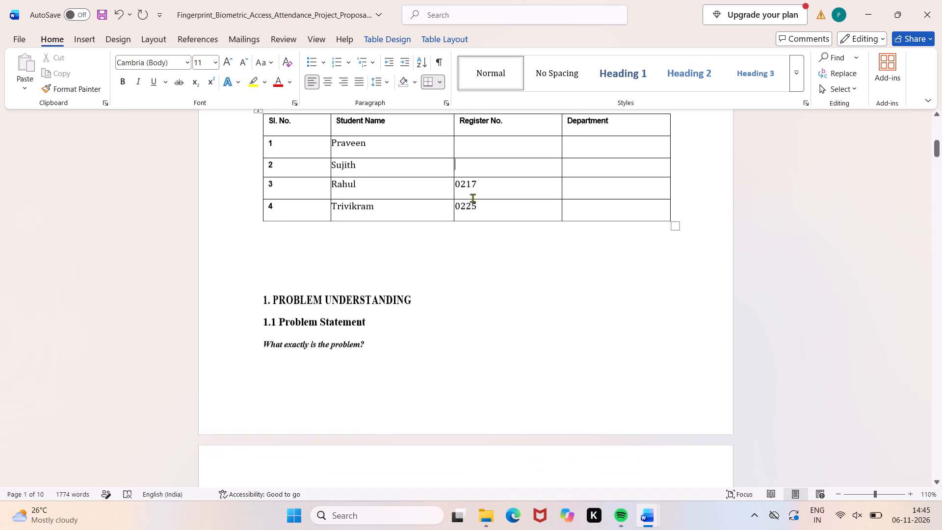
scroll(472, 198, "down", 3)
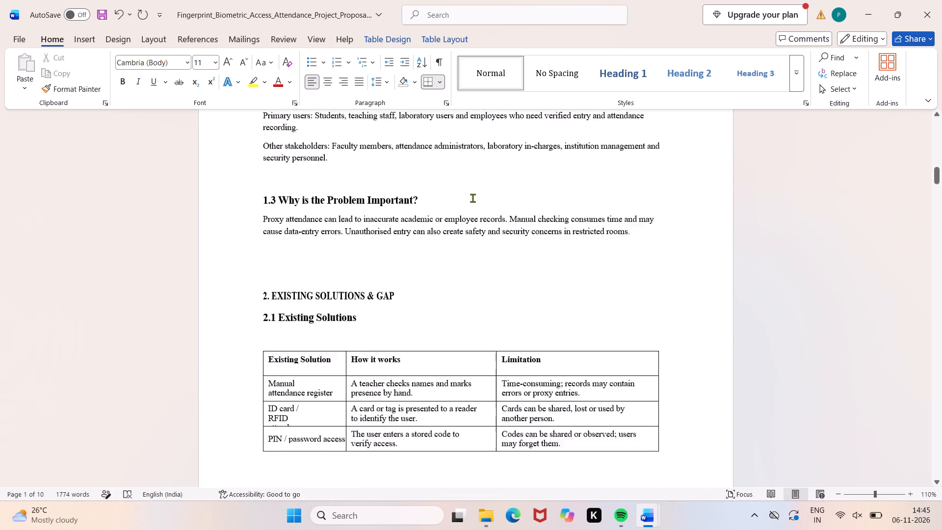
scroll(472, 198, "up", 1)
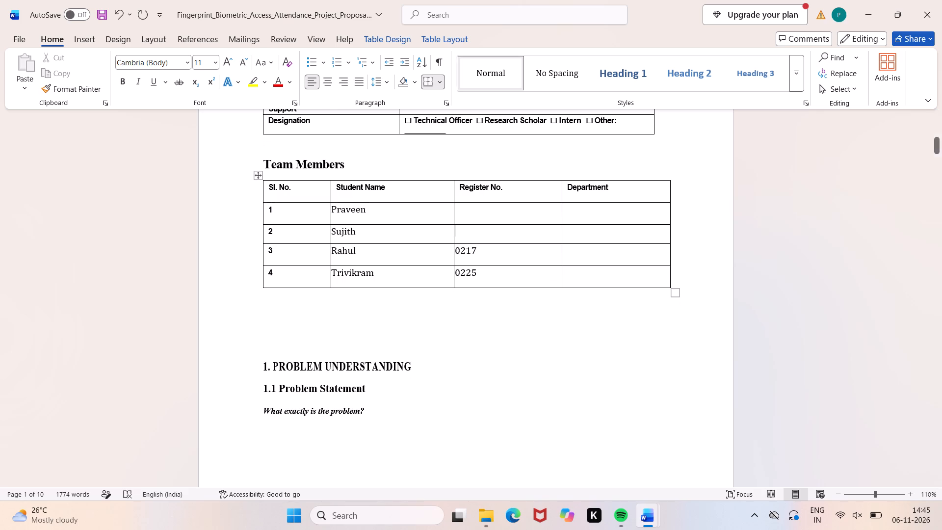
key("0")
type("152")
Fill in EEE as the department for all four students in the Team Members table.
left_click_drag(592, 235, 580, 211)
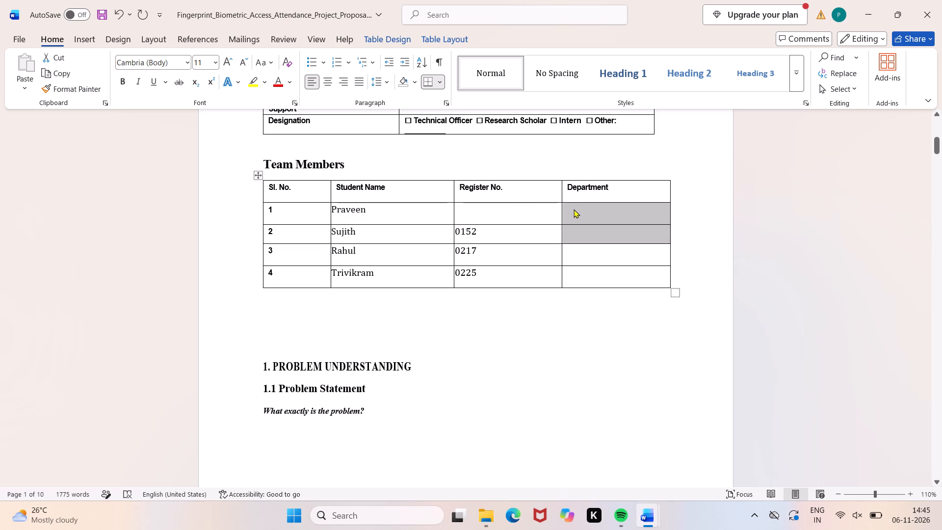
left_click(574, 209)
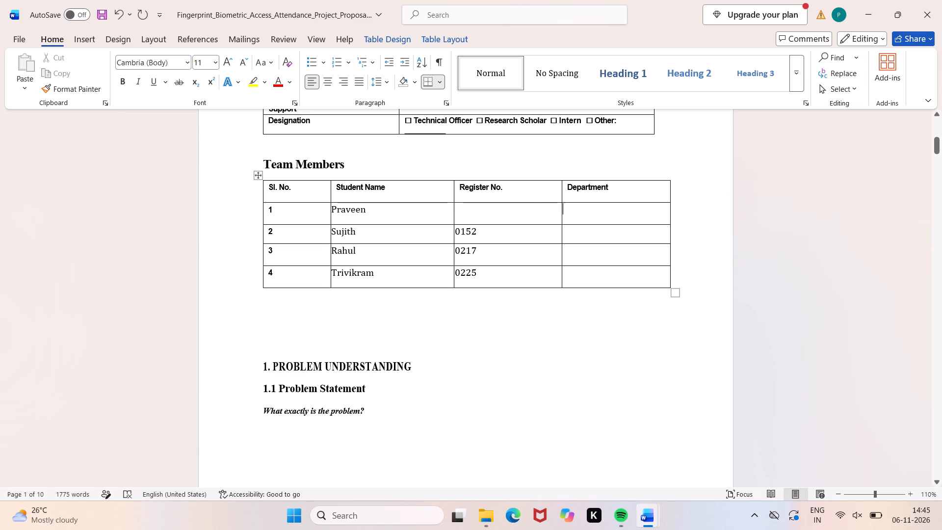
type("EEE")
left_click(565, 235)
type("ERE")
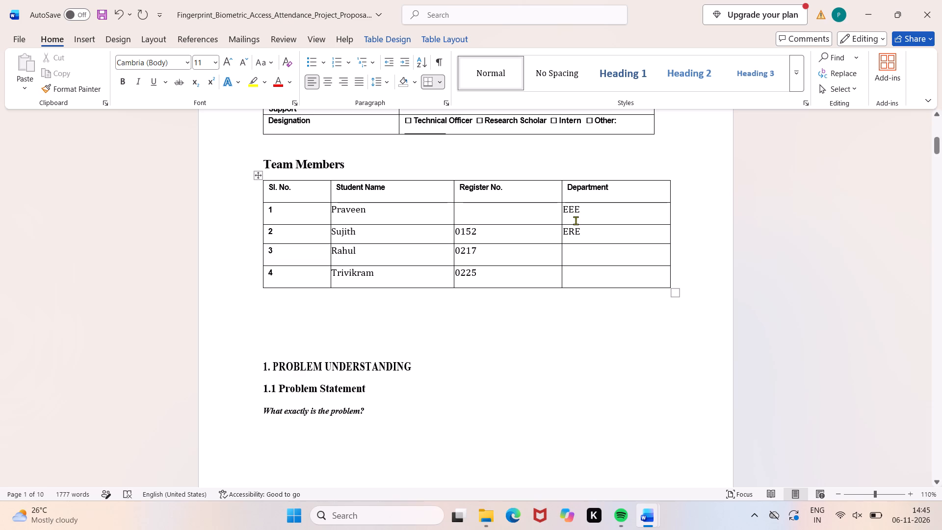
key("BackSpace")
key("BackSpace")
type("EE")
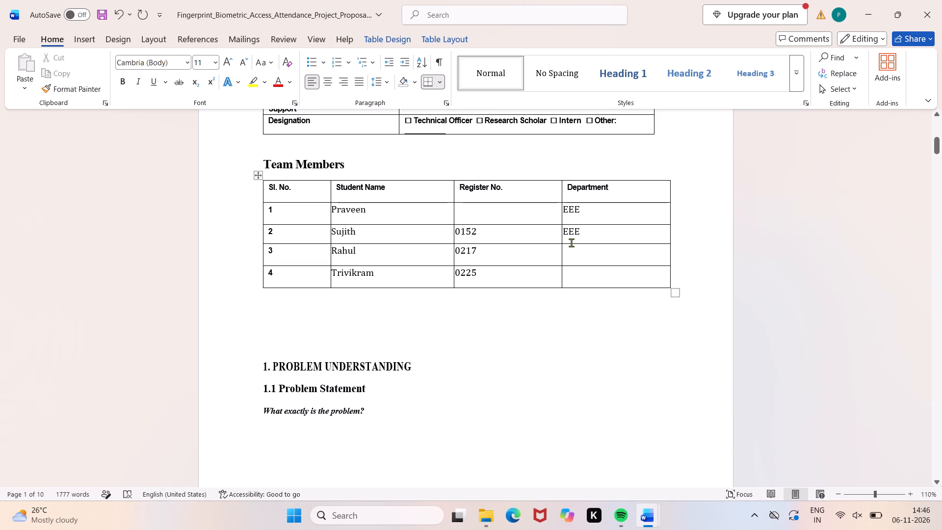
left_click(568, 254)
type("EEE")
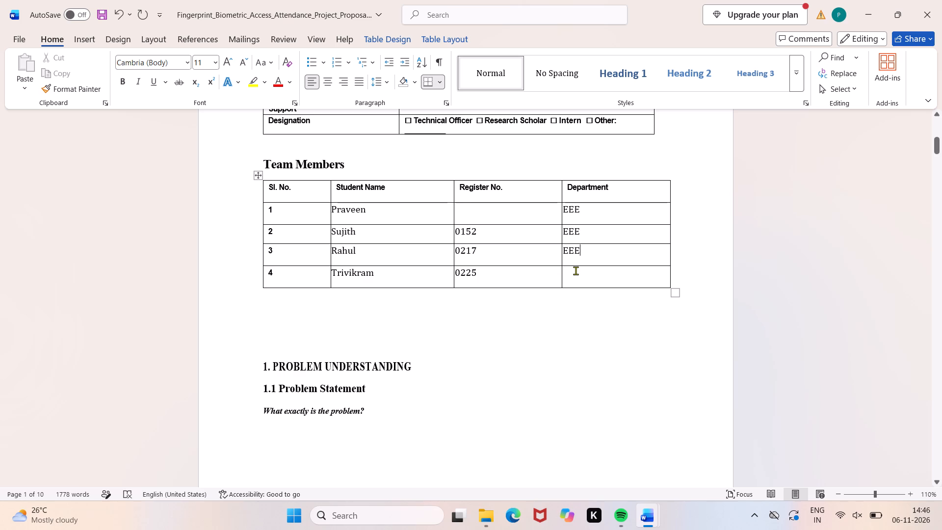
left_click(569, 274)
type("EEE")
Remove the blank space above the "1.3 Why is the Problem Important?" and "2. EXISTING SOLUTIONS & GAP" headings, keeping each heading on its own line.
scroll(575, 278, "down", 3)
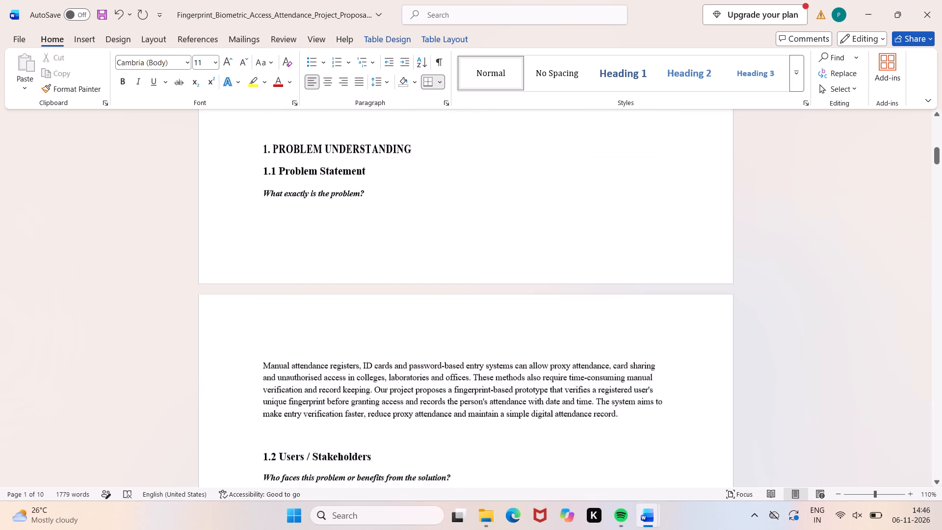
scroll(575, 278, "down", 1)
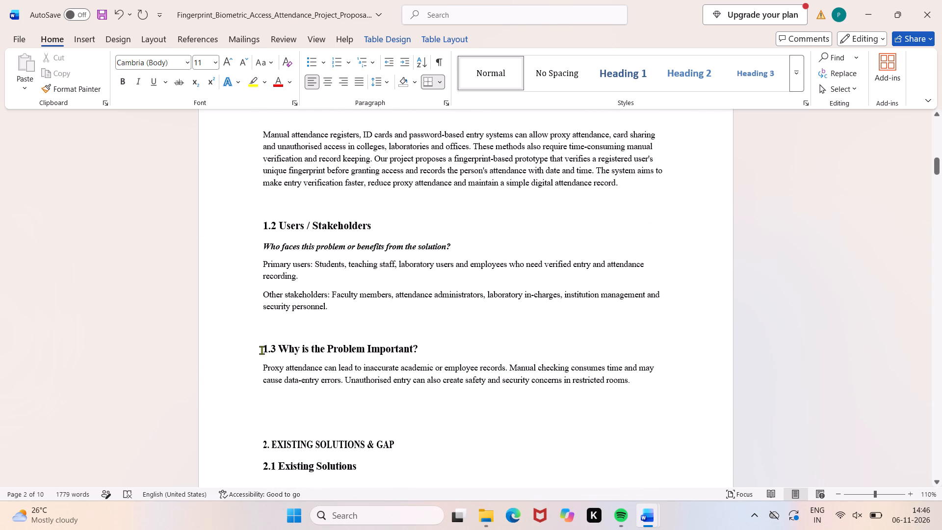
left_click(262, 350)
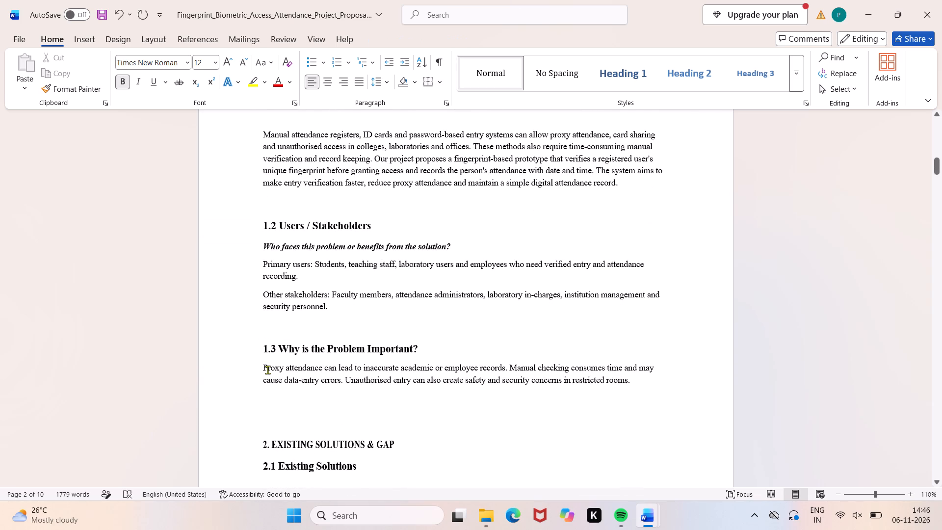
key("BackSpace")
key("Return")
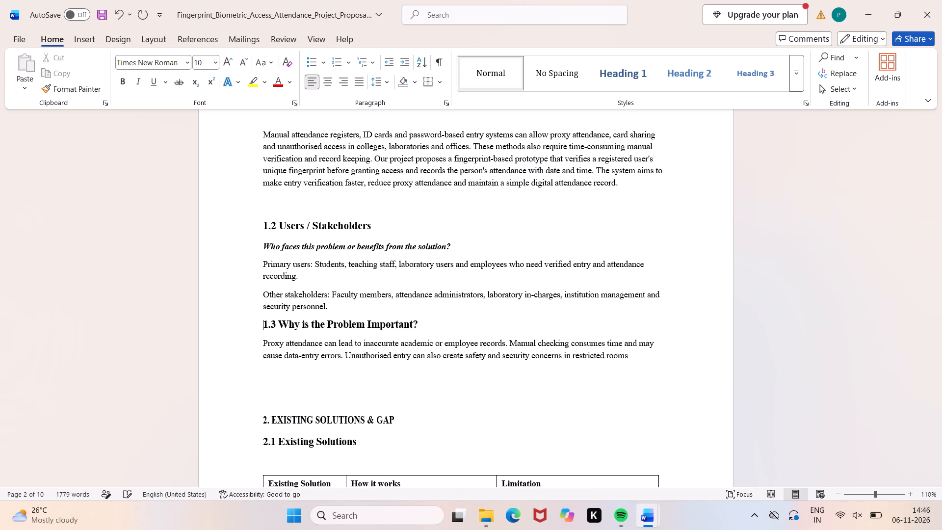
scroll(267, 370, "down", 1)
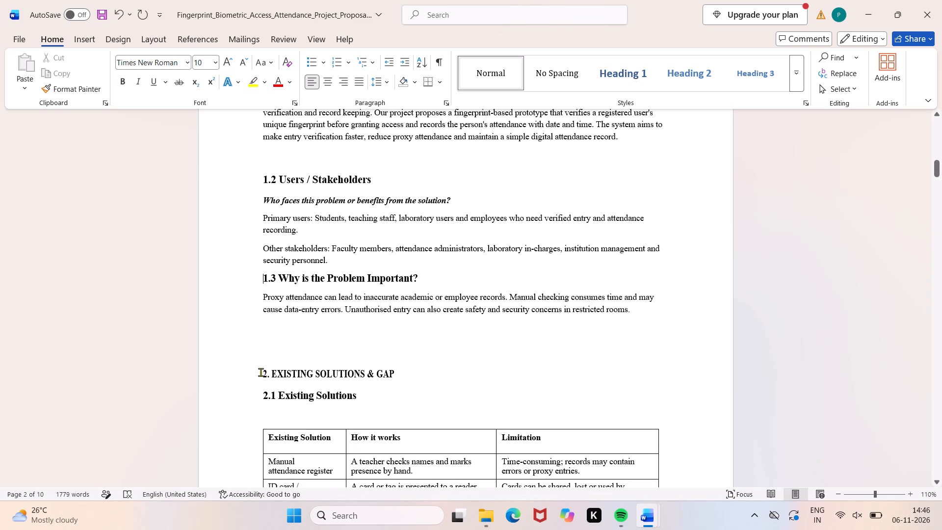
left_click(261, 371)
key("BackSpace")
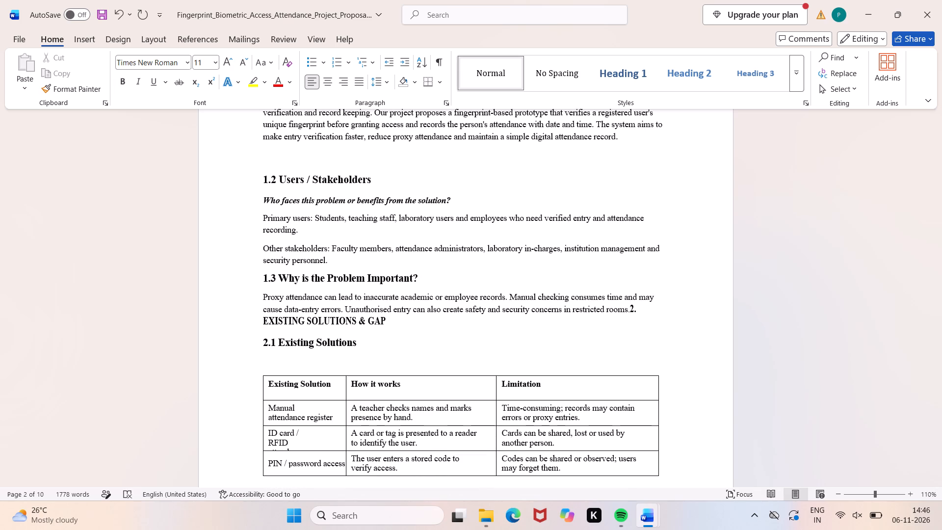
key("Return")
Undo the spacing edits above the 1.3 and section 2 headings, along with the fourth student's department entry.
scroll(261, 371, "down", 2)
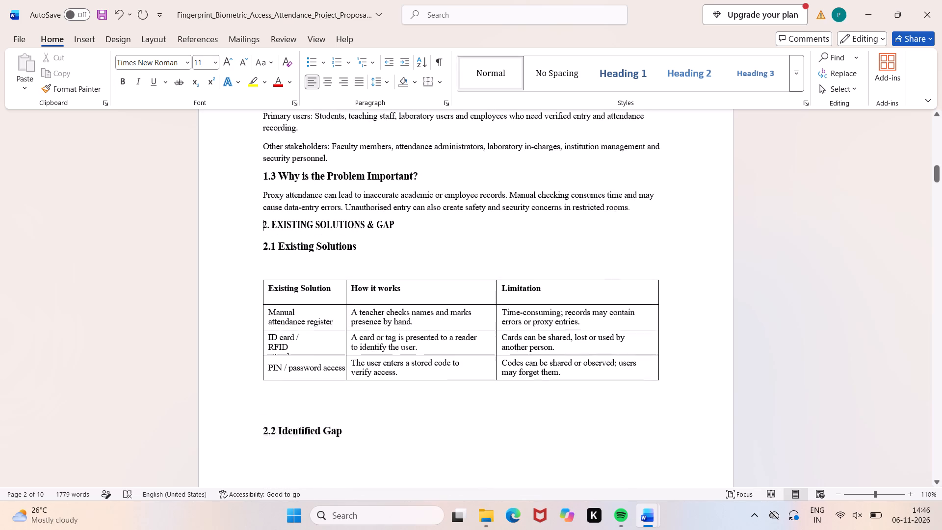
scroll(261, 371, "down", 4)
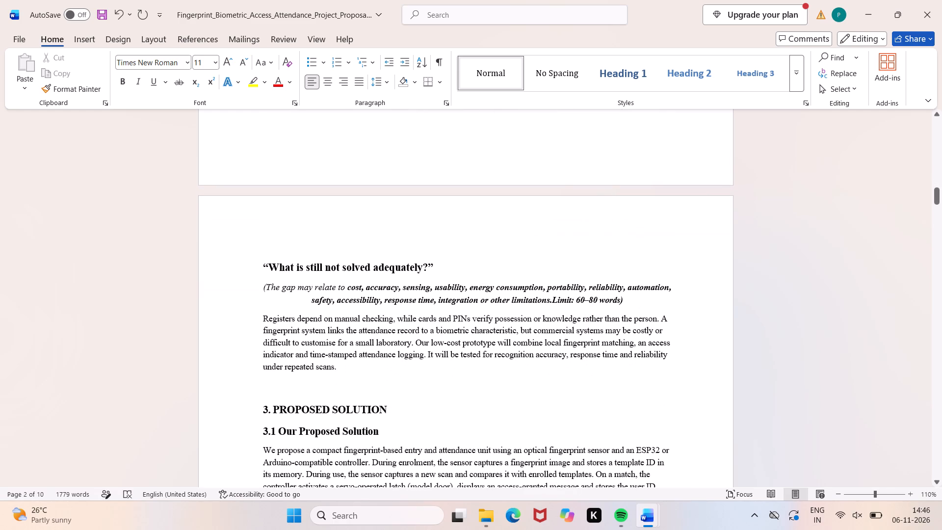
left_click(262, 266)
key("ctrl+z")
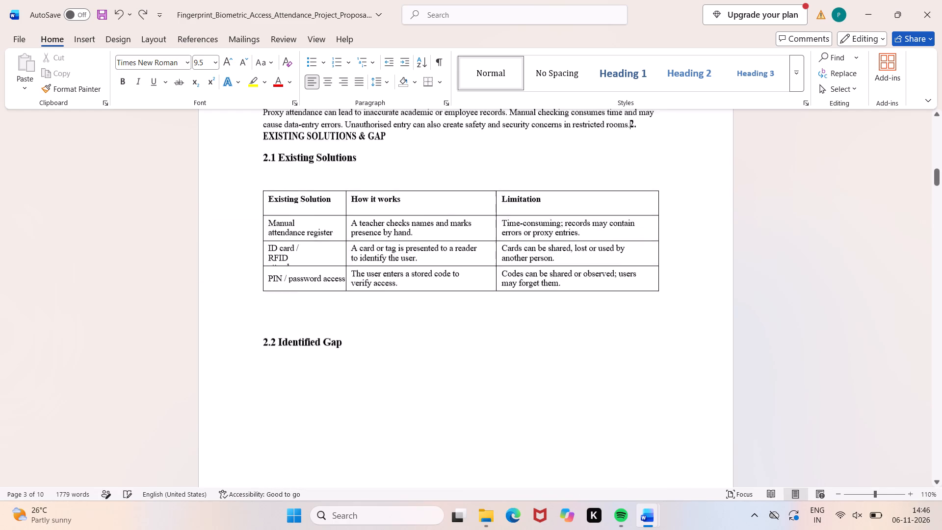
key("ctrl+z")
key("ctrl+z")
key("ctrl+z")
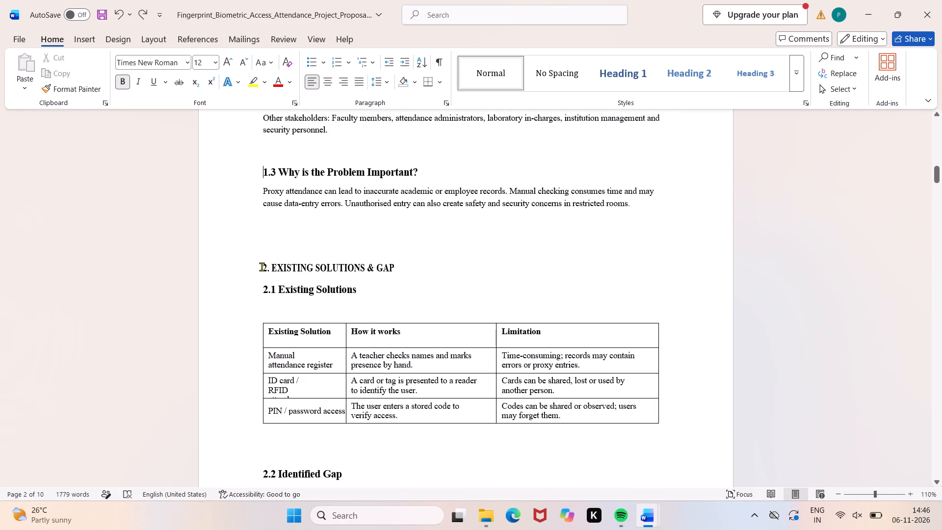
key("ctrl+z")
Re-enter EEE as the fourth student's department in the Team Members table.
scroll(262, 266, "up", 1)
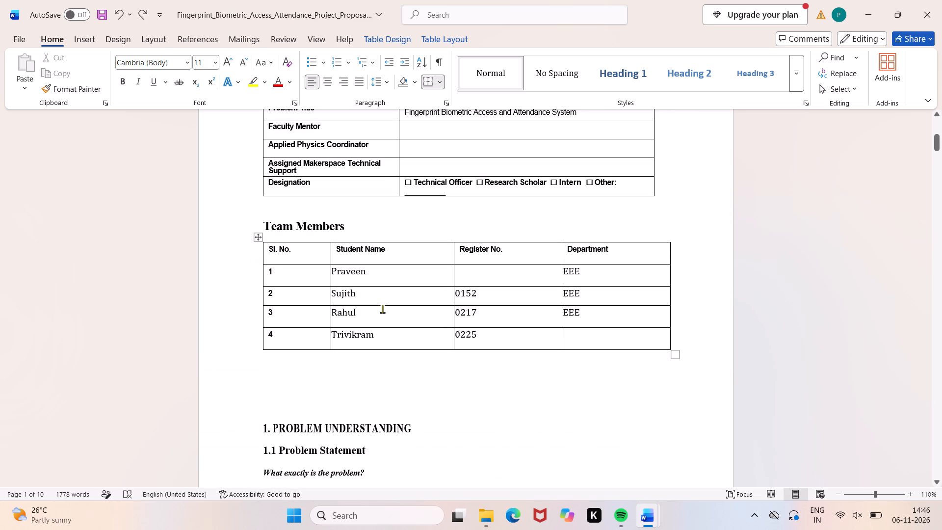
type("EEE")
left_click(751, 281)
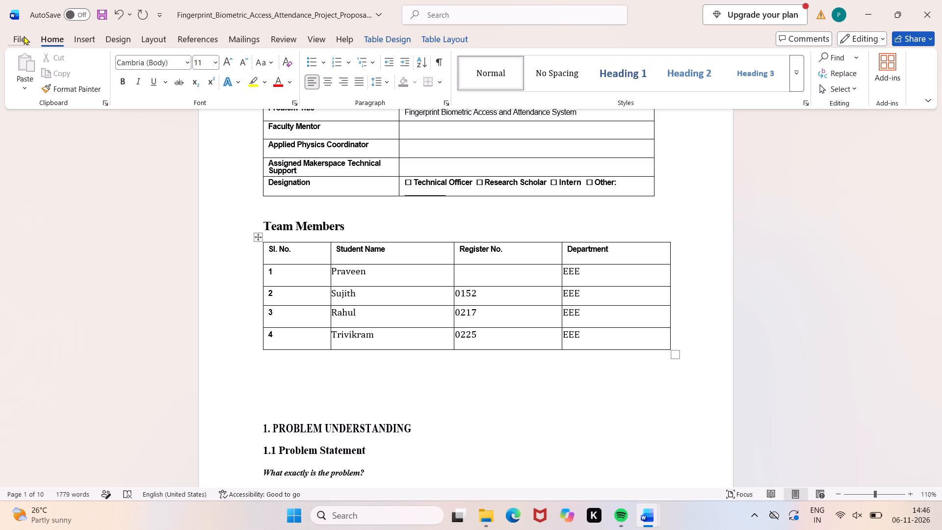
Review the Problem Understanding section that follows the Team Members table.
scroll(600, 180, "down", 2)
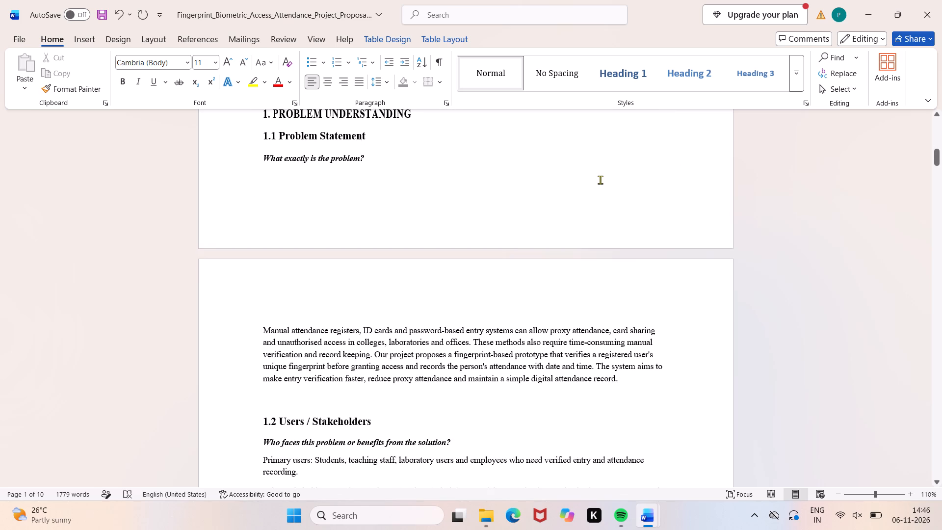
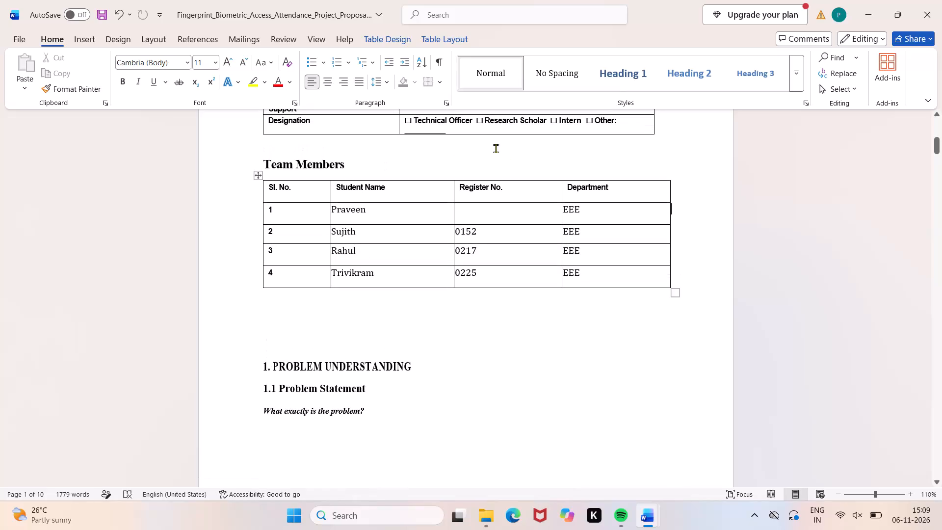
Fill in the missing register number for the first student in the Team Members table.
left_click(482, 212)
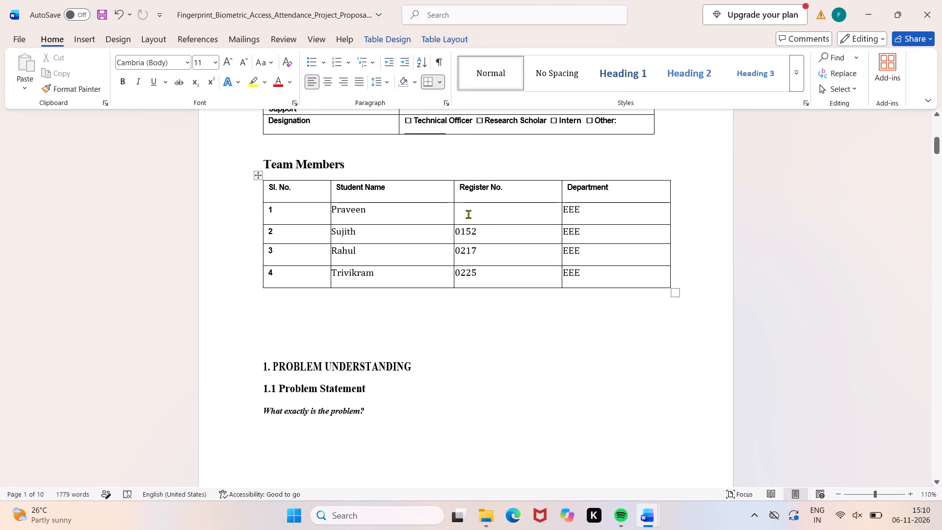
key("0")
key("1")
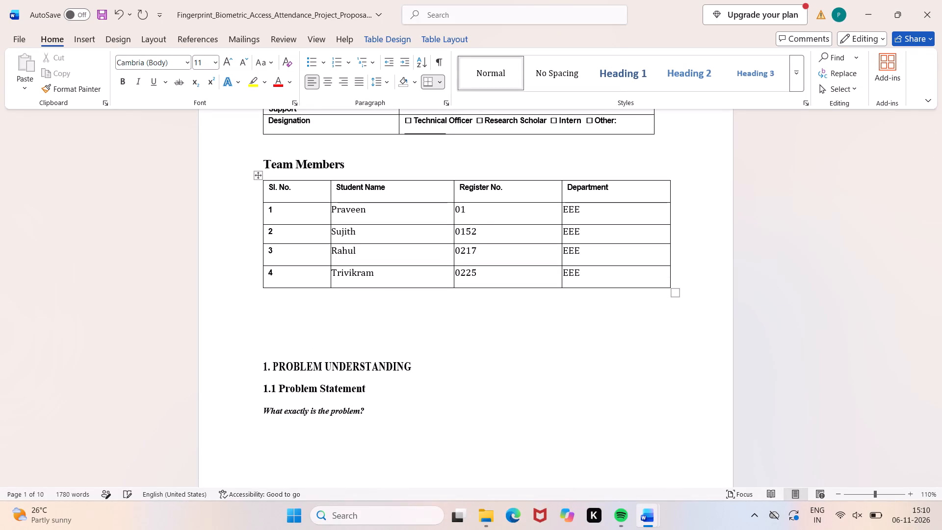
key("6")
key("3")
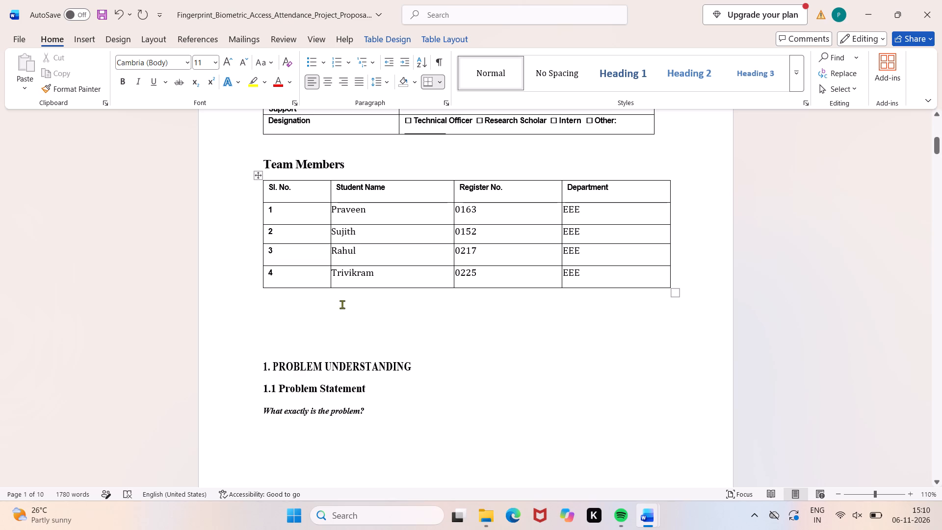
left_click(396, 341)
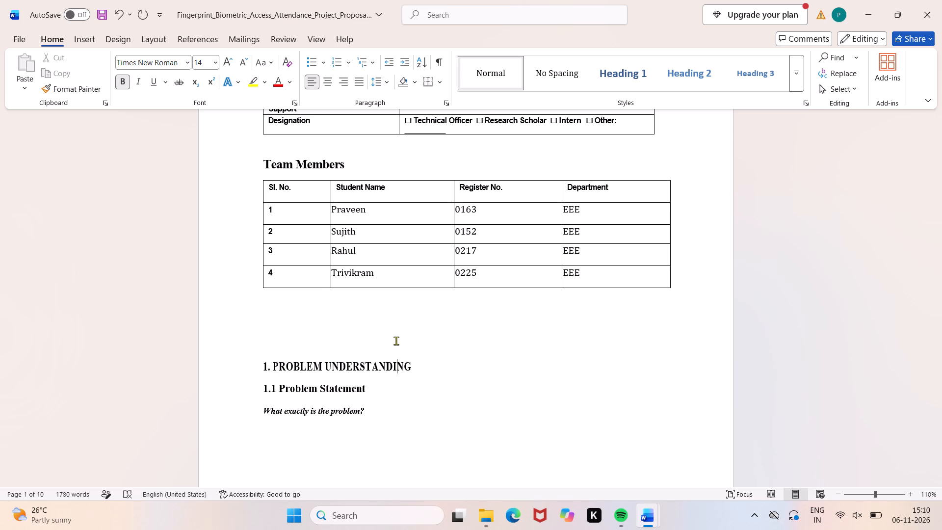
Review the project details, the completed Team Members table and the Problem Understanding subsections 1.1 to 1.3.
scroll(396, 341, "down", 1)
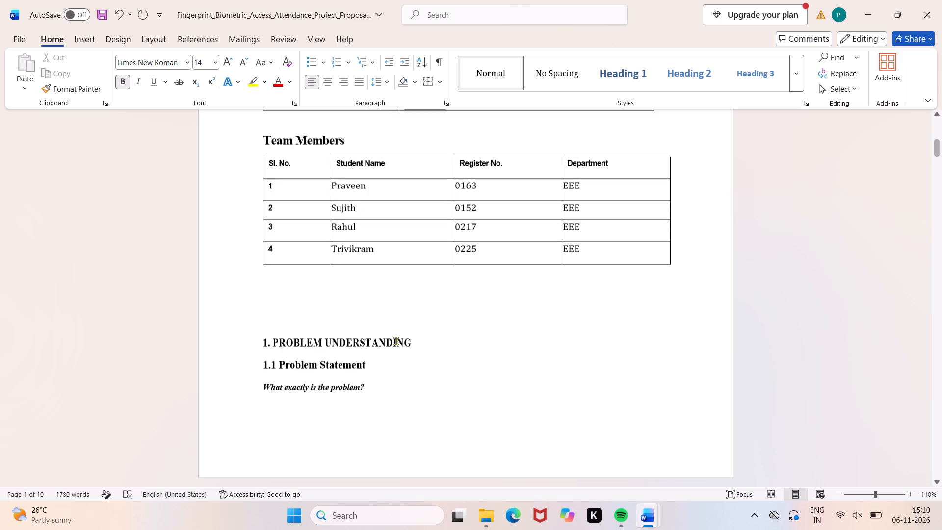
scroll(396, 341, "down", 1)
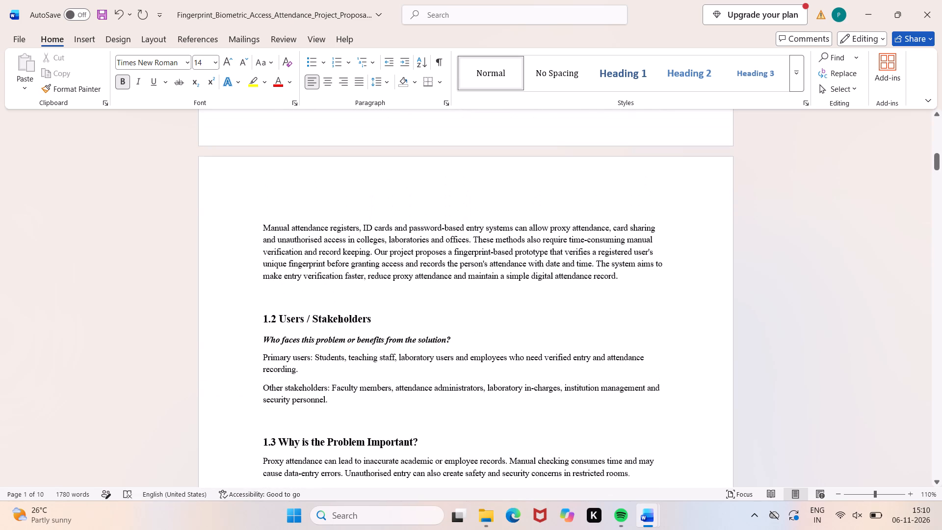
scroll(396, 341, "up", 1)
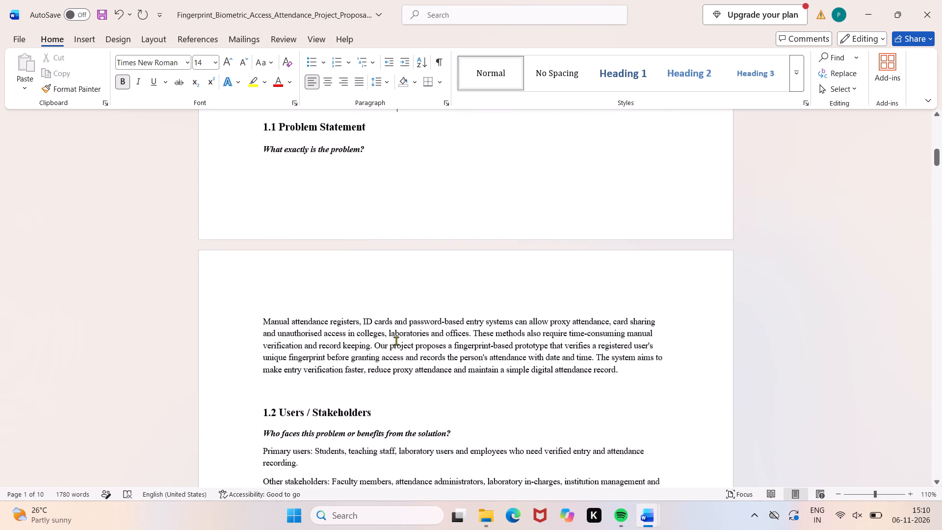
scroll(396, 341, "up", 9)
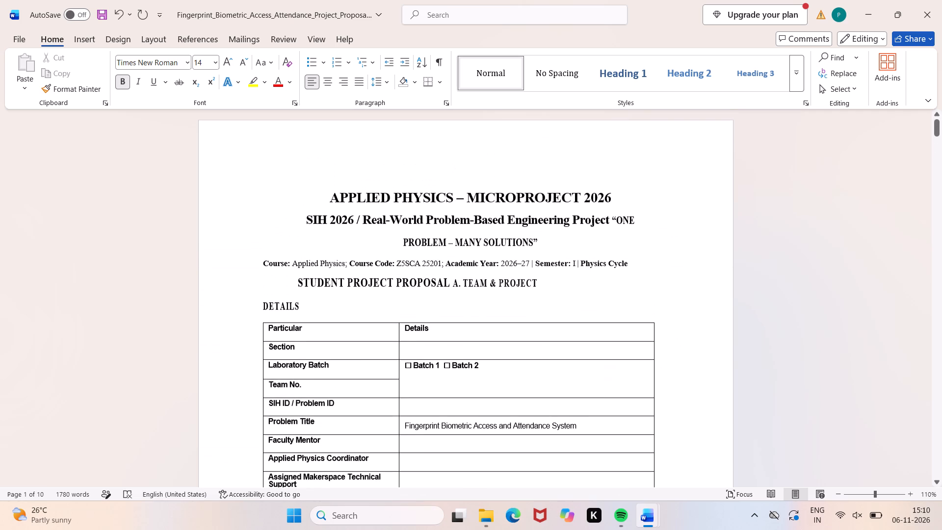
scroll(396, 341, "down", 4)
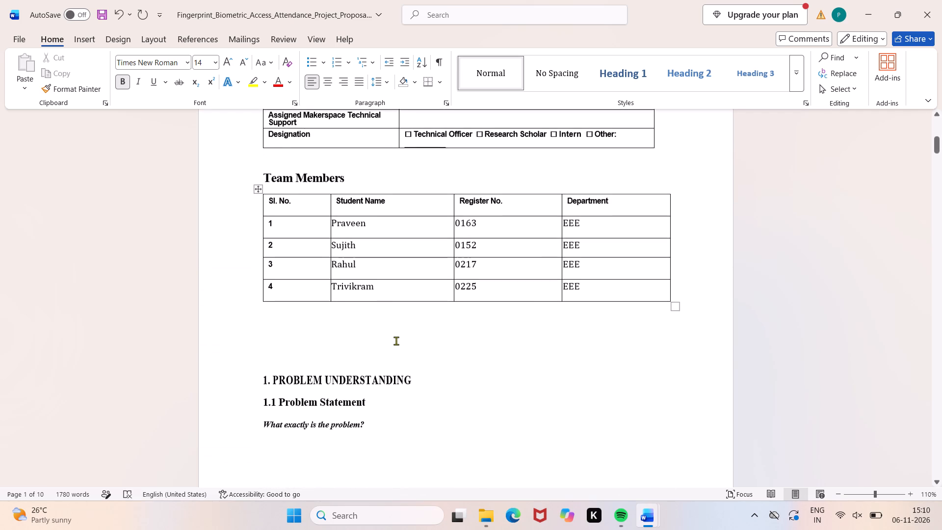
scroll(396, 341, "down", 4)
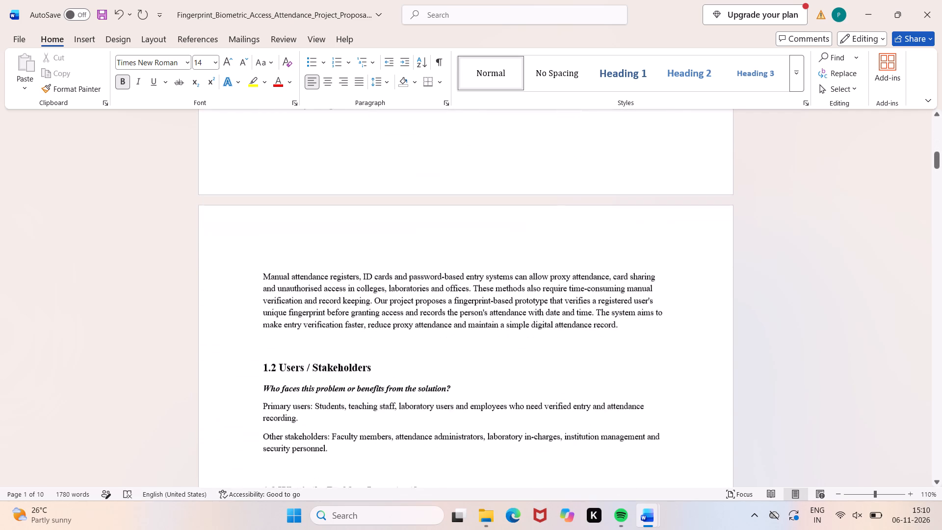
scroll(396, 341, "down", 4)
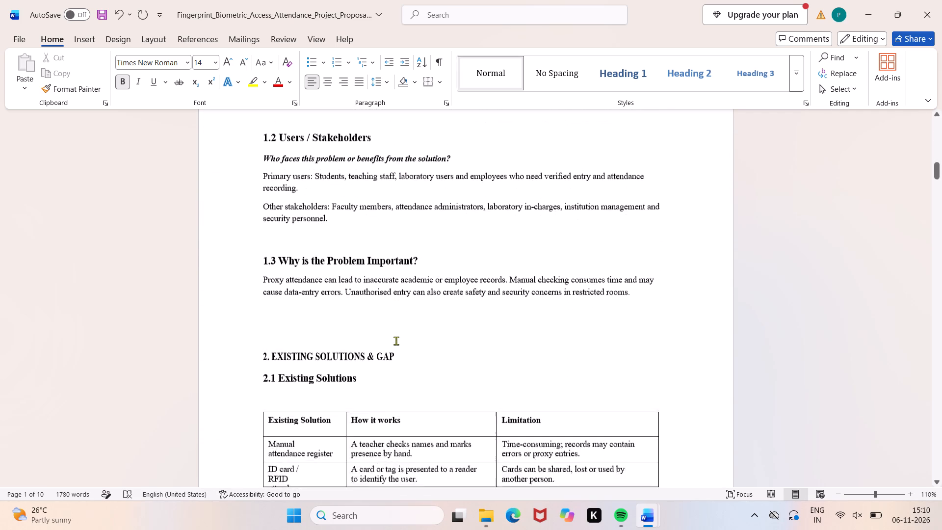
Review the Existing Solutions table, the Identified Gap text and the Proposed Solution section with its system block diagram.
scroll(396, 341, "down", 4)
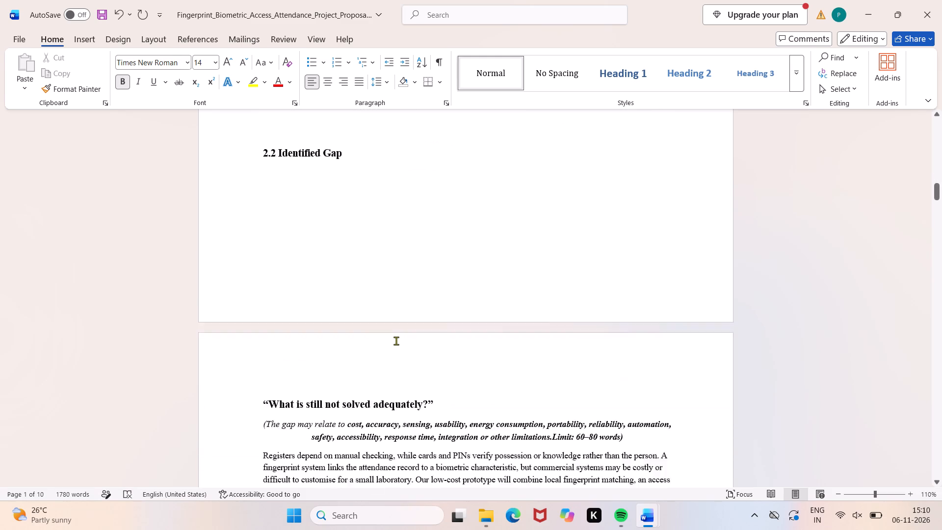
scroll(396, 341, "down", 1)
scroll(396, 341, "up", 1)
scroll(396, 341, "down", 1)
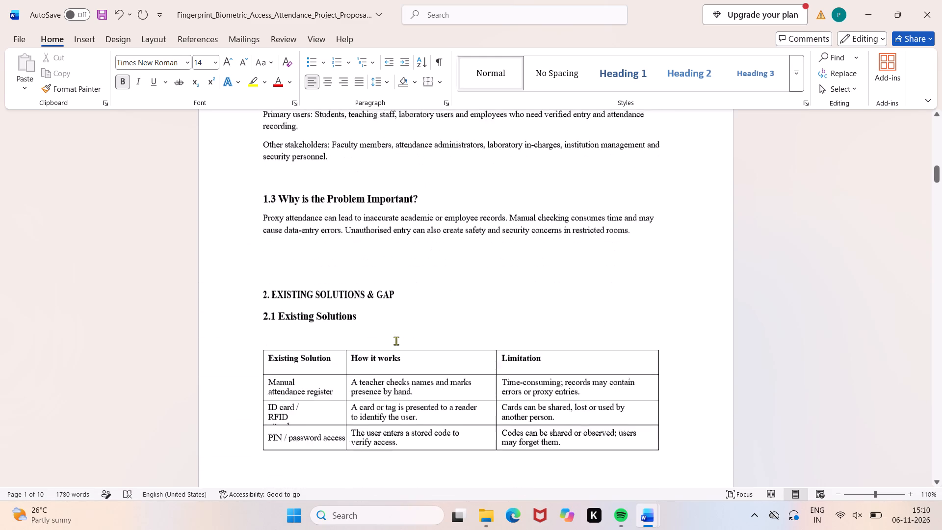
scroll(396, 341, "down", 4)
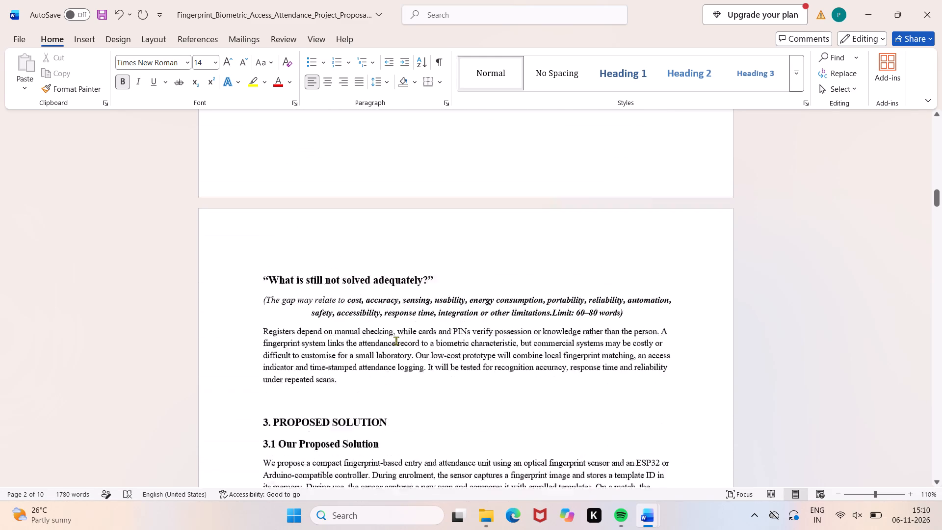
scroll(396, 341, "down", 3)
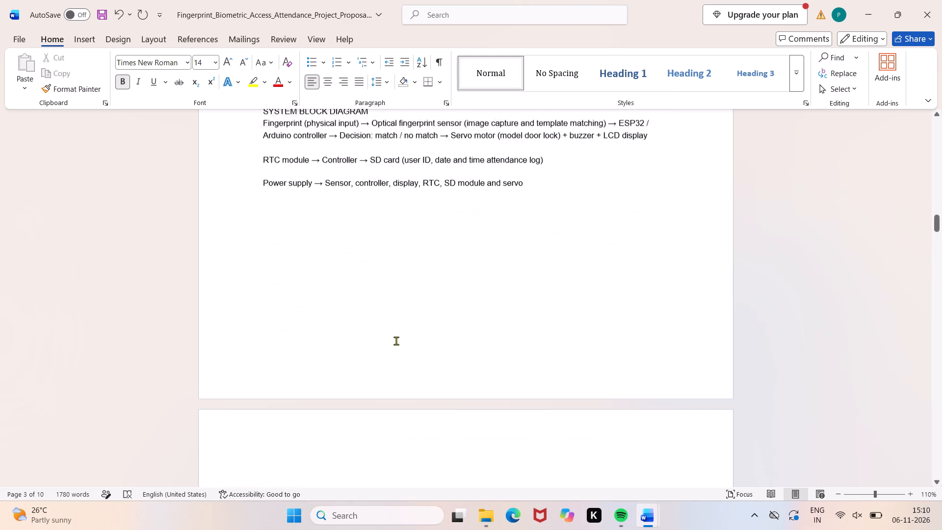
Examine section 4, covering the Applied Physics Concepts table and the ticked Technology / Engineering Domains.
scroll(396, 341, "down", 3)
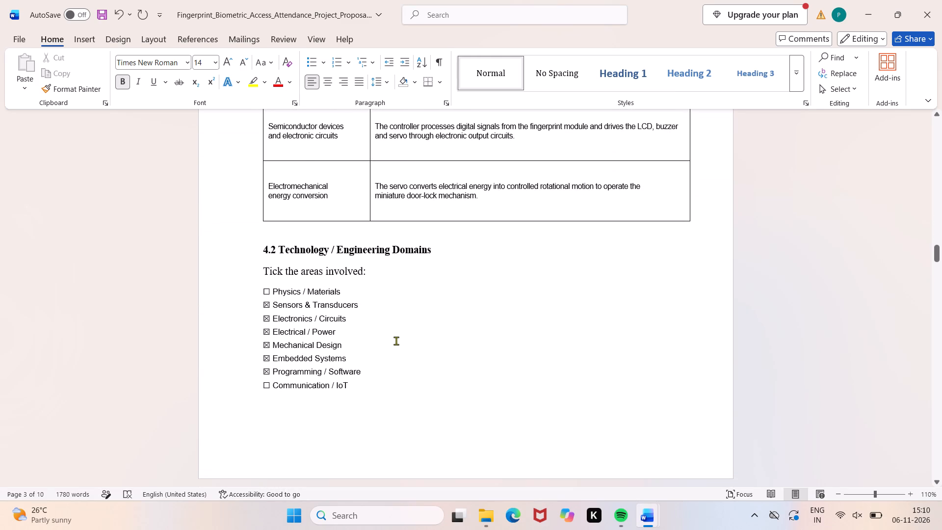
scroll(396, 341, "down", 2)
scroll(396, 341, "up", 3)
scroll(396, 341, "down", 1)
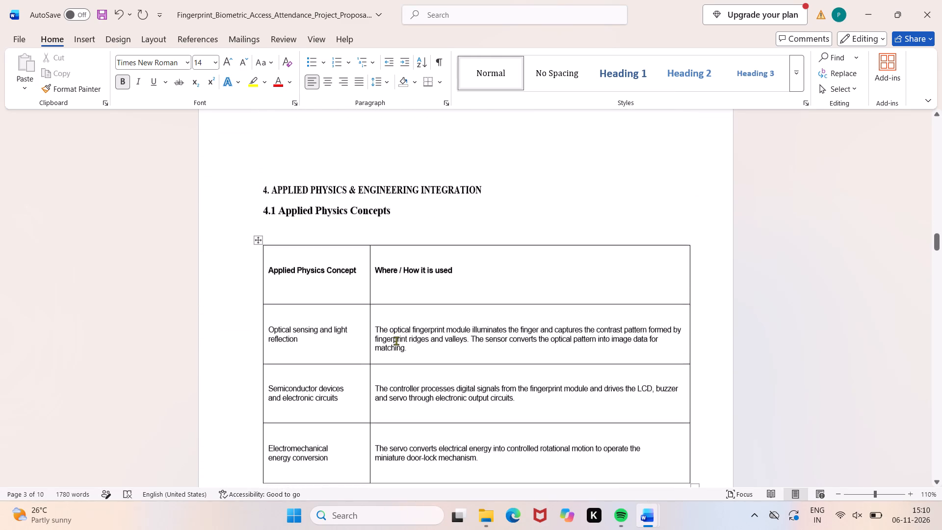
scroll(396, 341, "down", 2)
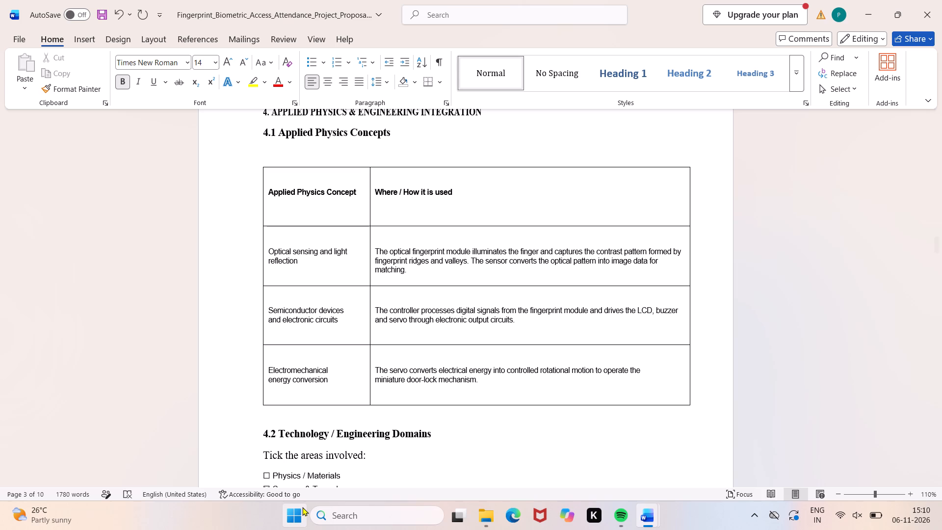
scroll(304, 499, "down", 1)
scroll(285, 415, "down", 5)
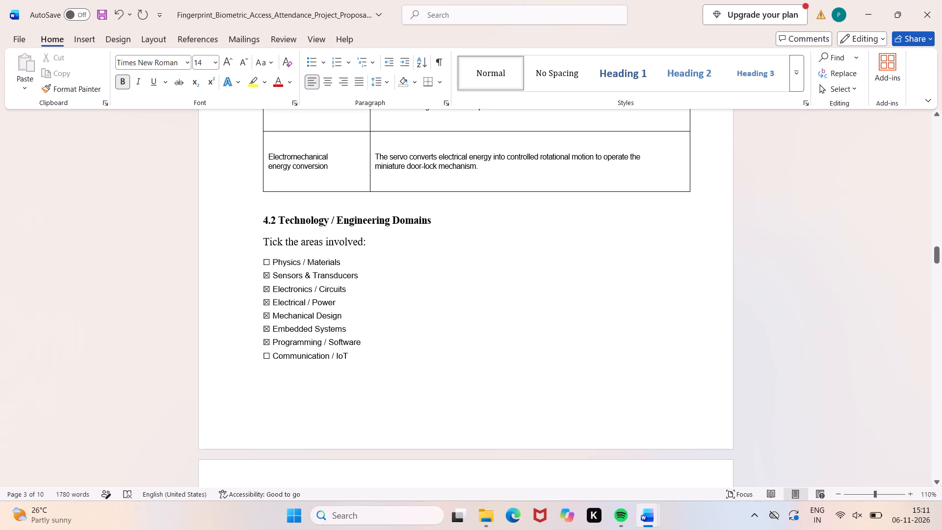
scroll(410, 309, "down", 2)
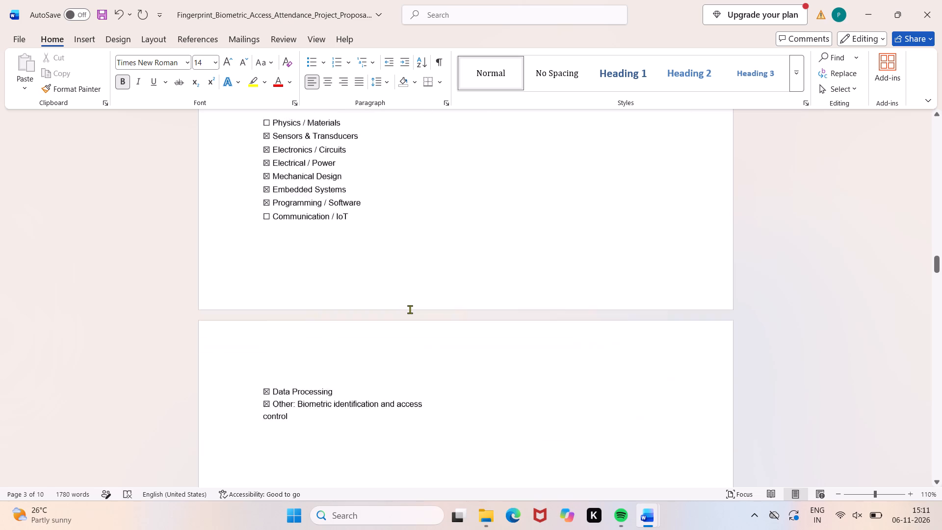
Review the proposal from the Novelty / Differentiation section through to the Final Team Check list.
scroll(410, 309, "down", 3)
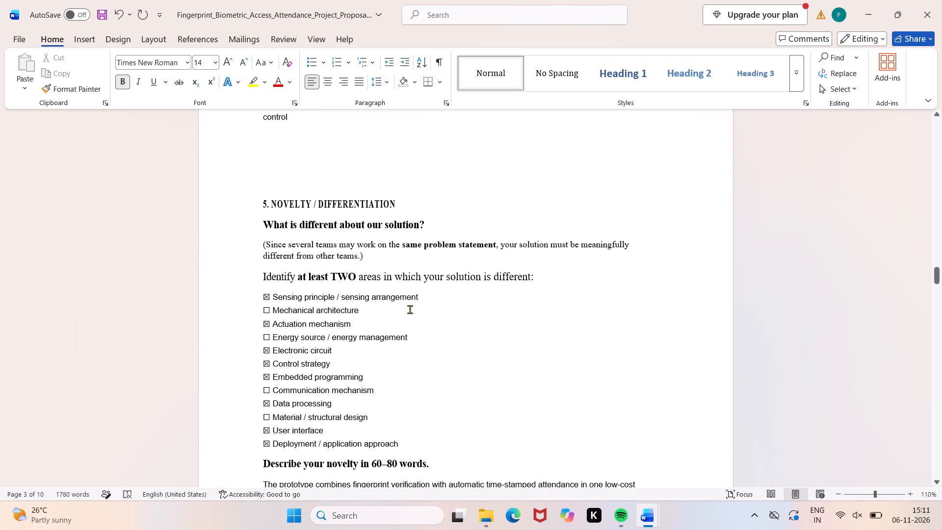
scroll(410, 309, "down", 2)
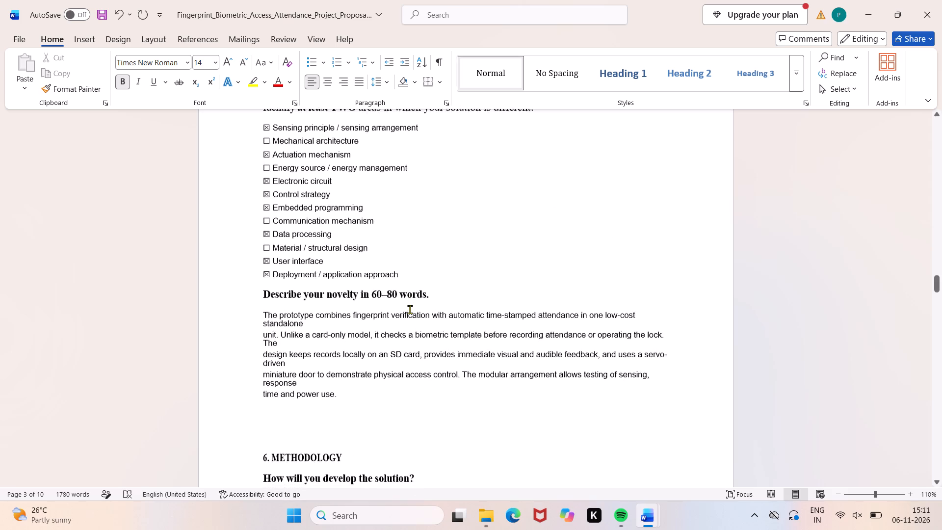
scroll(410, 309, "down", 15)
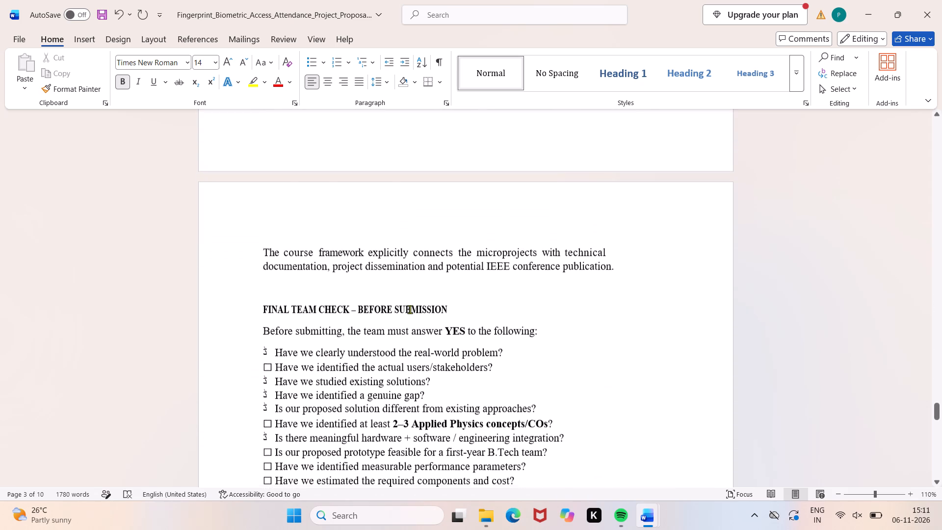
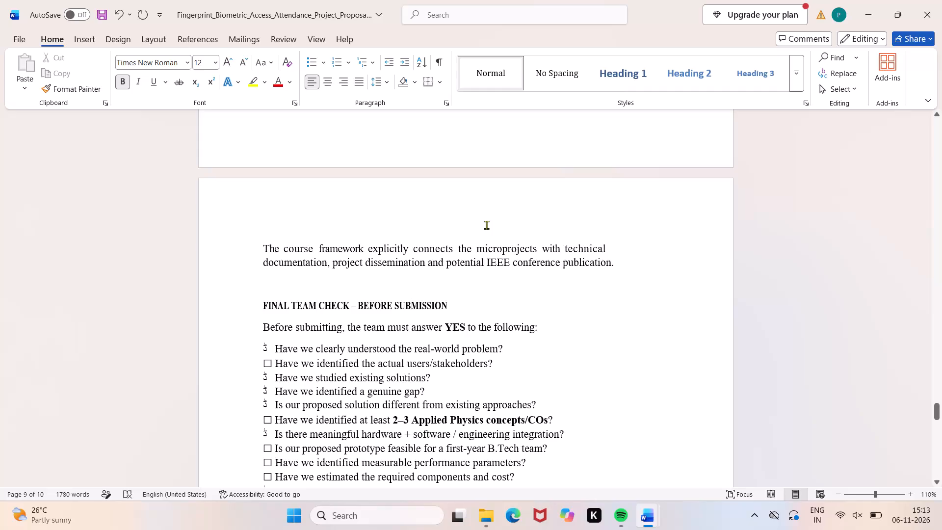
Review the Project Timeline table and the Expected Outcome & Validation section again, down to the section 10 output list.
right_click(486, 225)
scroll(486, 225, "up", 2)
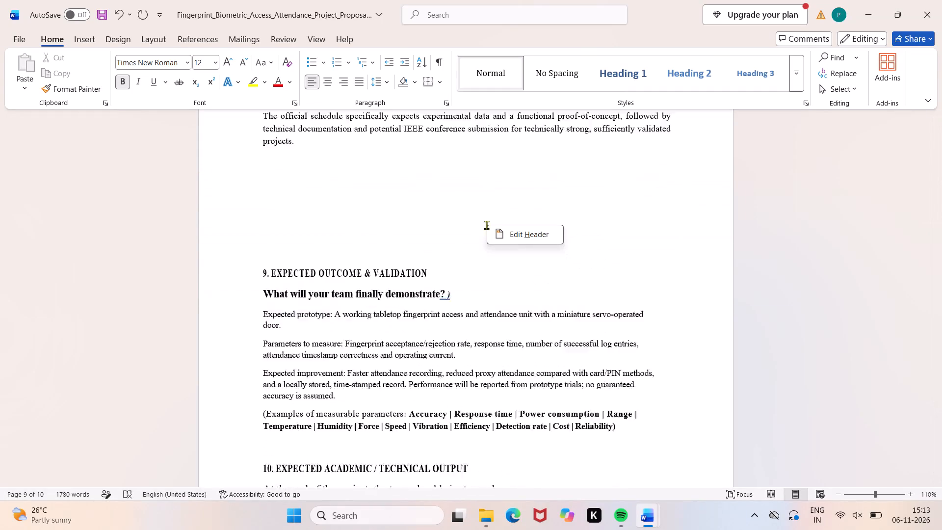
scroll(486, 225, "up", 2)
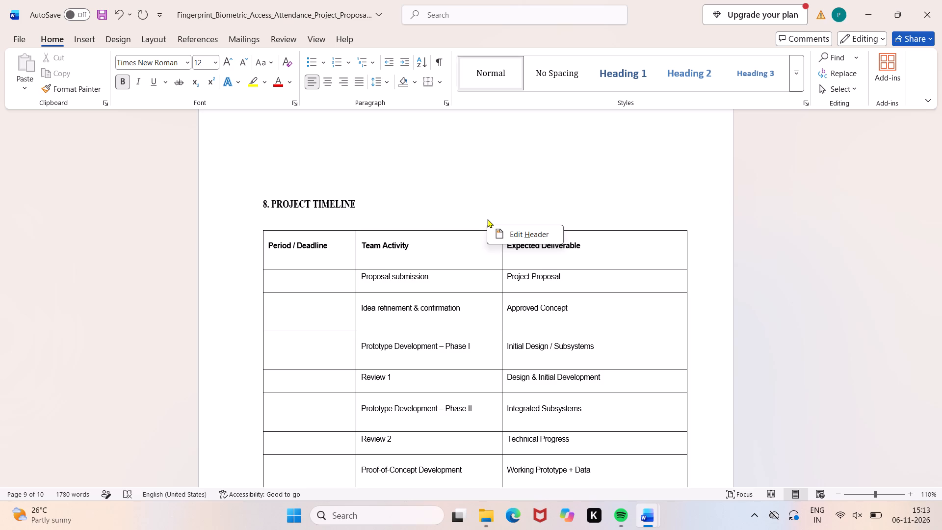
scroll(487, 219, "down", 5)
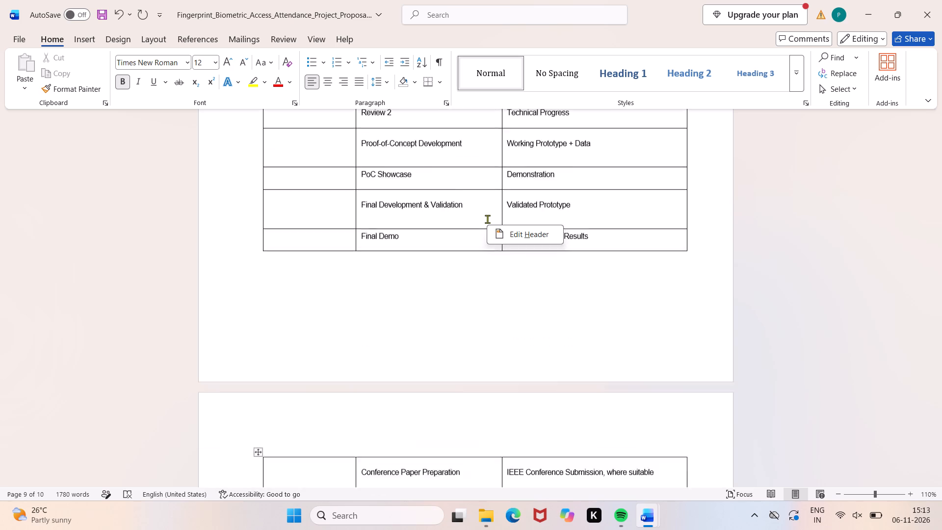
scroll(487, 219, "down", 3)
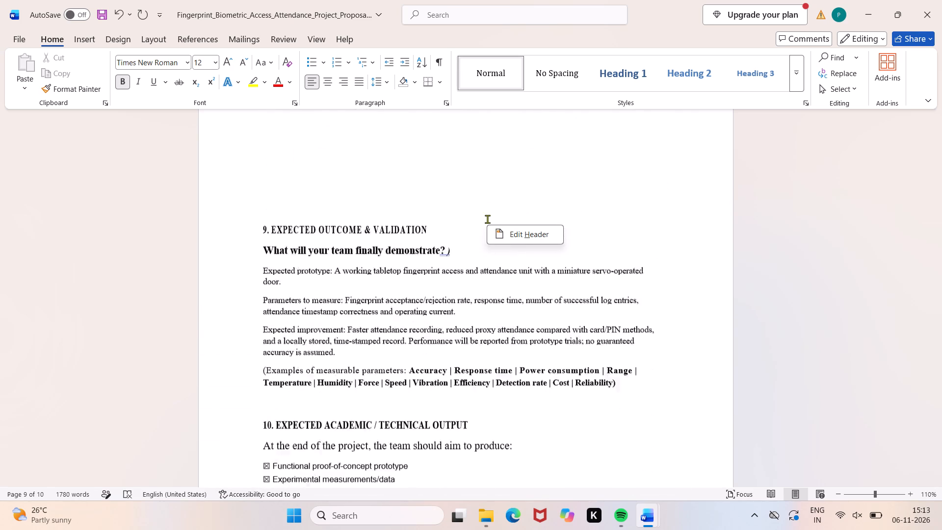
scroll(487, 219, "down", 1)
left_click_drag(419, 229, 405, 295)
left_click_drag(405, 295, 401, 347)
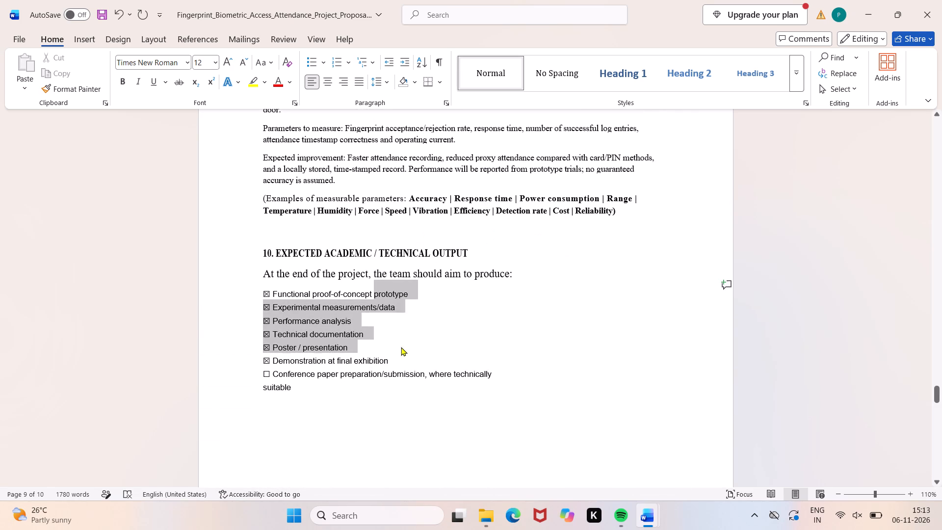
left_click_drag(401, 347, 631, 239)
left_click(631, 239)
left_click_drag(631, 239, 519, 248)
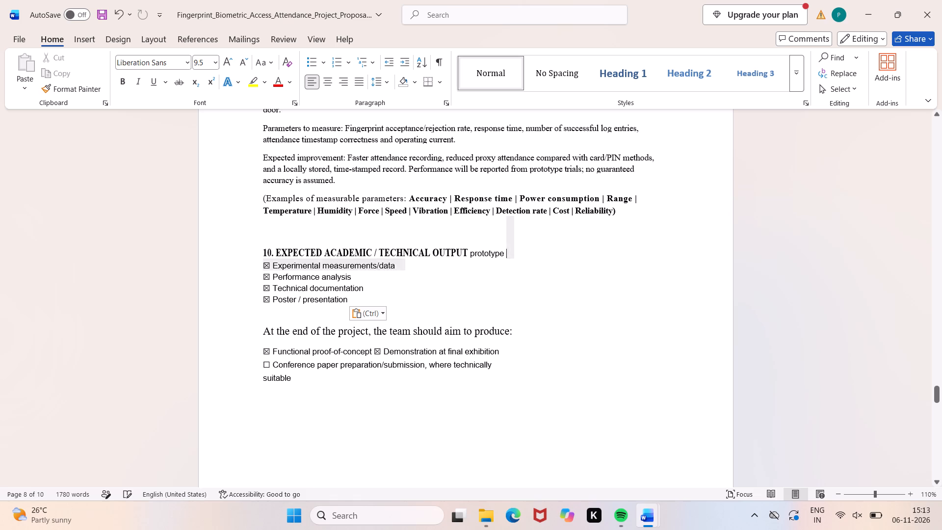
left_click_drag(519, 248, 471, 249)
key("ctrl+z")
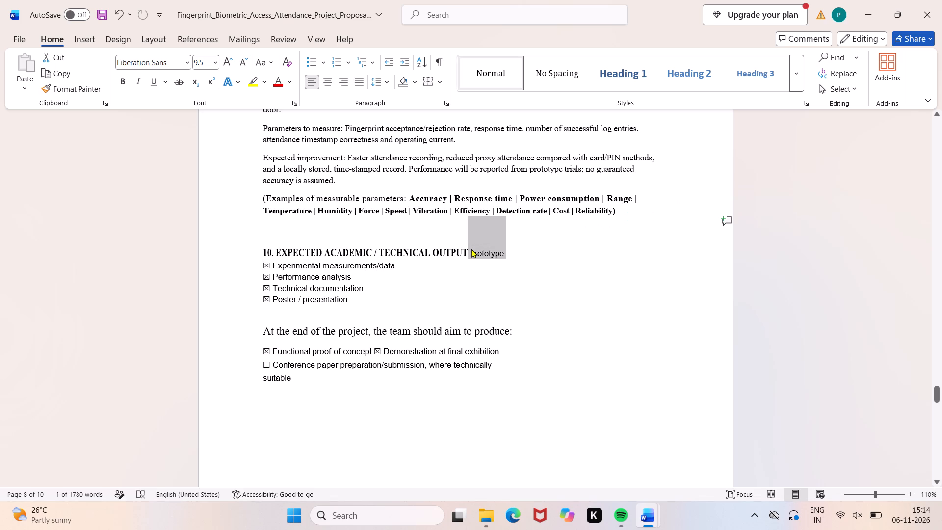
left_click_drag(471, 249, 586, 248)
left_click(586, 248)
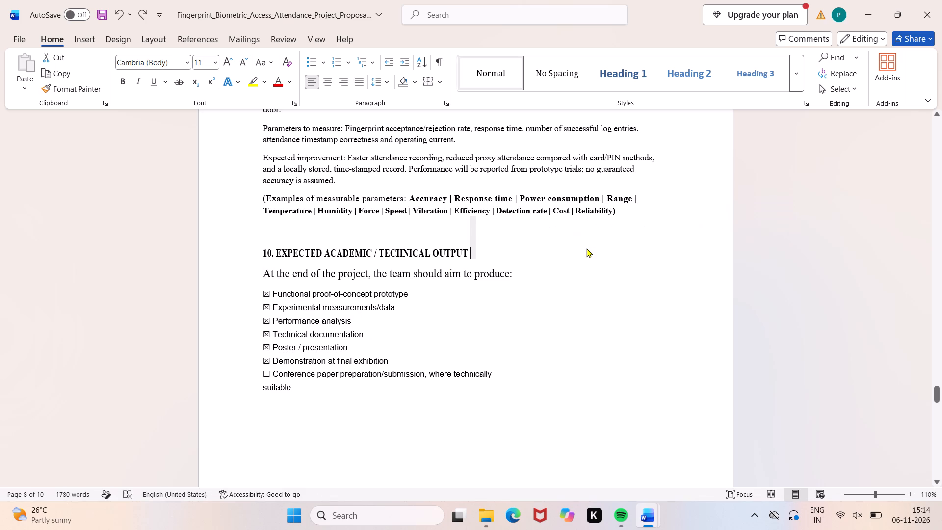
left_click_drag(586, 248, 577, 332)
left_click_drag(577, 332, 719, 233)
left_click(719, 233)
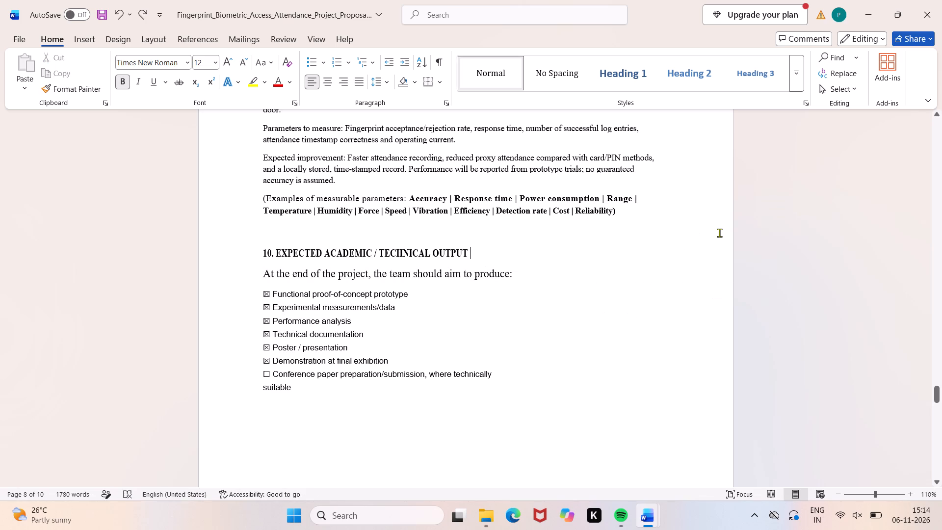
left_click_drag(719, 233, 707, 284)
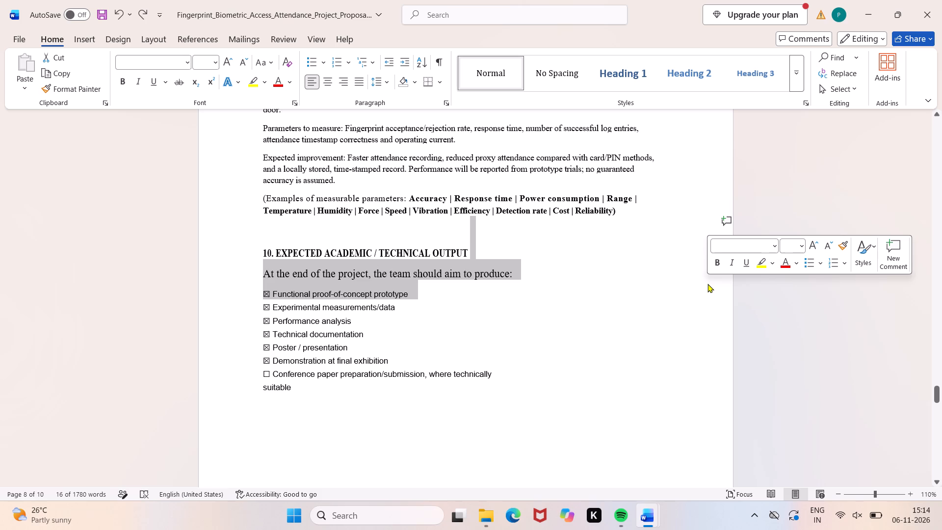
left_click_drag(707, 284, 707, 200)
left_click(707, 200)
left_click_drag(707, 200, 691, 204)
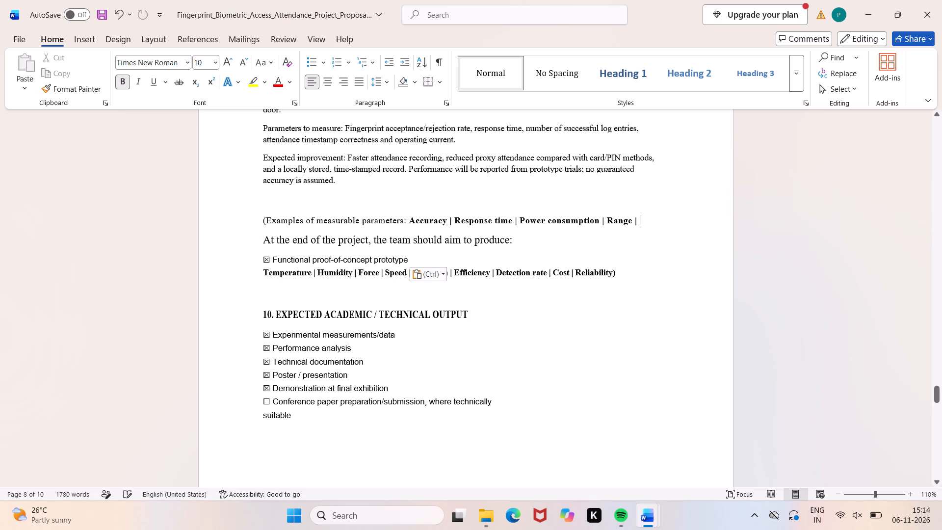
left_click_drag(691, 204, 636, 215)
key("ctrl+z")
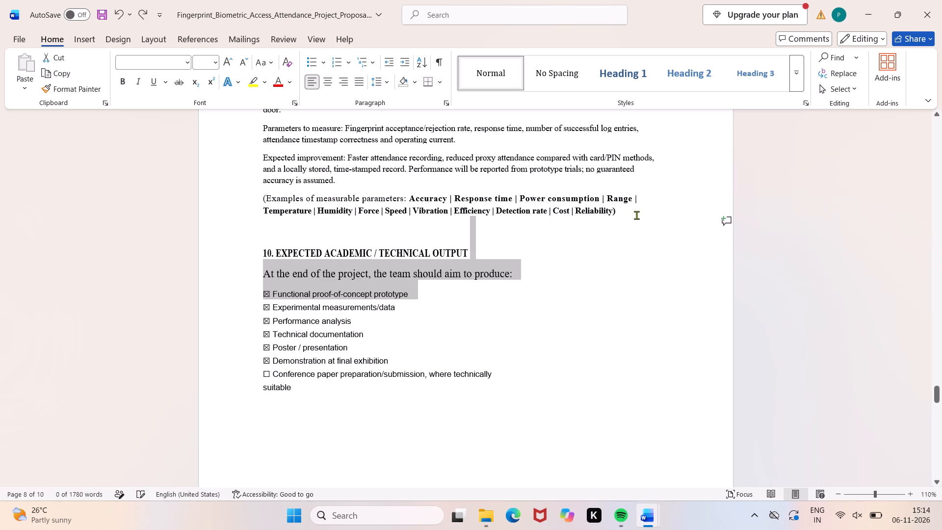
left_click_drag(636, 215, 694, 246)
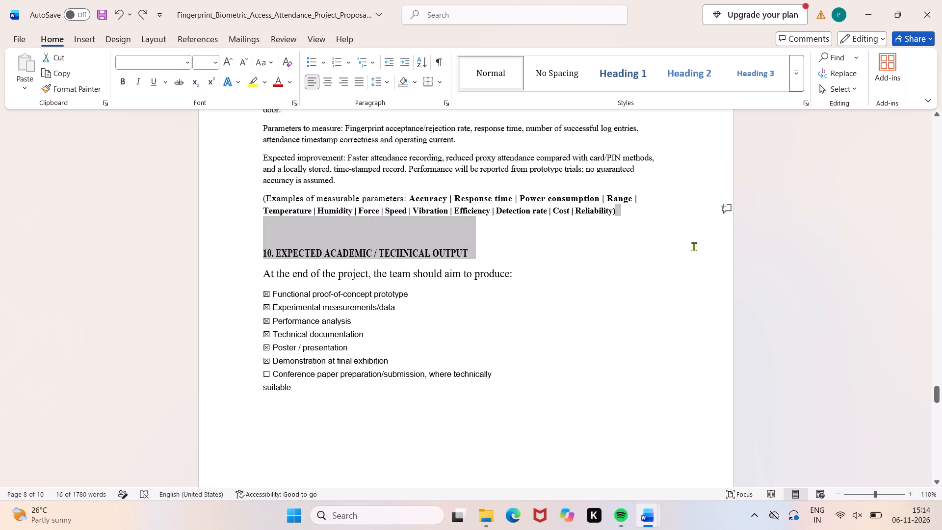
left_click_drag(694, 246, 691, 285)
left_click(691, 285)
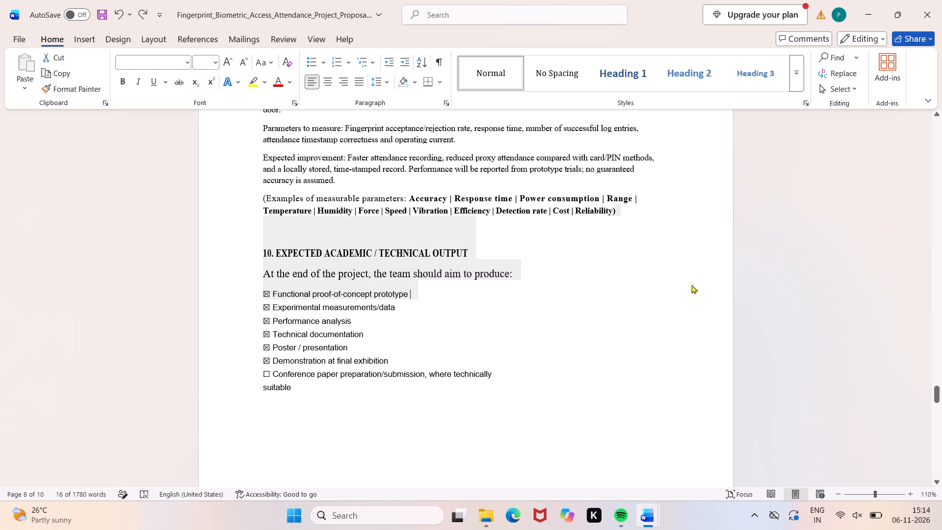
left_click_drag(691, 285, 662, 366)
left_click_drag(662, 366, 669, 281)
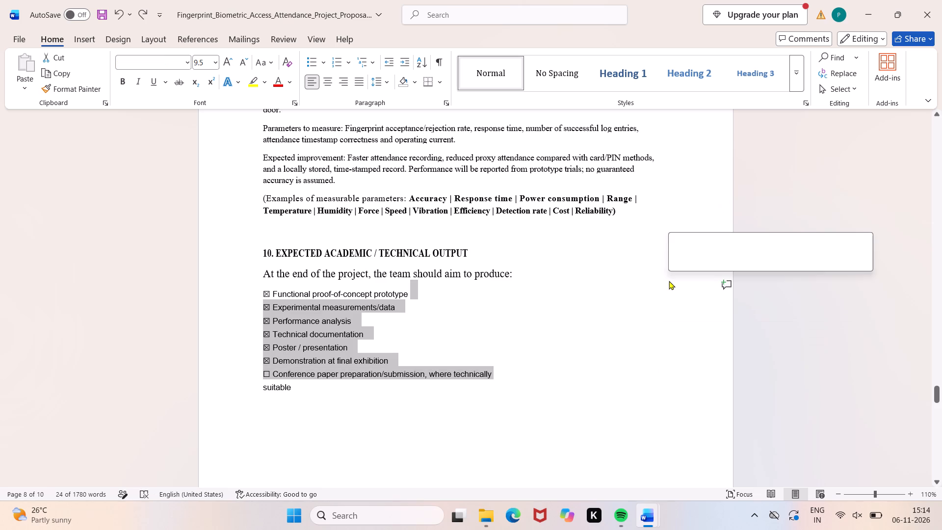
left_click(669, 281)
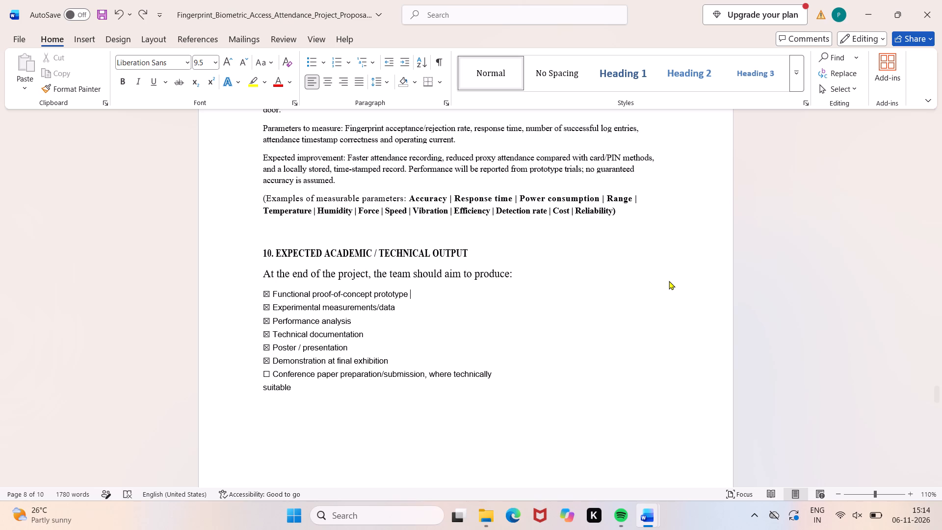
Review the proposal backwards from the Expected Outcome & Validation section to the start of the Project Timeline table.
scroll(669, 281, "up", 2)
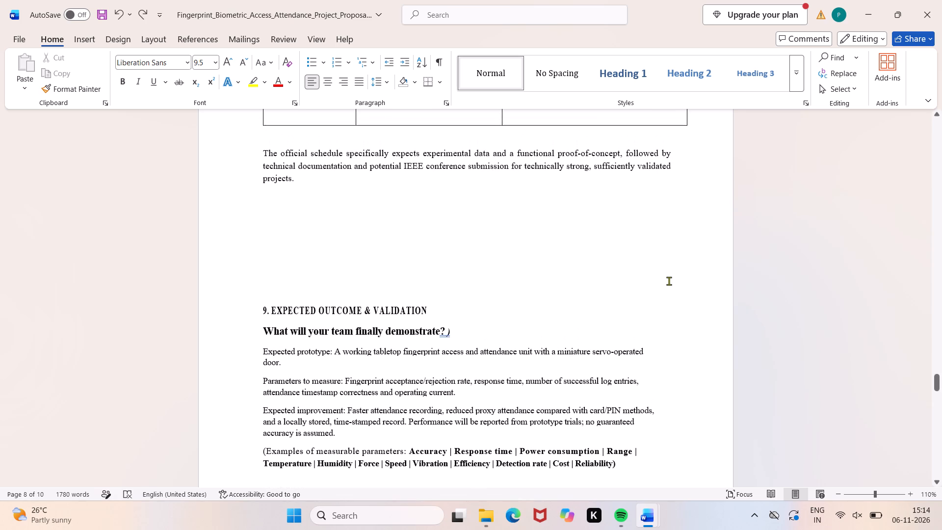
scroll(669, 281, "up", 1)
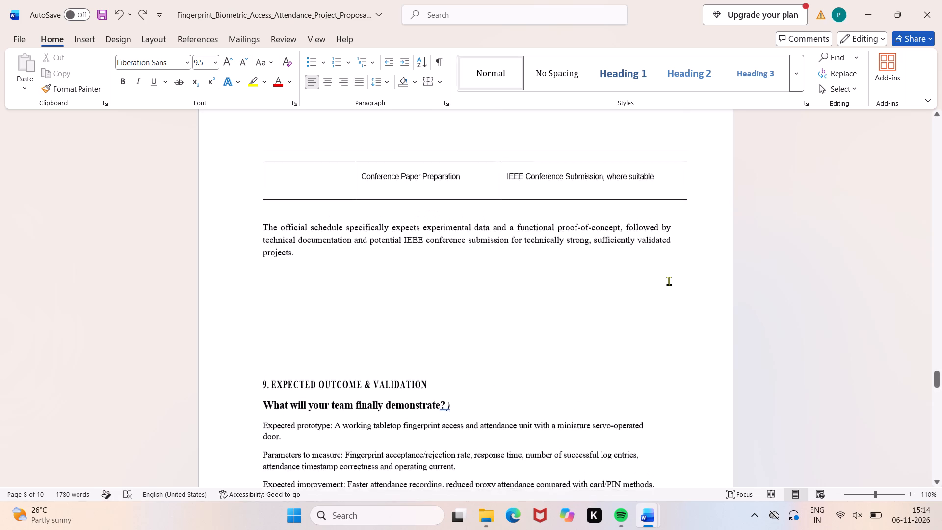
scroll(669, 281, "up", 2)
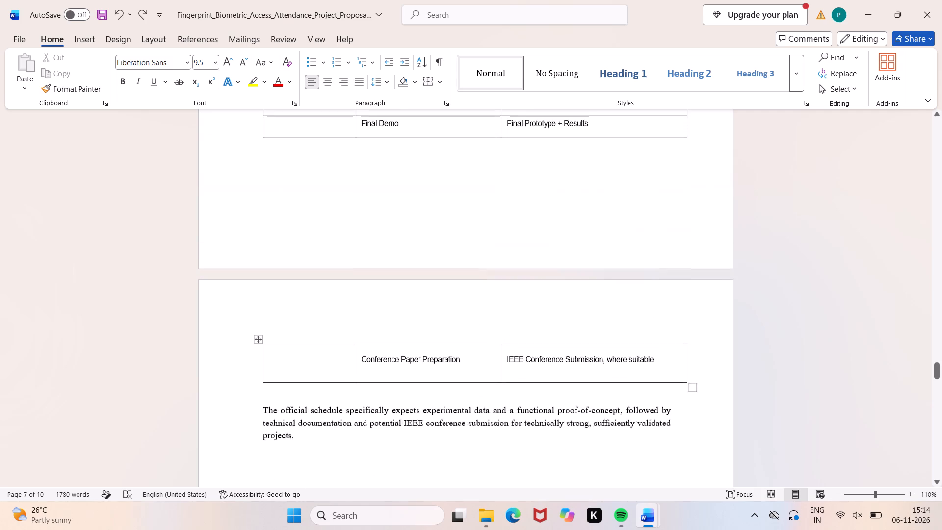
scroll(669, 281, "up", 3)
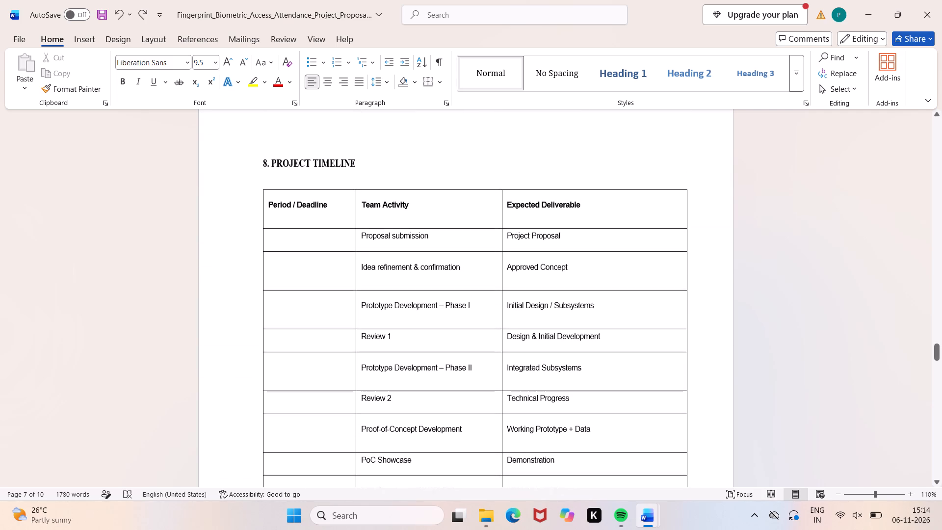
scroll(669, 281, "up", 2)
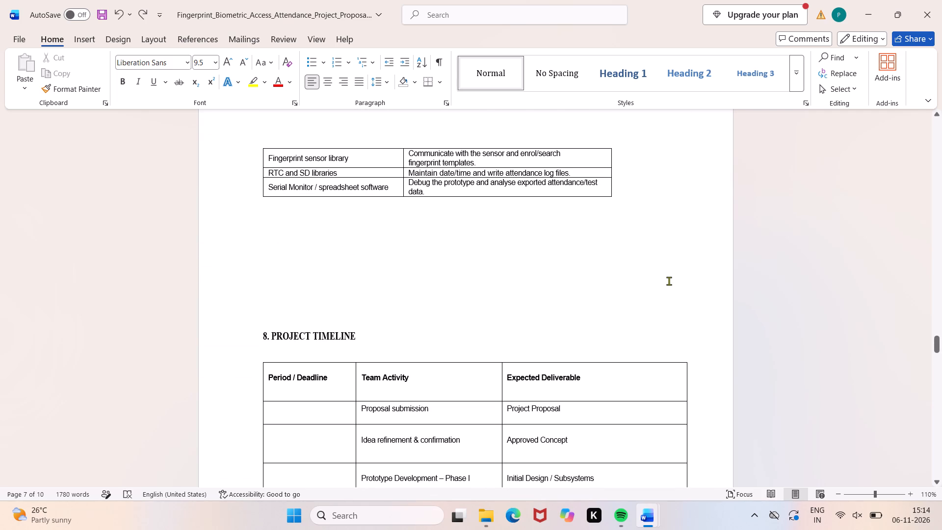
Examine the Software / Tools and Hardware Components tables in section 7 and the Methodology table in section 6.
scroll(669, 281, "up", 2)
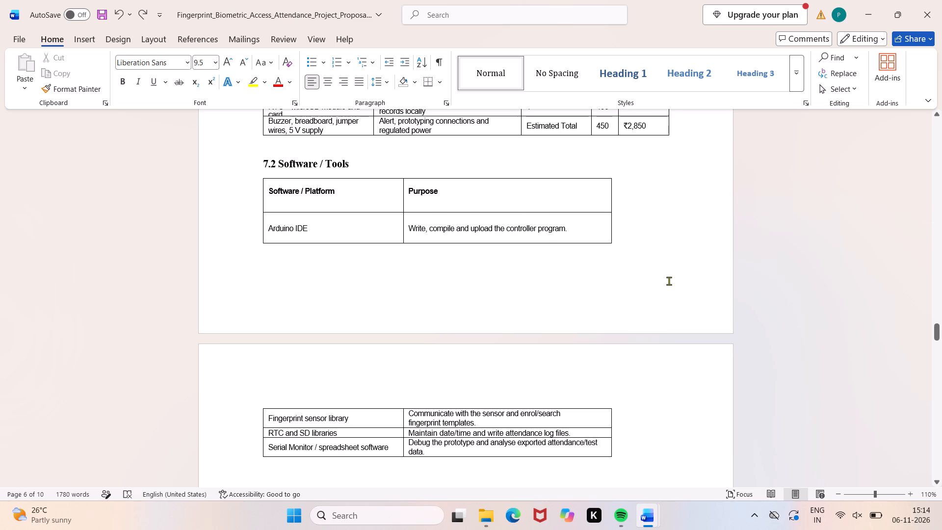
scroll(669, 281, "up", 3)
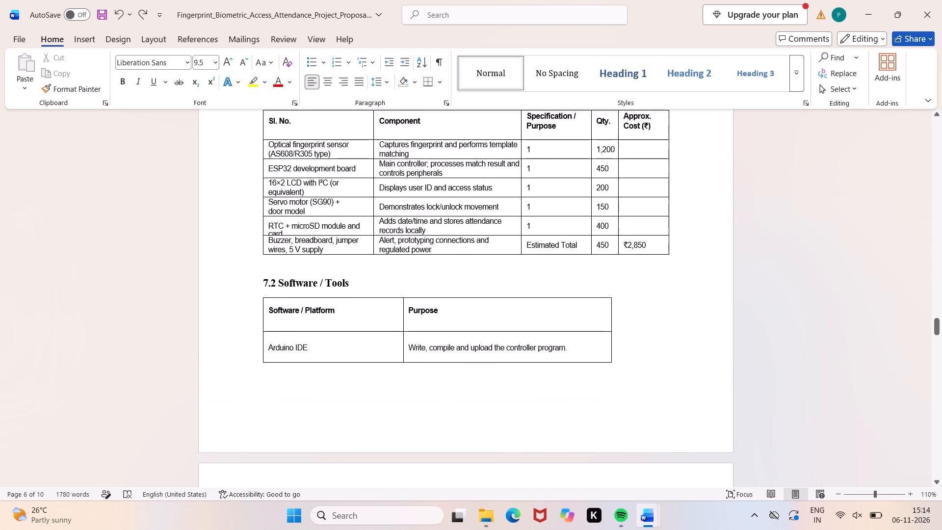
scroll(669, 281, "up", 2)
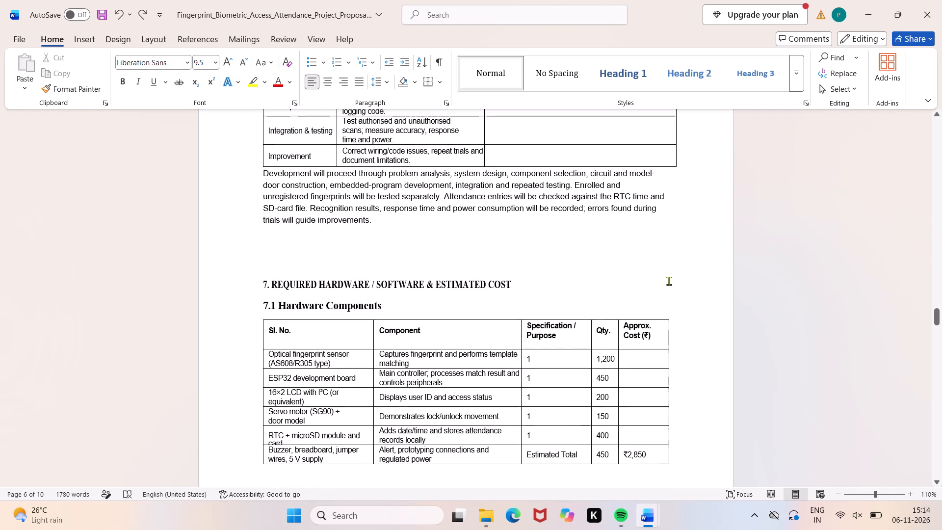
scroll(669, 281, "up", 1)
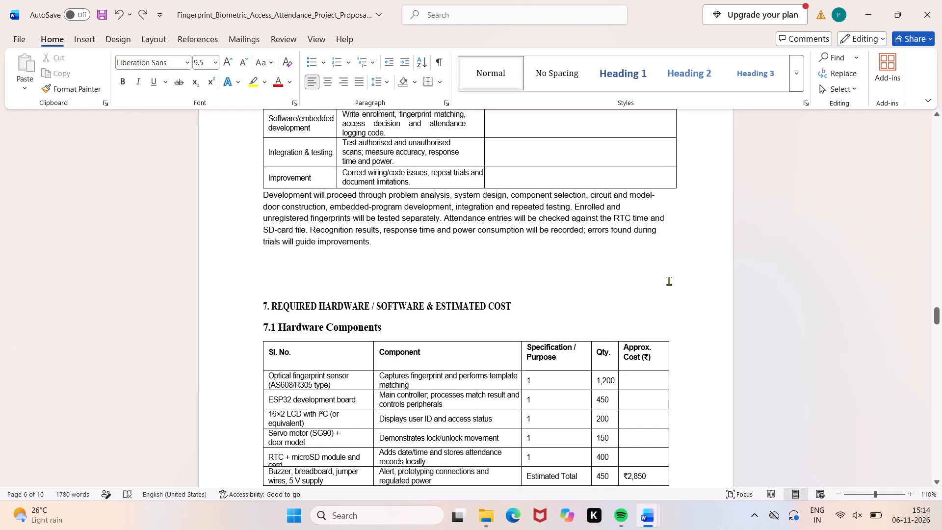
scroll(669, 281, "up", 1)
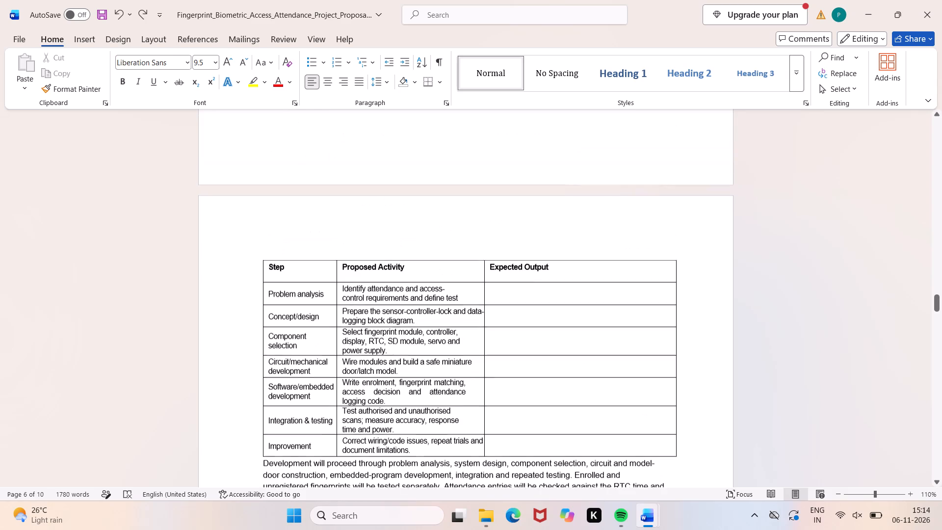
scroll(669, 281, "up", 1)
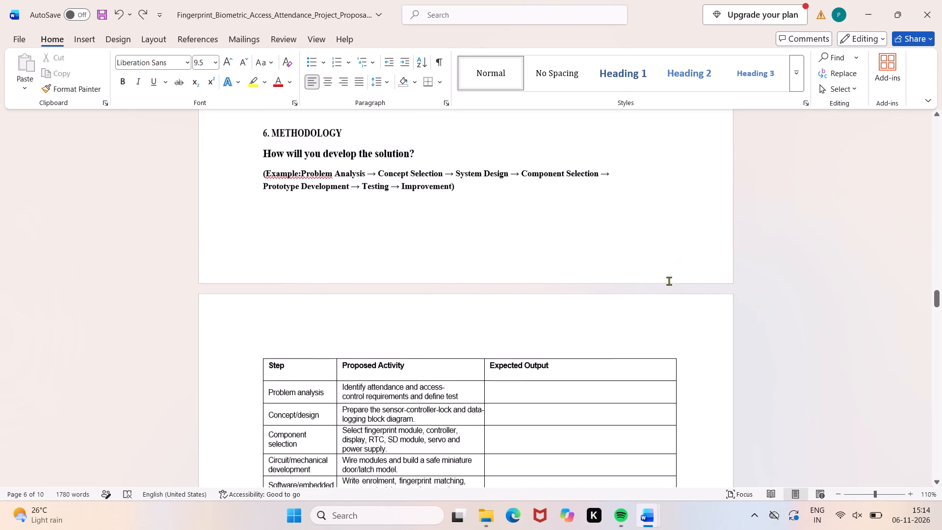
scroll(669, 281, "down", 1)
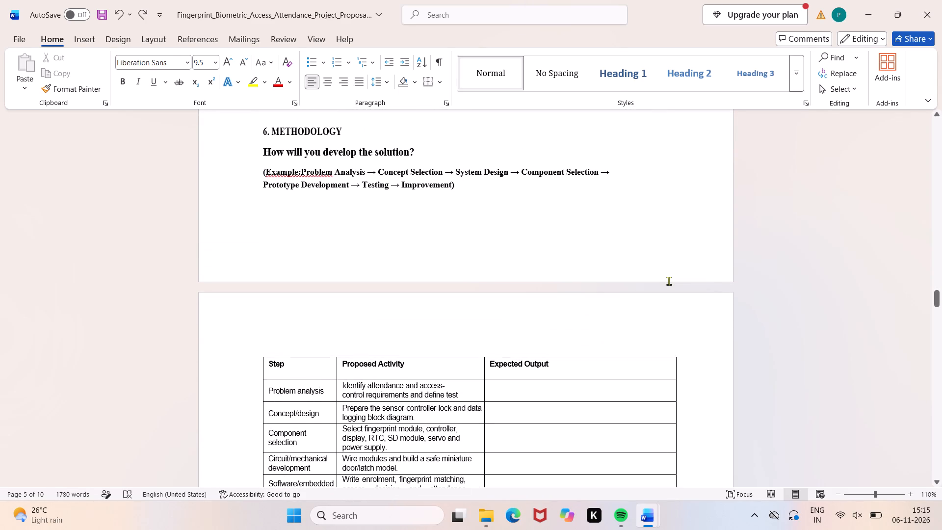
scroll(669, 281, "down", 1)
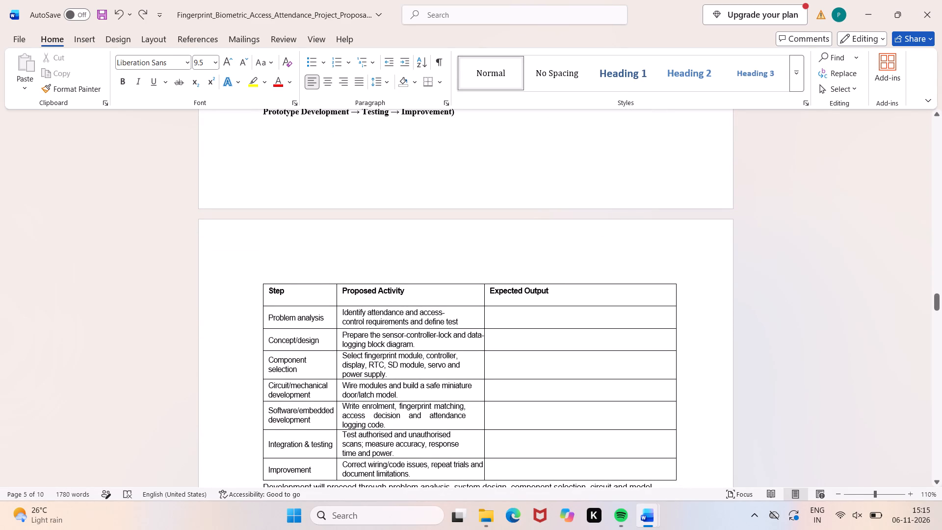
Review the proposal backwards from Novelty / Differentiation through Proposed Solution and Existing Solutions to the Problem Statement.
scroll(669, 281, "up", 3)
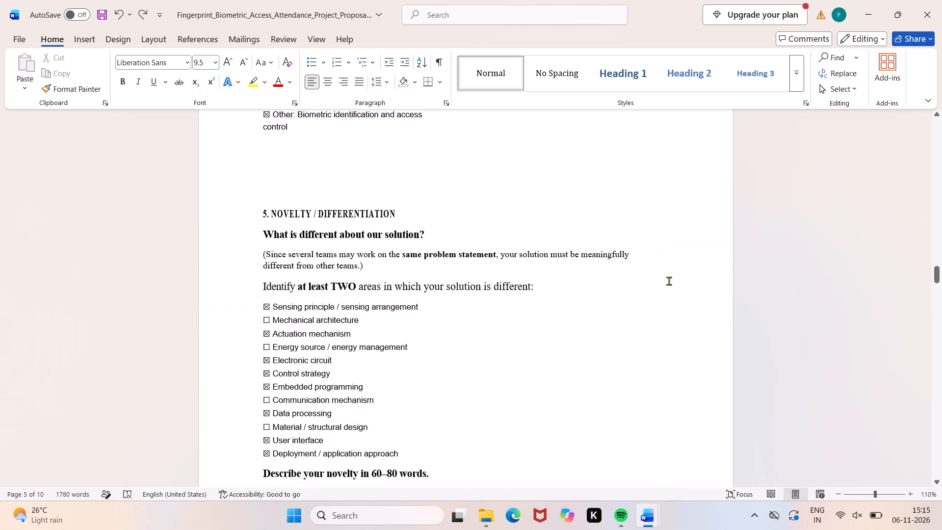
scroll(669, 281, "up", 6)
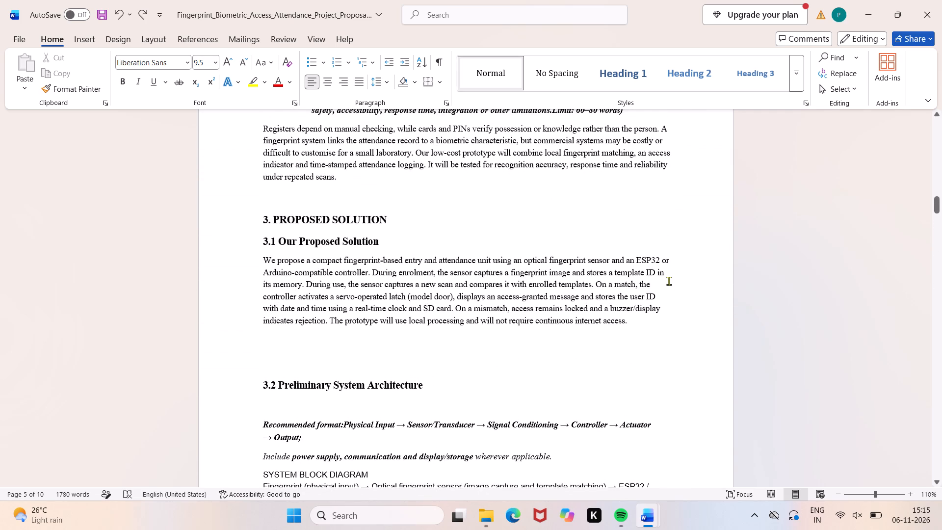
scroll(669, 281, "up", 3)
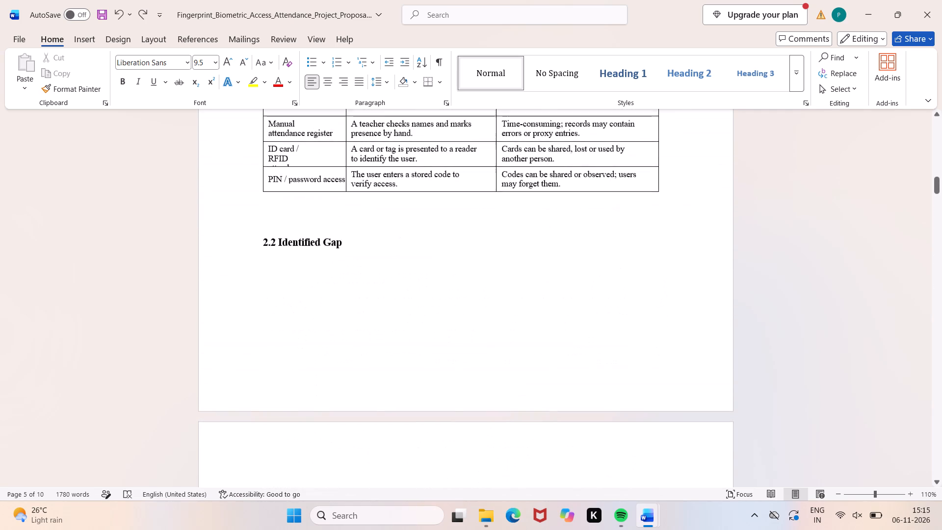
scroll(669, 281, "down", 1)
scroll(669, 281, "up", 1)
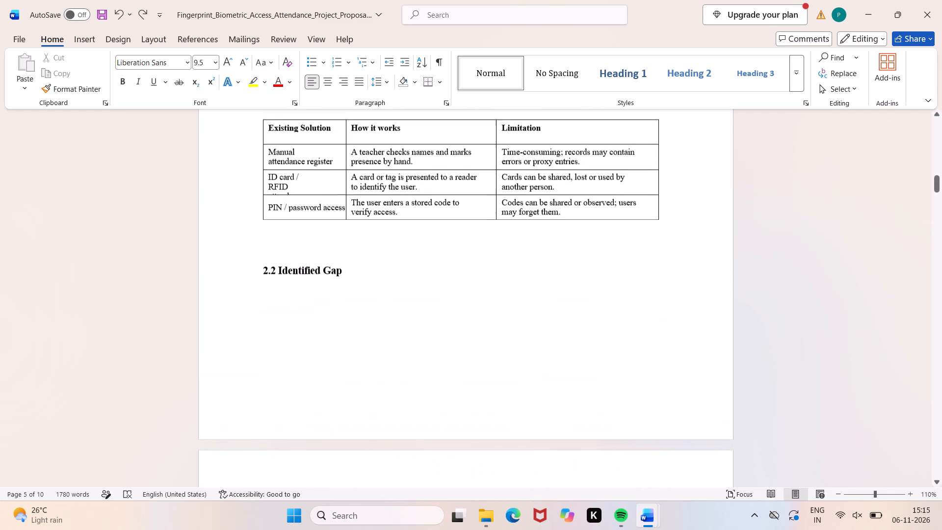
scroll(669, 281, "up", 1)
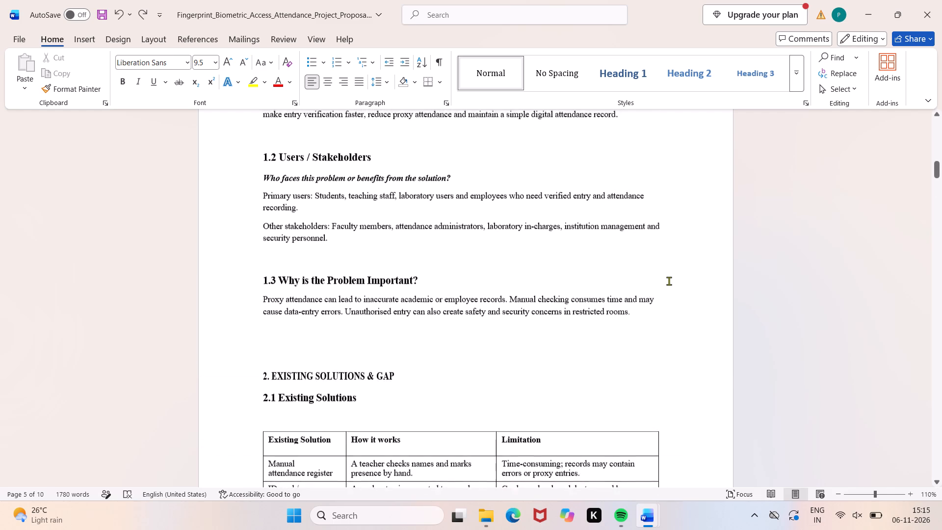
scroll(669, 281, "up", 1)
left_click(669, 281)
scroll(669, 281, "up", 1)
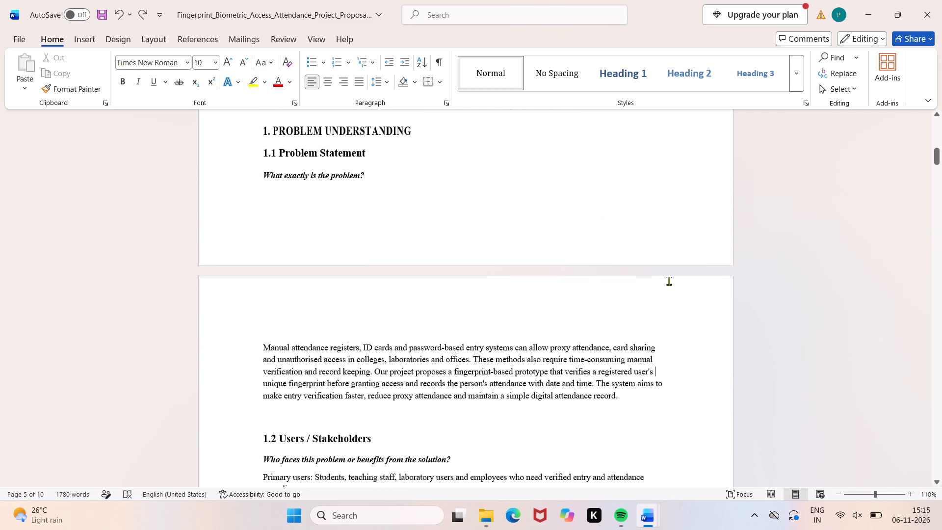
Enter 4 as the Section in the Team & Project Details table at the start of the proposal.
scroll(669, 281, "up", 3)
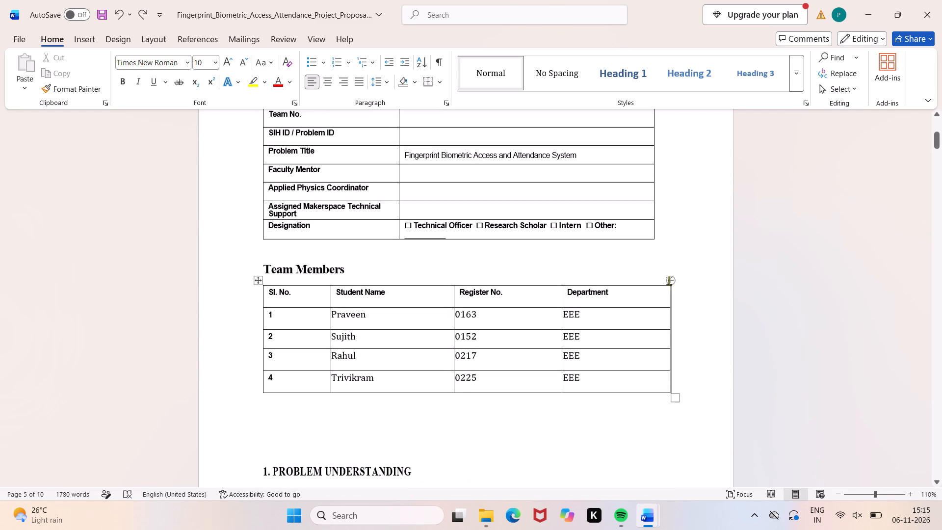
scroll(669, 281, "up", 3)
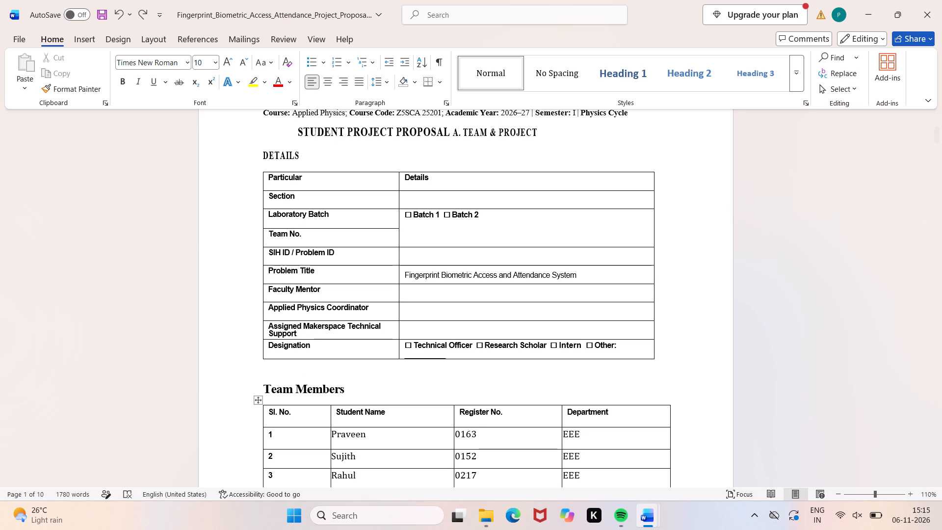
scroll(669, 281, "up", 4)
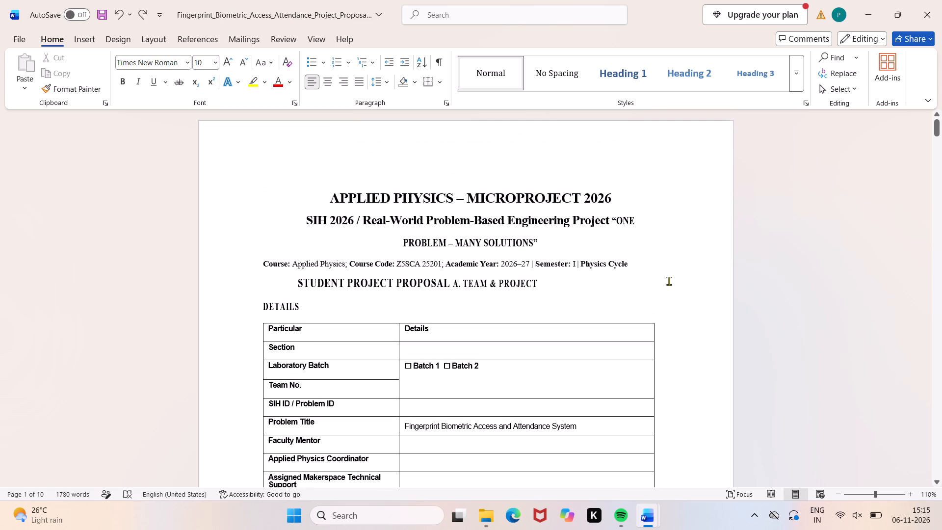
scroll(669, 281, "down", 1)
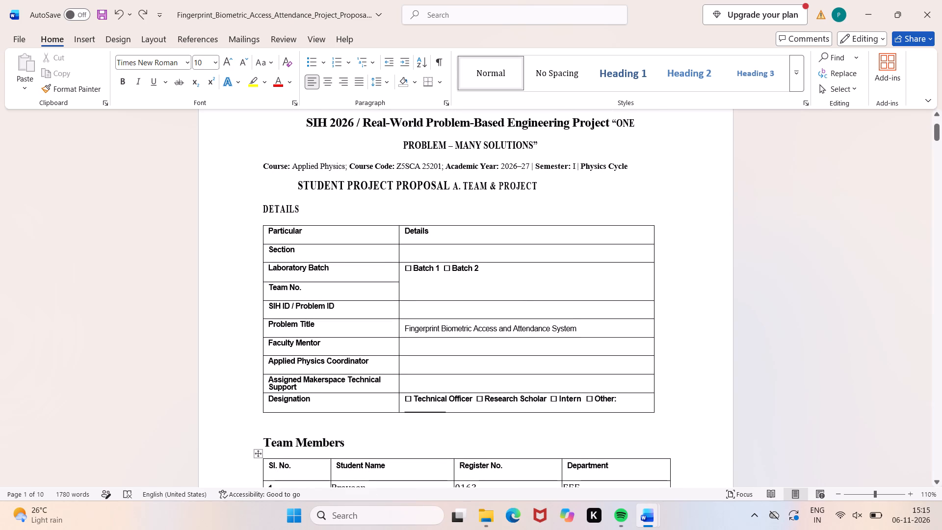
left_click(411, 256)
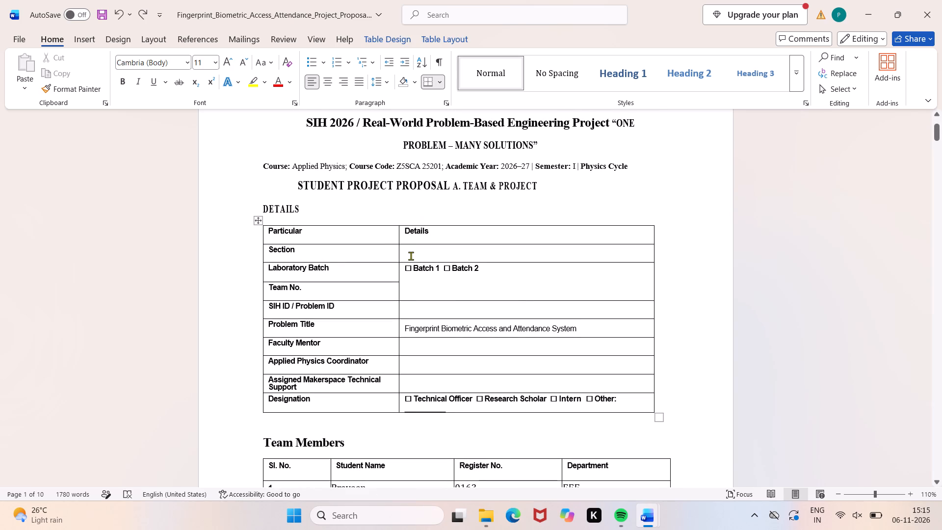
key("4")
Check the remaining details fields, the Team Members table and the Problem Understanding section, returning to the proposal's first page.
scroll(437, 274, "down", 1)
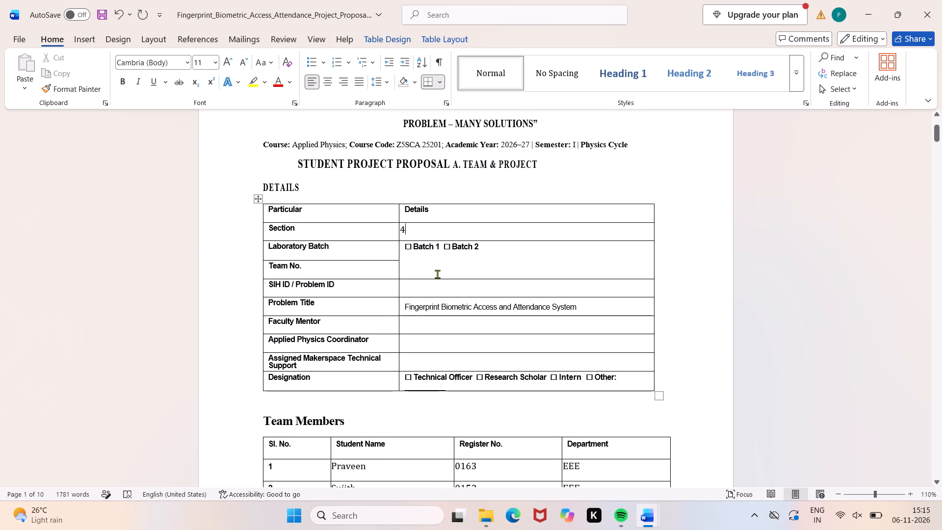
left_click(401, 265)
scroll(419, 276, "down", 1)
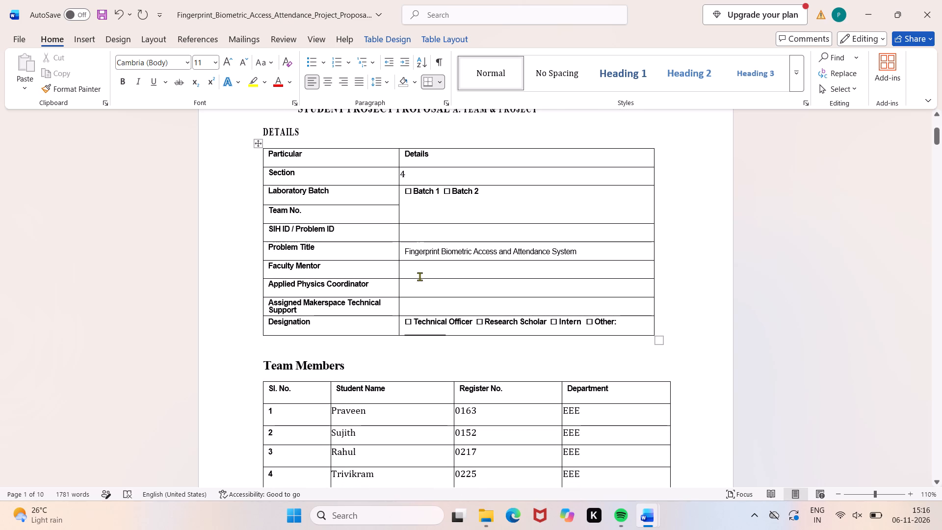
left_click(412, 229)
scroll(423, 283, "down", 1)
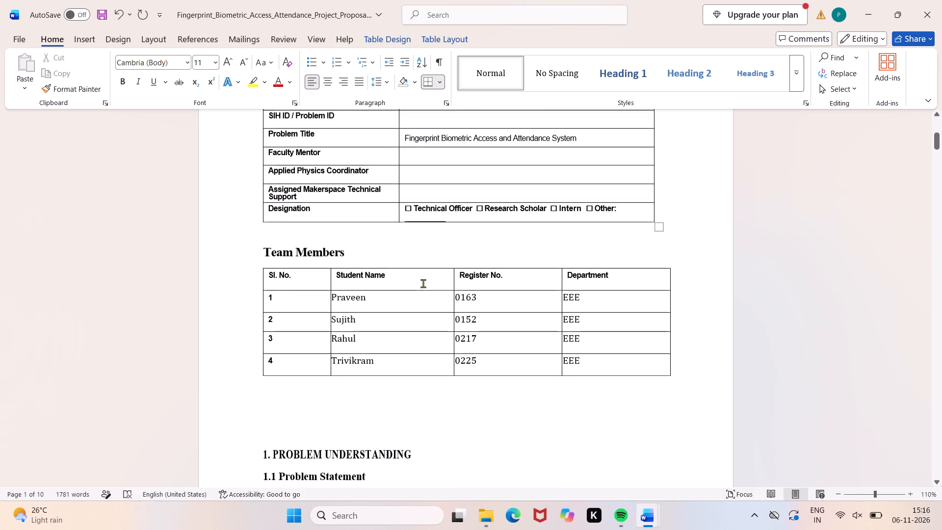
scroll(423, 283, "up", 1)
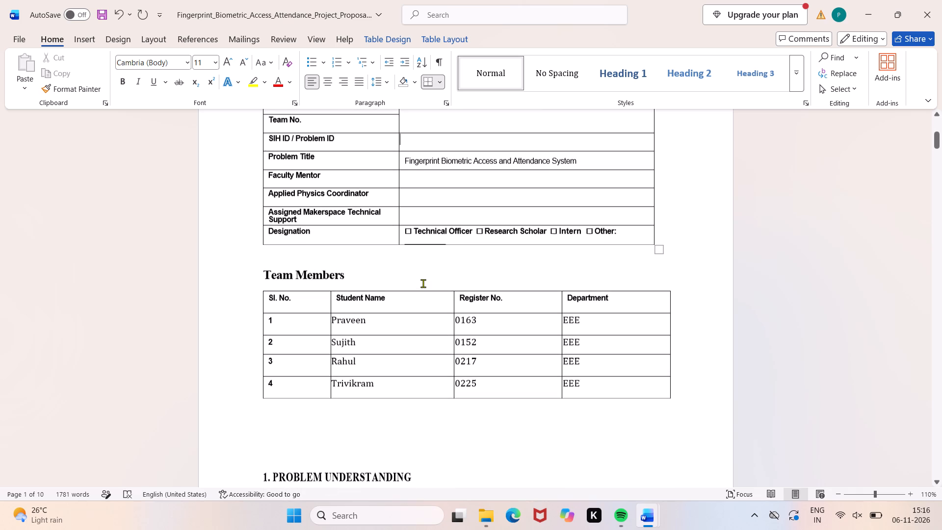
scroll(423, 283, "up", 1)
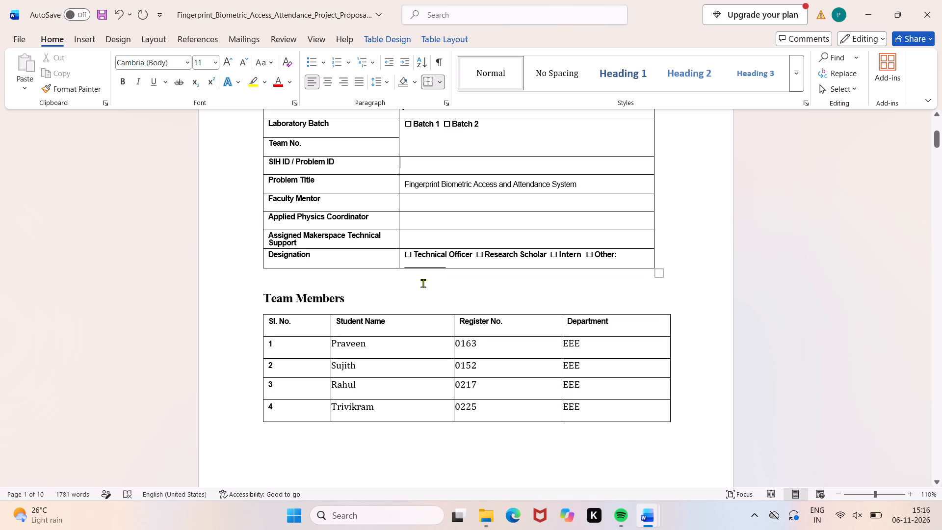
scroll(423, 283, "down", 4)
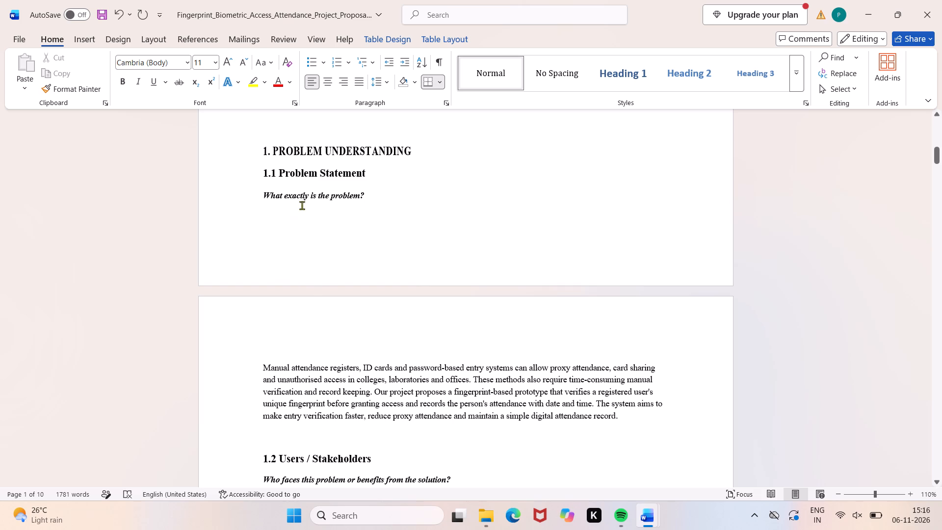
scroll(320, 279, "down", 1)
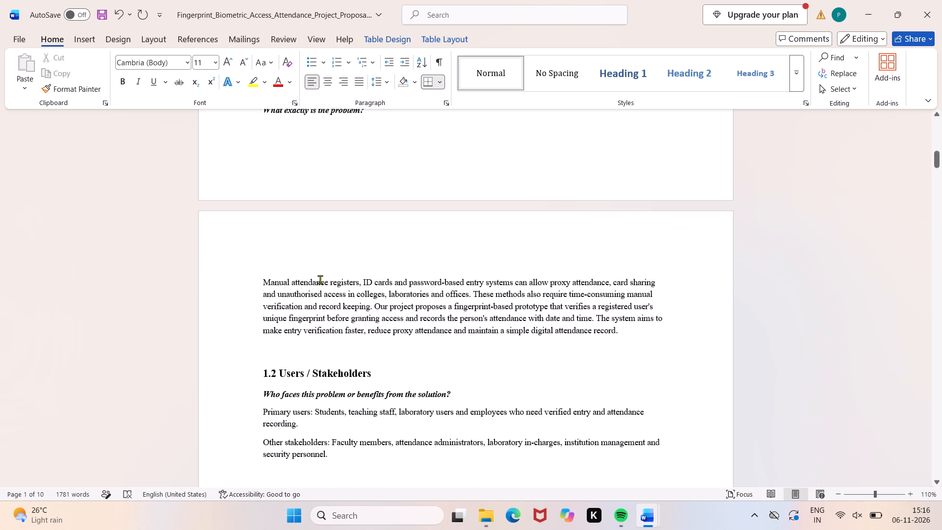
scroll(320, 279, "down", 1)
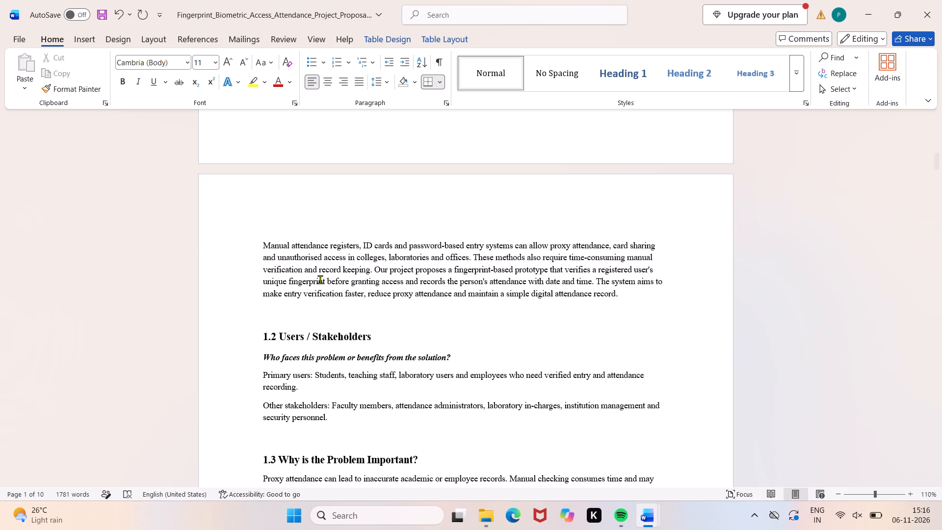
scroll(394, 267, "right", 3)
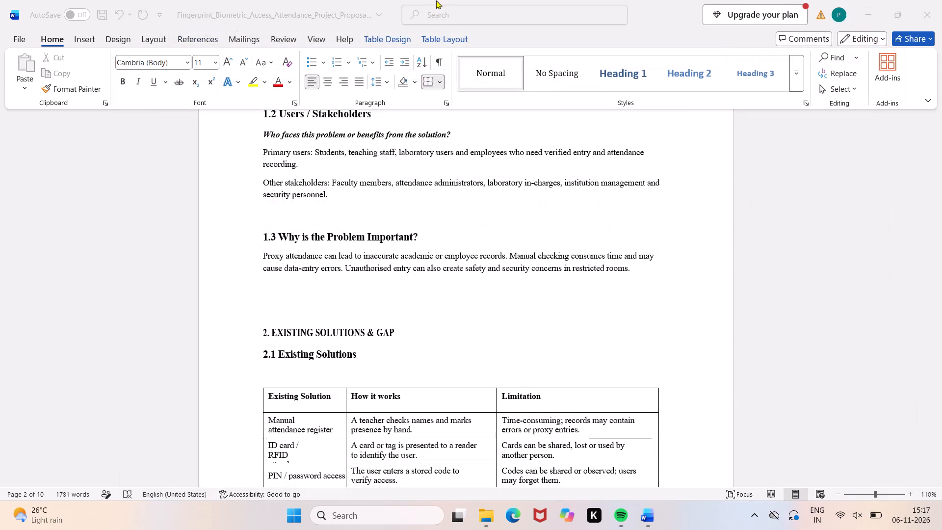
scroll(512, 155, "up", 12)
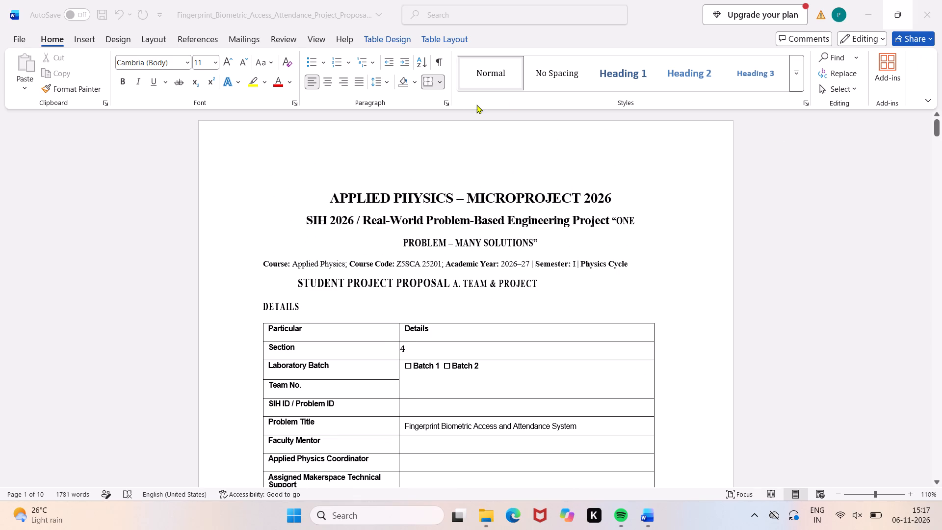
Close the fingerprint project proposal, saving its changes in the Downloads folder.
left_click(916, 16)
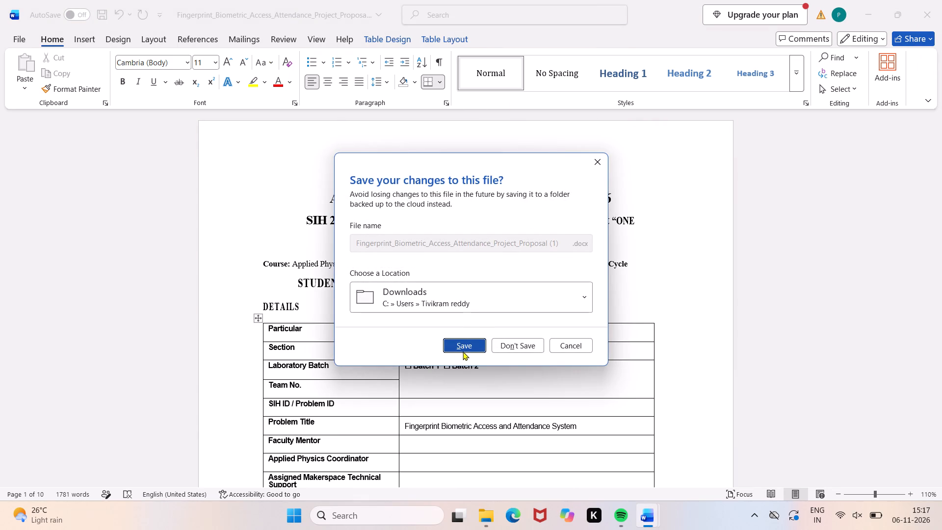
left_click(463, 351)
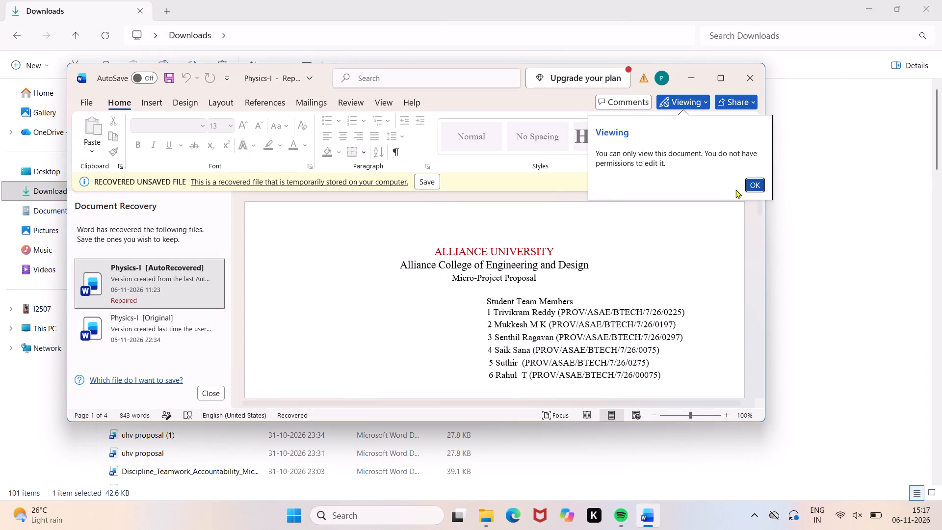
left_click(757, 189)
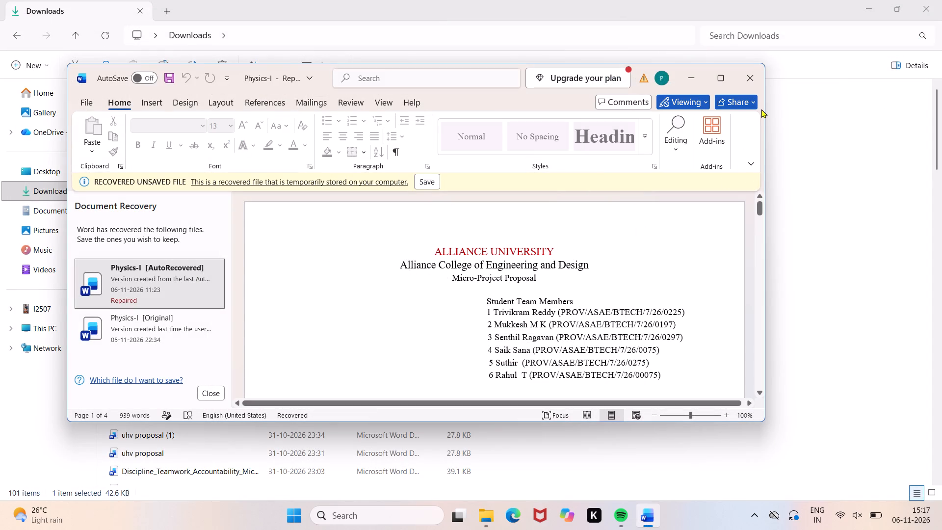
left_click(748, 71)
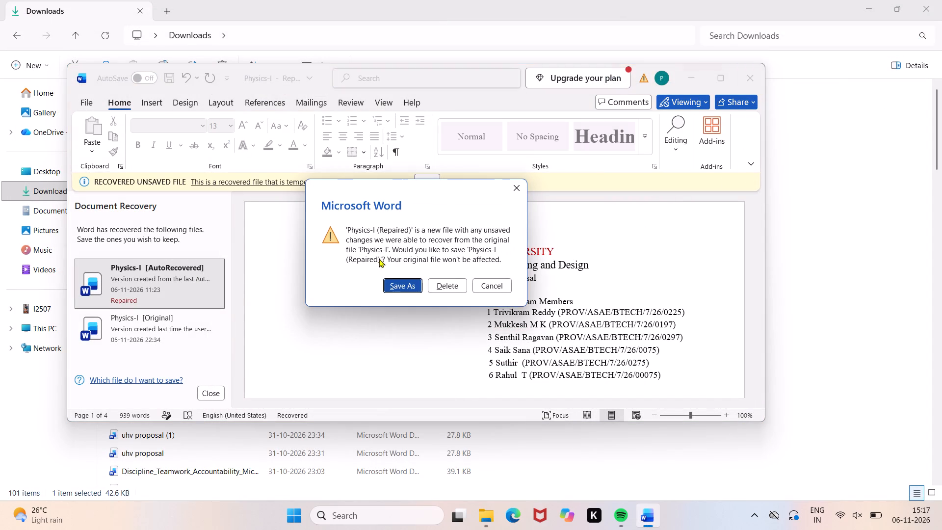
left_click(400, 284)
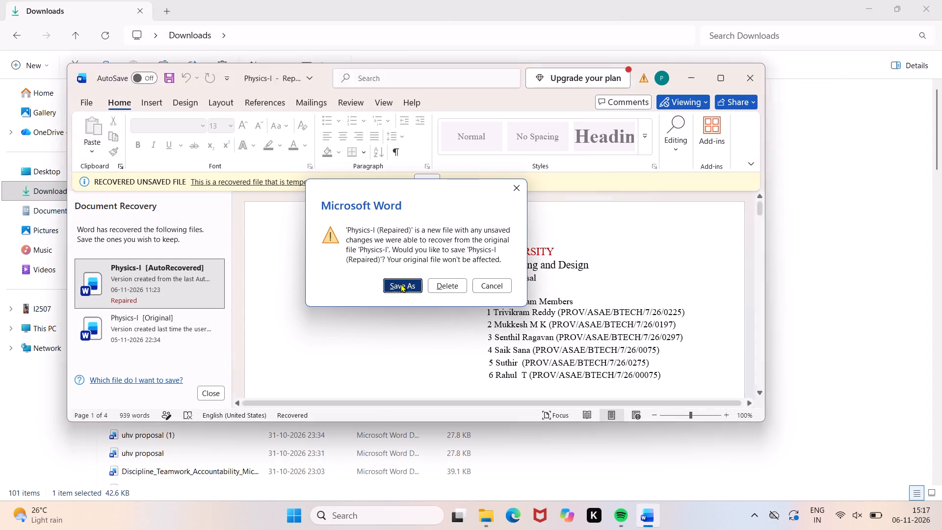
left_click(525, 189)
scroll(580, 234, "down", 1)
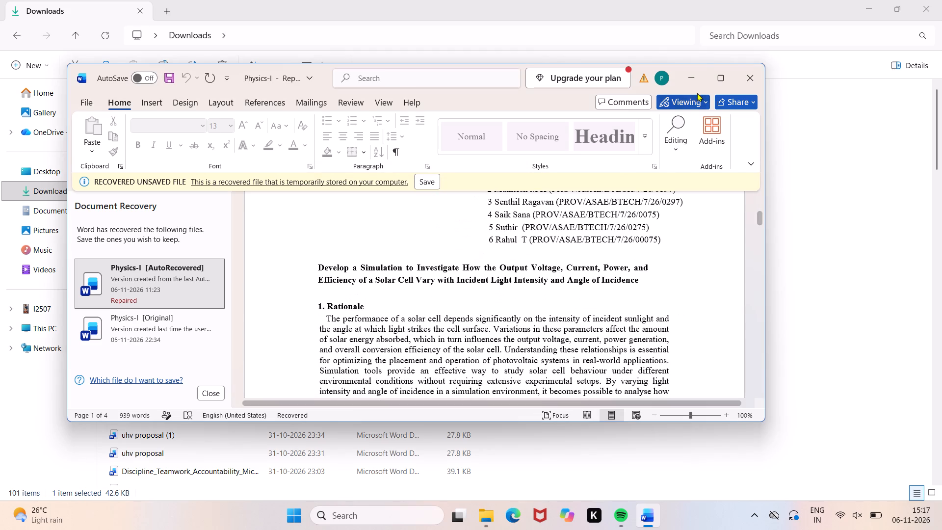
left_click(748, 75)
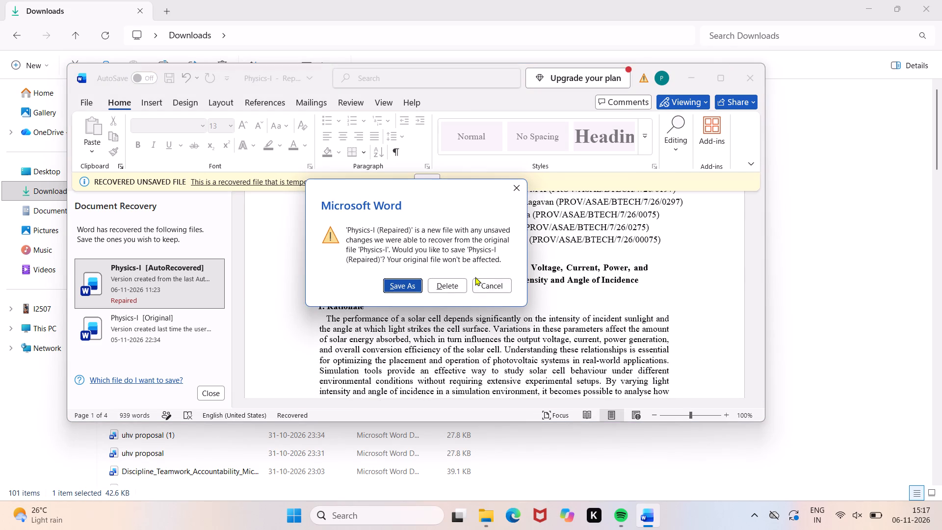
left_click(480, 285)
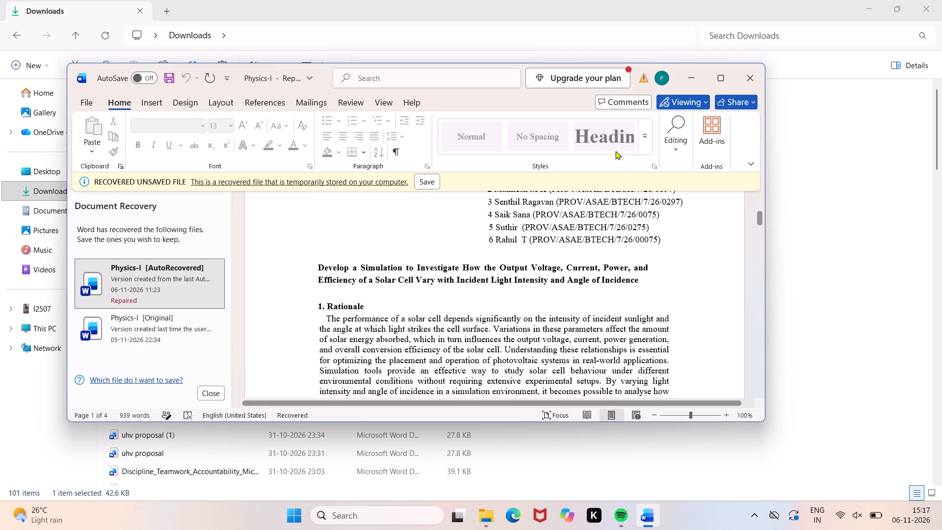
Close the recovered Physics-I (Repaired) document and delete the recovered copy.
left_click(747, 79)
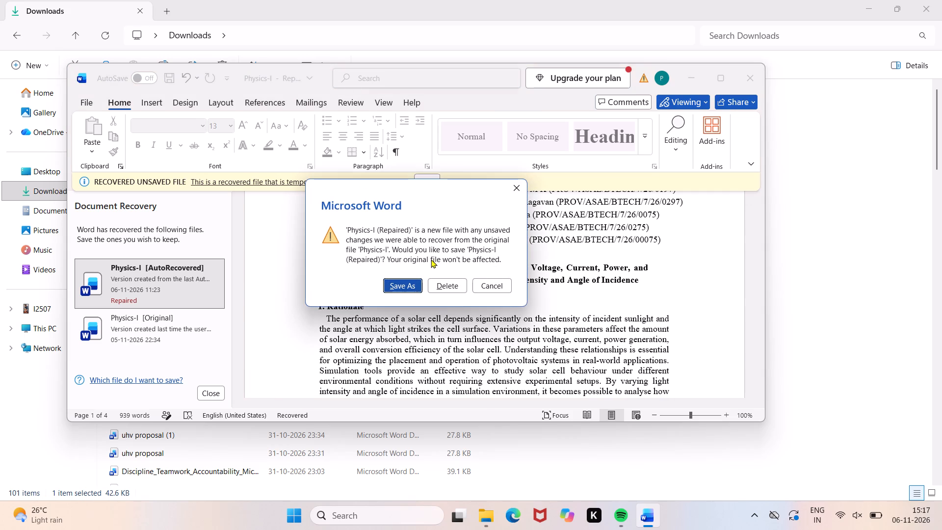
left_click(441, 281)
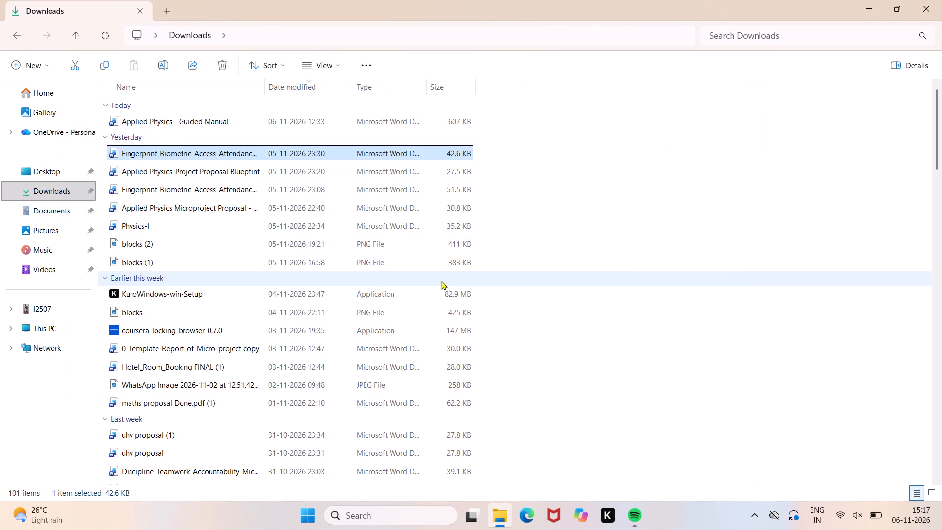
Open the Applied Physics - Guided Manual document from the Downloads folder and close it again.
double_click(389, 119)
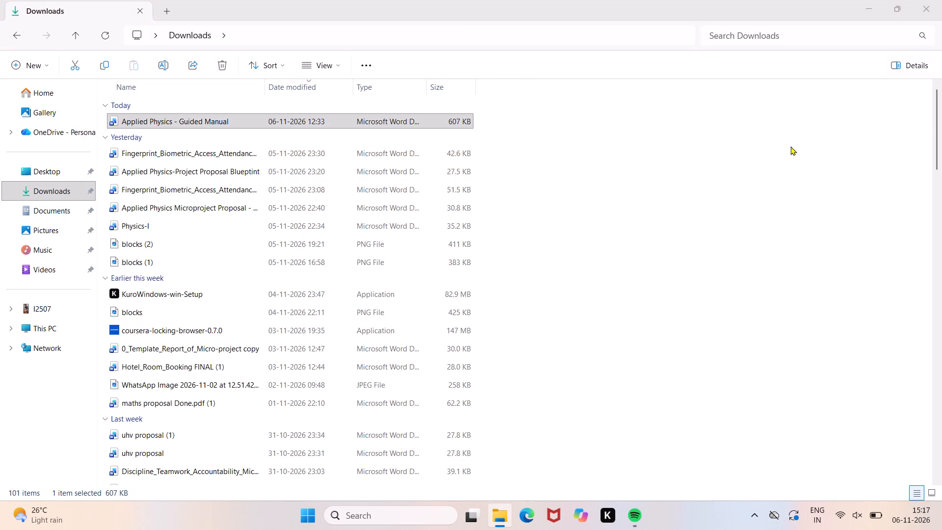
left_click(754, 76)
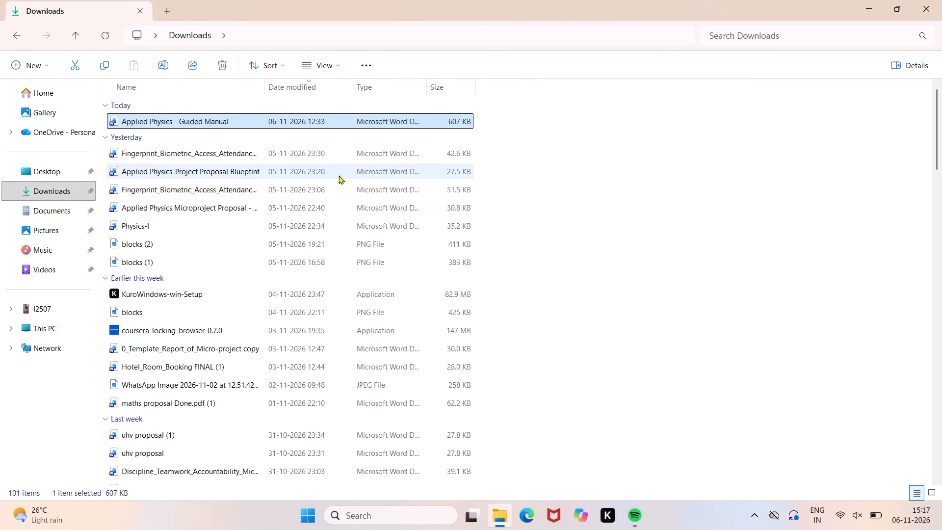
Open the Applied Physics-Project Proposal Blueptint document from Downloads, view its team and project details, and close it.
double_click(339, 175)
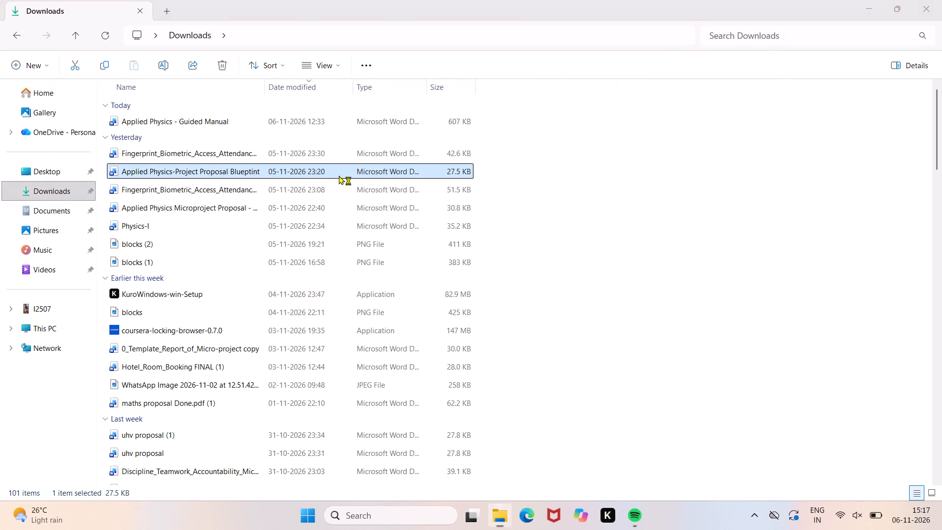
left_click(339, 175)
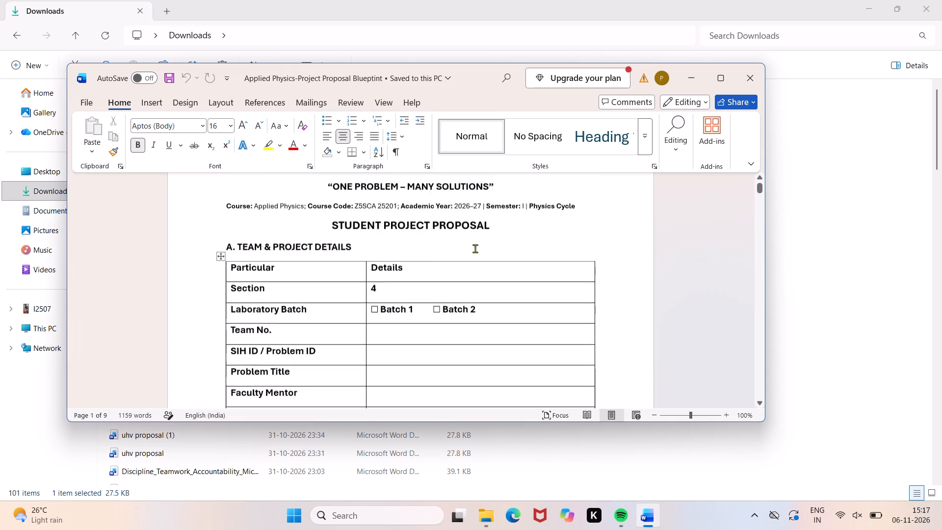
left_click(749, 81)
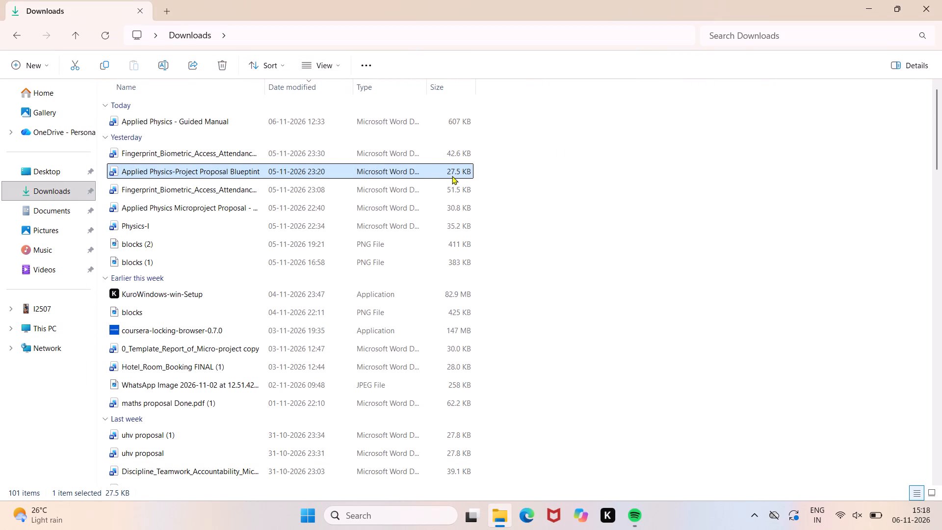
Bring up the sharing options for the Applied Physics-Project Proposal Blueptint file in Downloads.
right_click(453, 174)
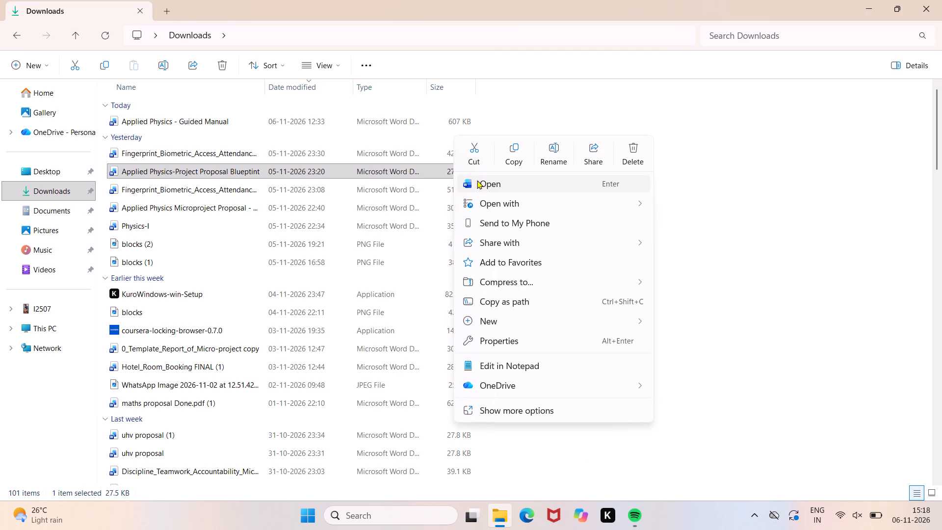
left_click(482, 201)
left_click(590, 238)
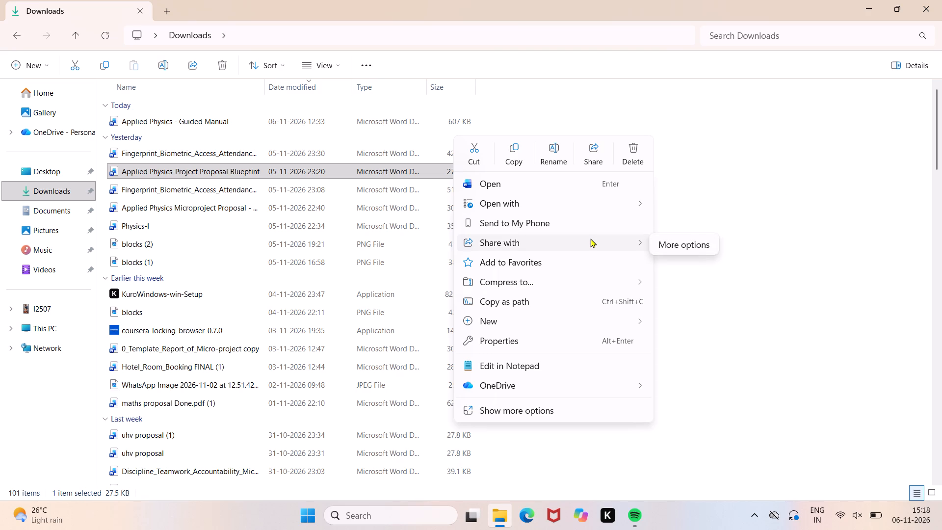
left_click(641, 241)
left_click(643, 244)
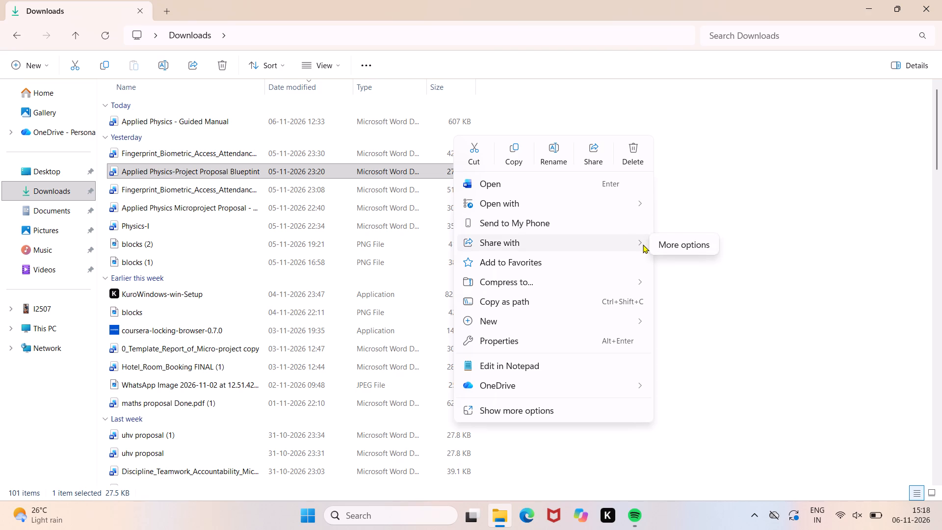
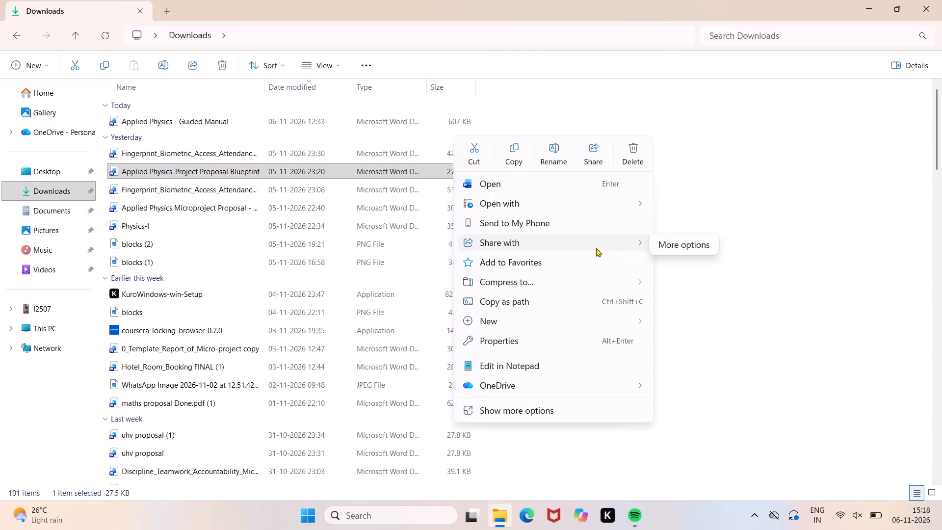
Open the Share dialog for the Applied Physics-Project Proposal Blueptint file and choose WhatsApp, installing it as a sharing target.
left_click(596, 248)
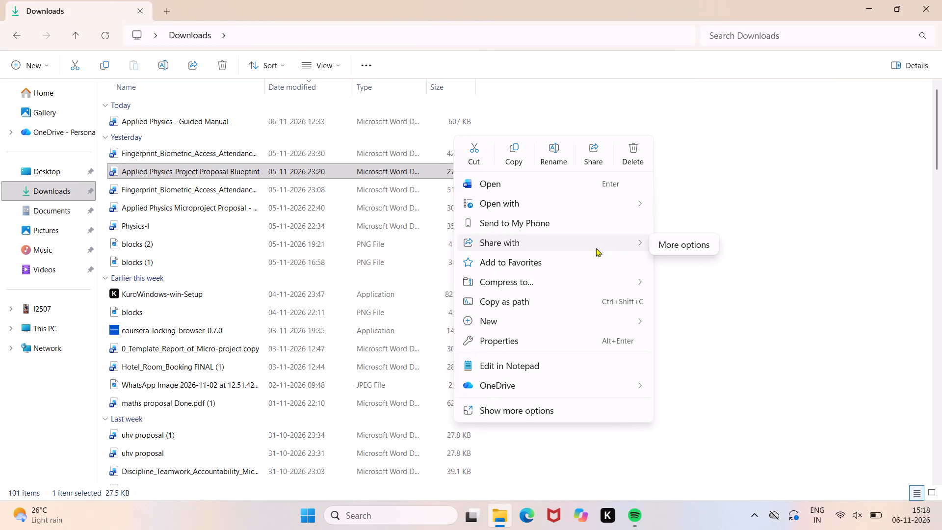
scroll(596, 248, "down", 1)
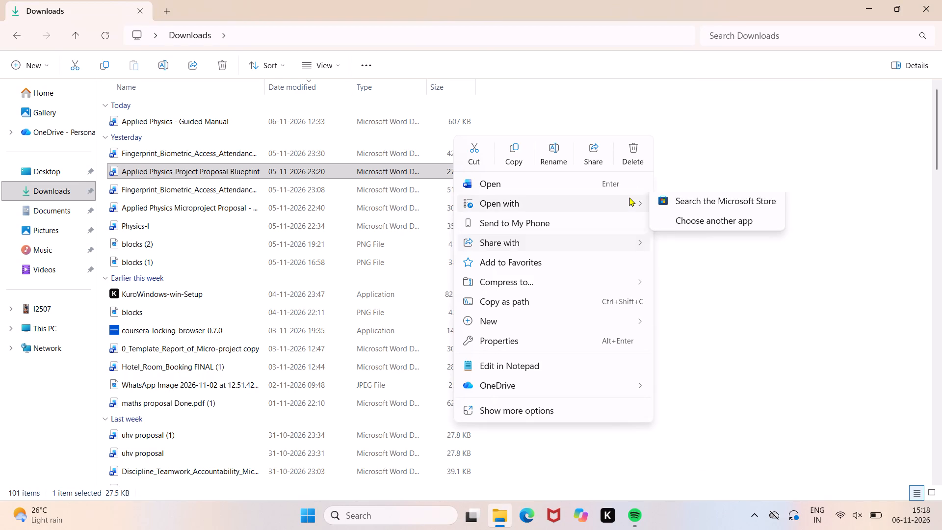
left_click(629, 197)
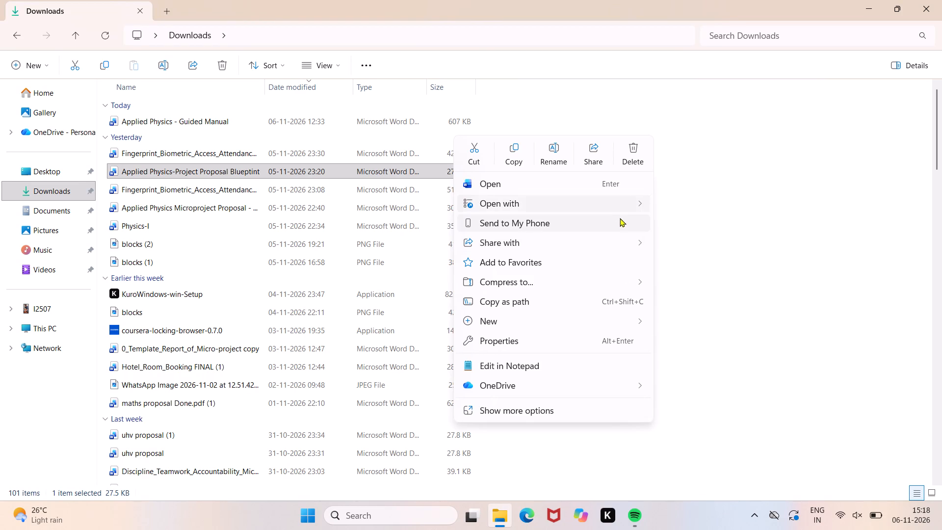
left_click(596, 154)
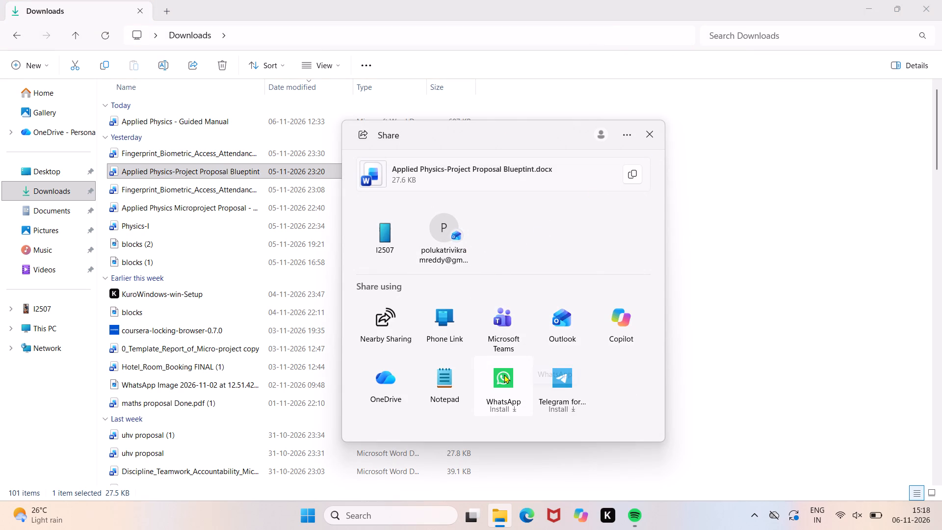
left_click(504, 374)
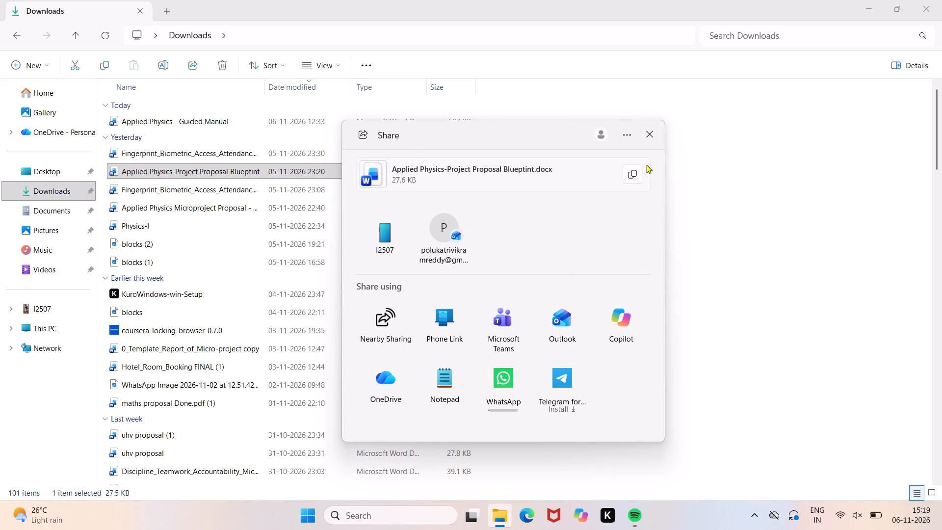
Copy the Applied Physics-Project Proposal Blueptint file to the clipboard from its sharing options.
left_click(633, 172)
Search Windows for "ch" and launch Google Chrome from the results.
left_click(423, 505)
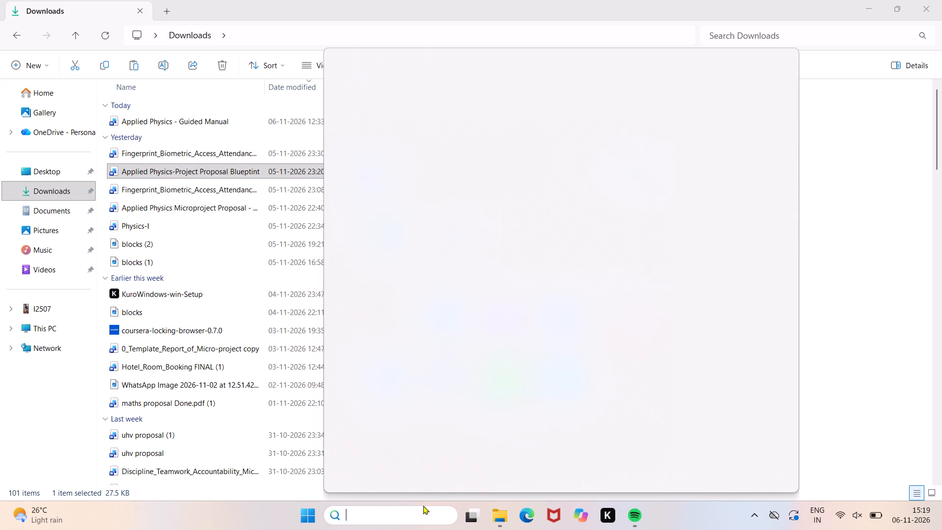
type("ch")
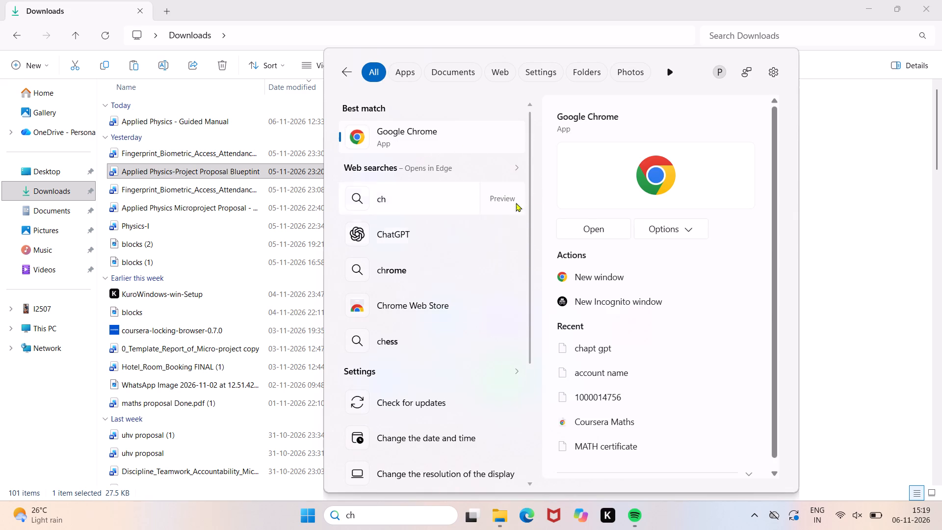
left_click(620, 222)
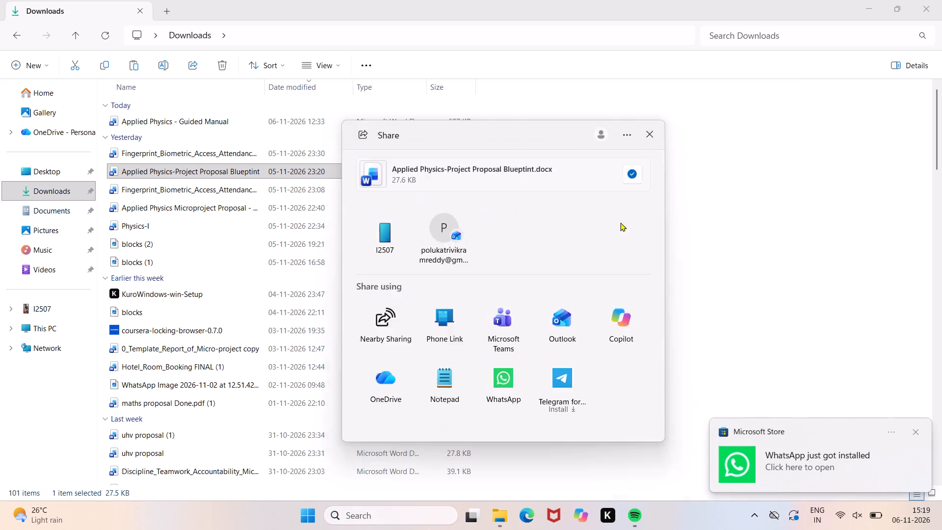
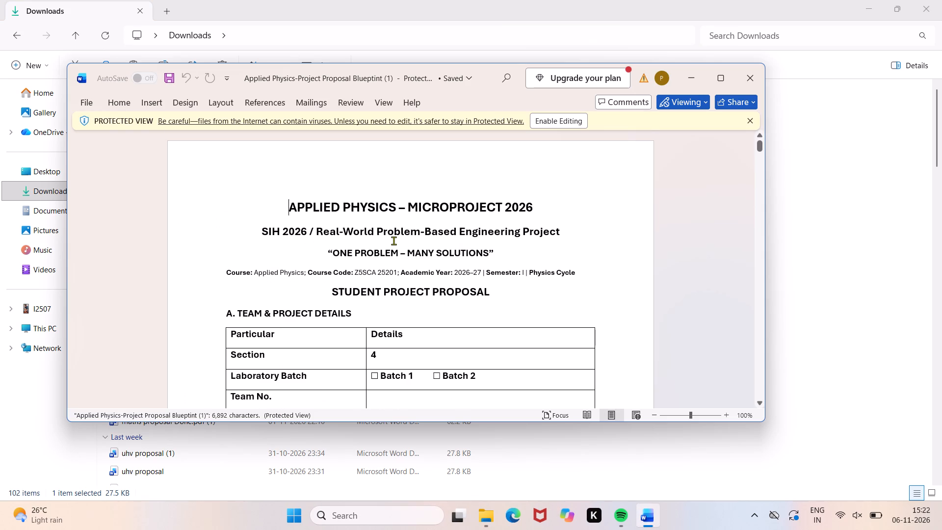
Enable editing in the protected Applied Physics-Project Proposal Blueptint (1) document and maximize its window.
scroll(393, 240, "down", 2)
left_click(314, 224)
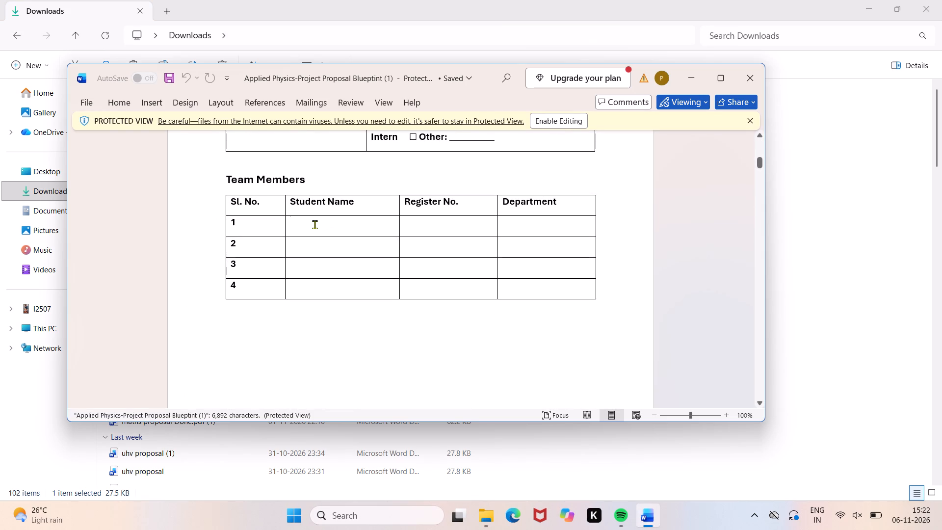
left_click(551, 118)
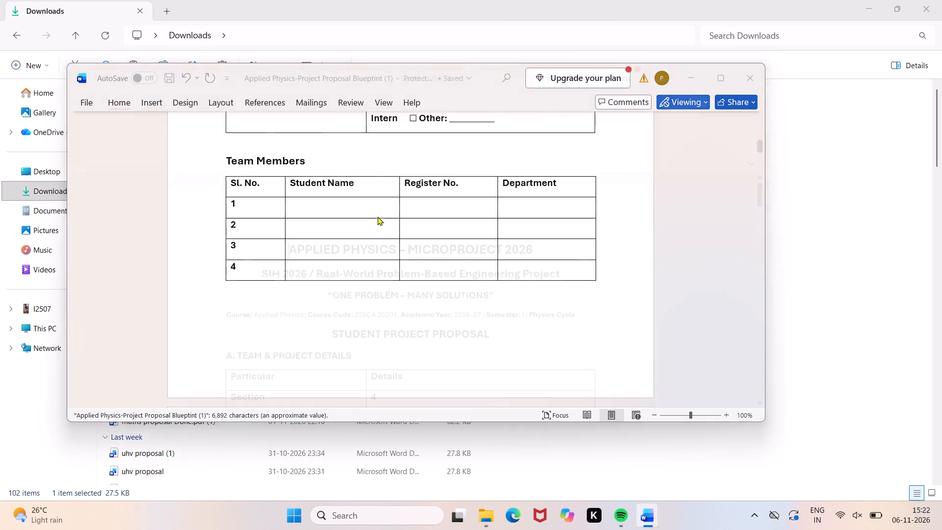
left_click_drag(409, 271, 409, 219)
left_click(409, 219)
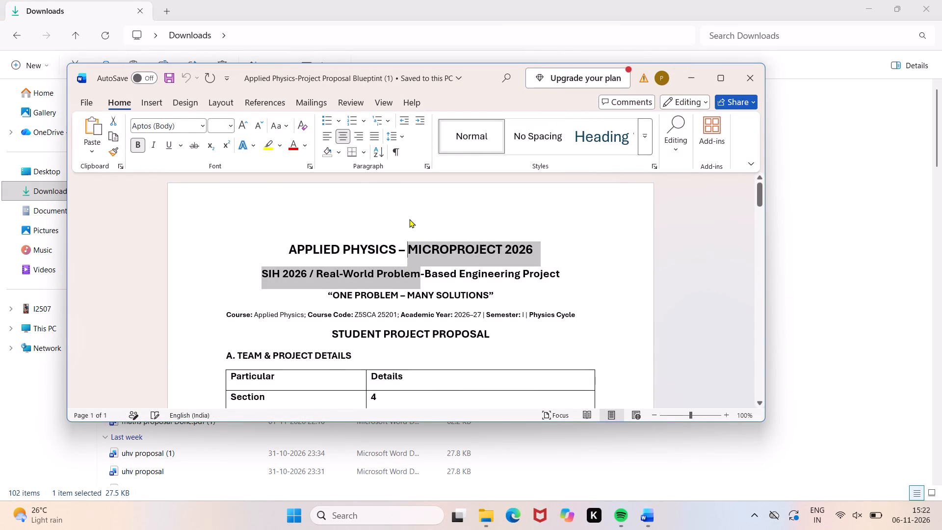
left_click_drag(409, 219, 426, 165)
left_click_drag(426, 165, 379, 210)
left_click(379, 210)
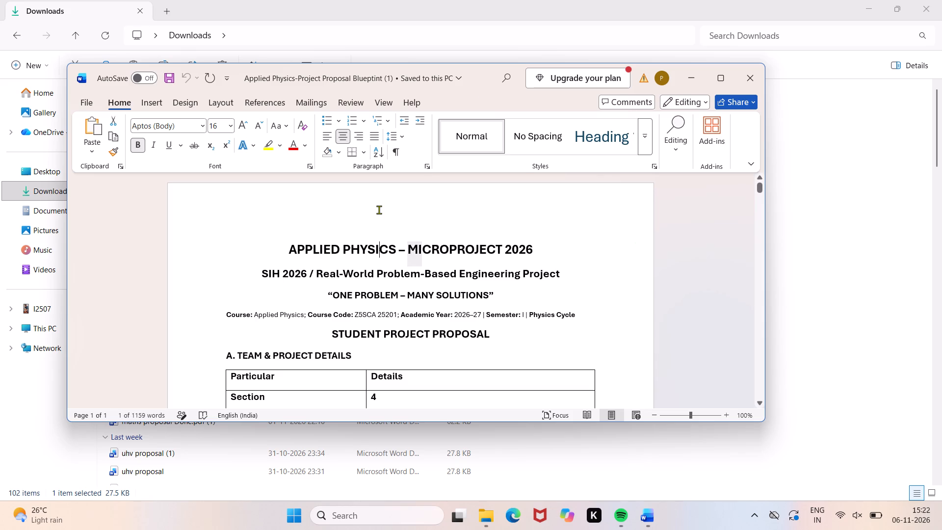
left_click_drag(379, 210, 380, 230)
left_click_drag(380, 230, 717, 74)
left_click(717, 74)
left_click_drag(717, 74, 761, 292)
right_click_drag(761, 292, 787, 226)
left_click(787, 226)
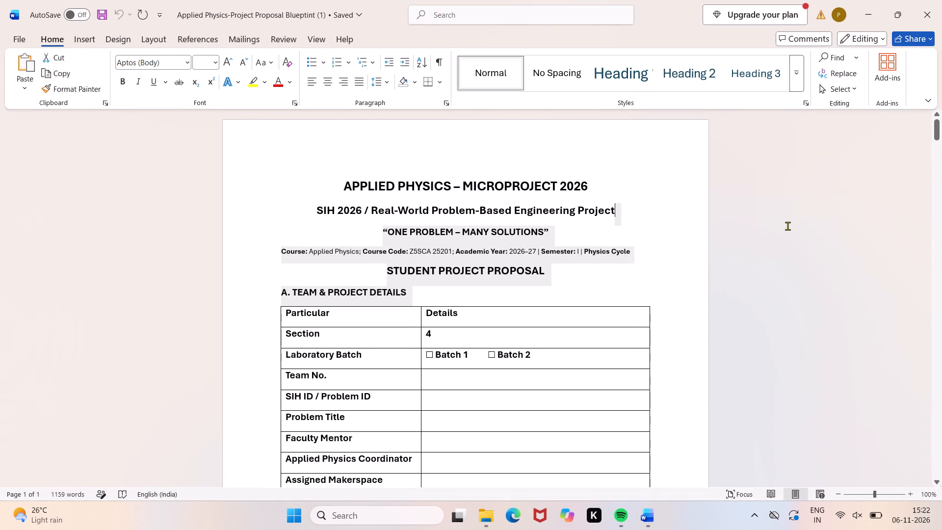
Fill row 1 of the Team Members table with the student name Praveen and his register number.
key("Down")
key("Down")
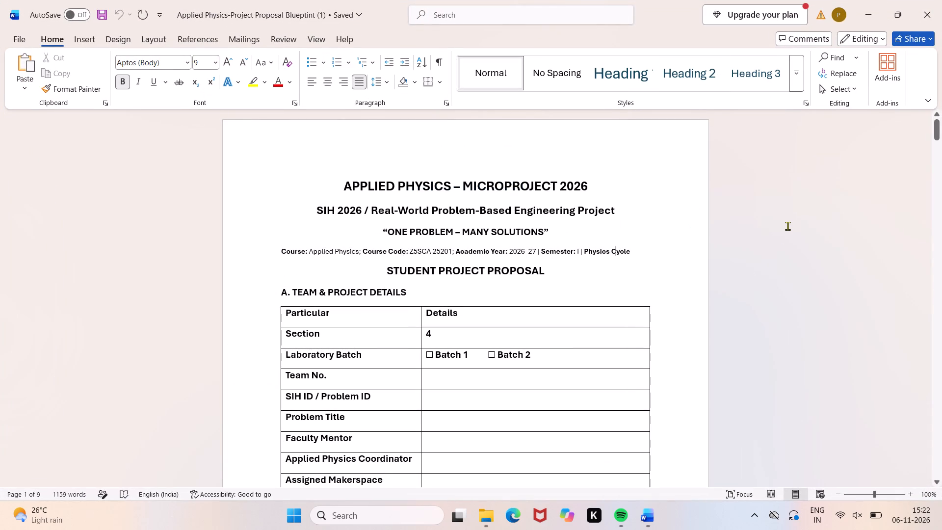
key("Down")
key("Down")
key("Down")
key("Down")
key("Down")
key("Down")
key("Down")
key("Down")
key("Down")
key("Down")
key("Down")
key("Down")
key("Down")
key("Down")
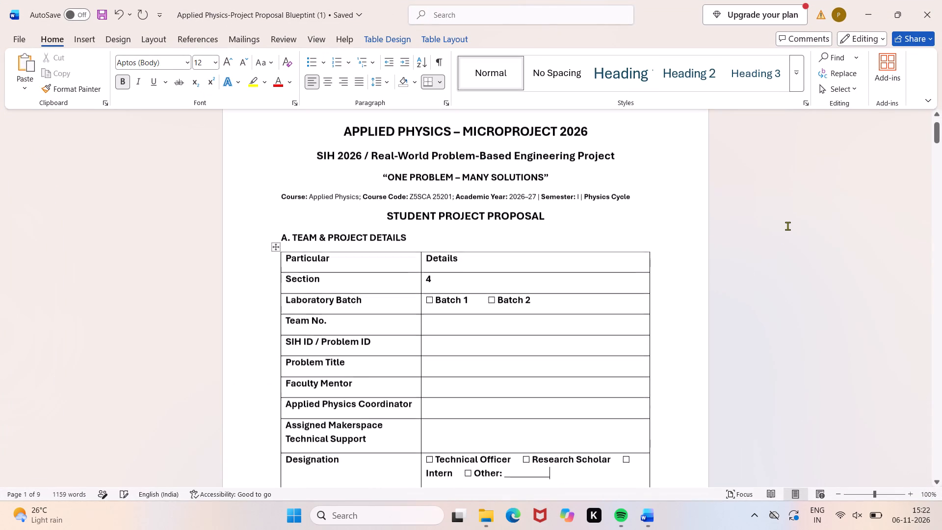
key("Down")
key("Down")
key("Down")
key("Down")
key("Down")
key("Down")
key("Down")
key("Down")
key("Down")
key("Down")
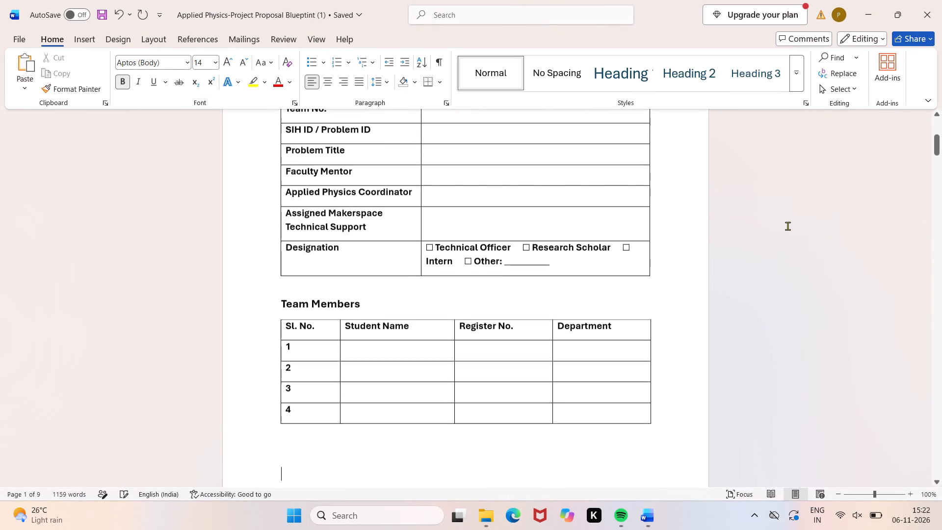
key("Down")
left_click(428, 206)
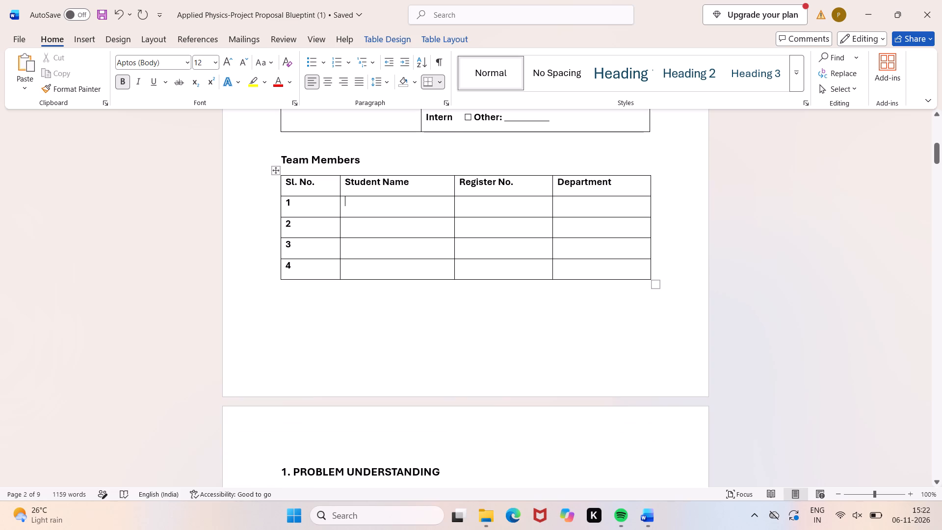
type("Pravee")
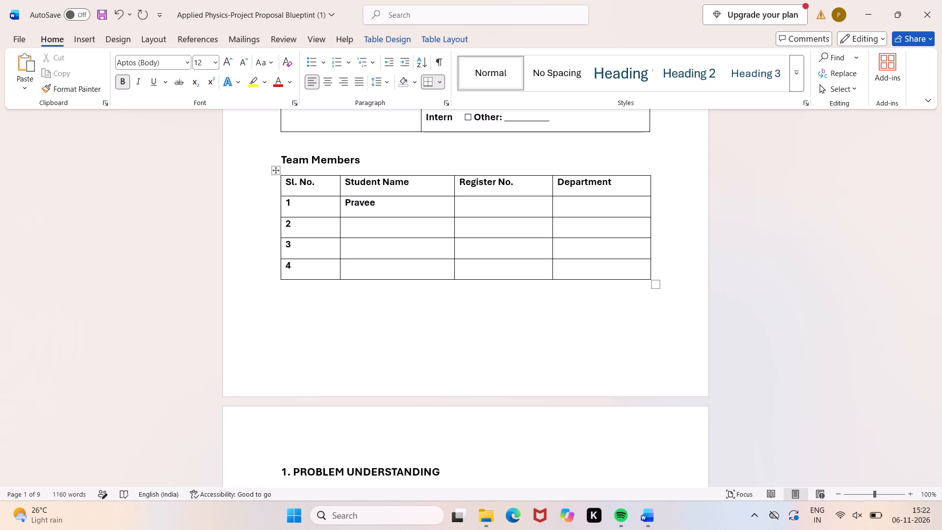
key("m")
key("BackSpace")
key("n")
left_click(459, 205)
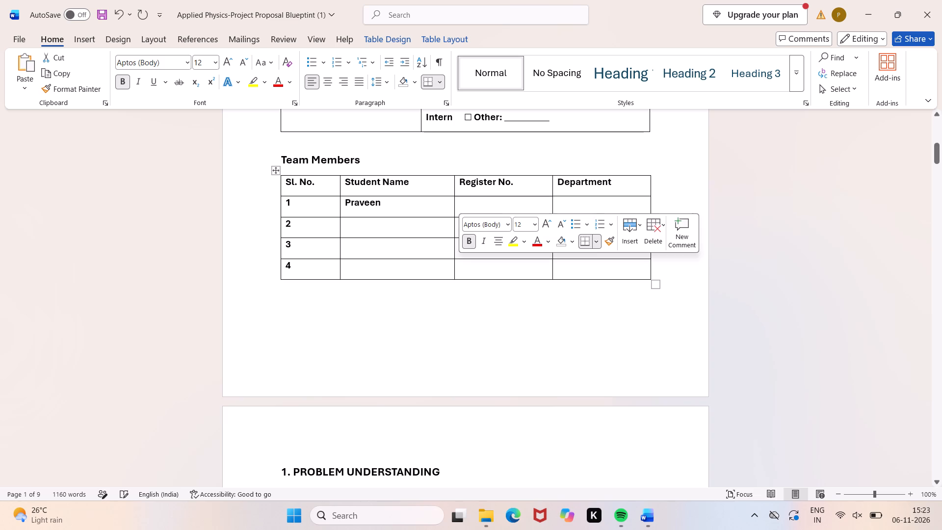
left_click(466, 206)
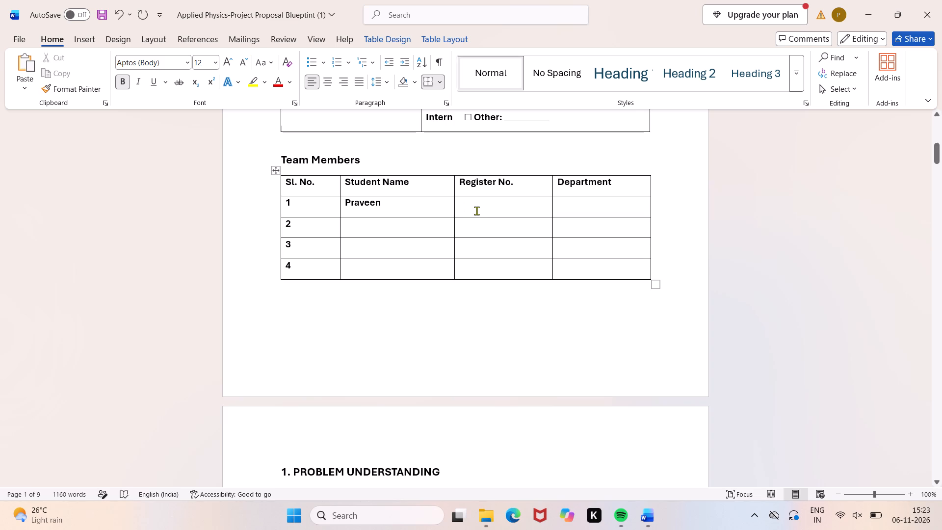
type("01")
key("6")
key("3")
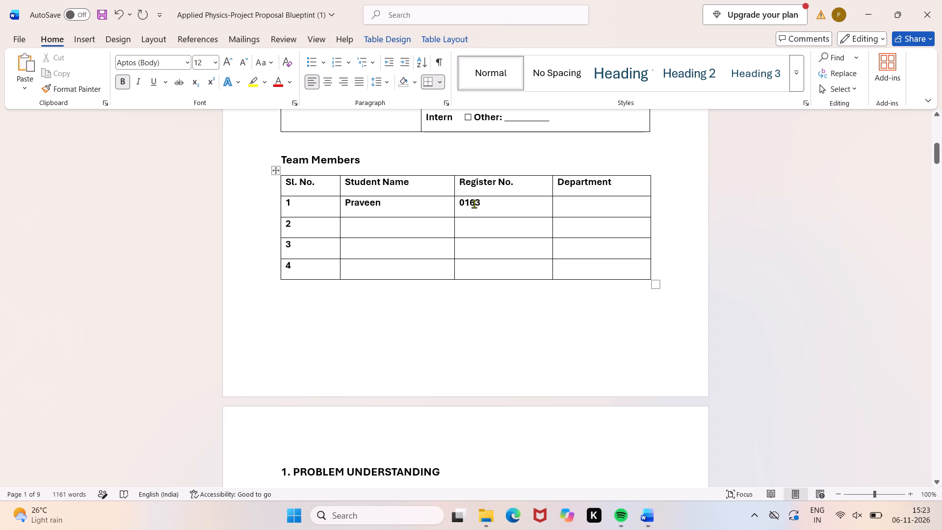
Enter the student names Sujith in row 2 and Rahul in row 3 of the Team Members table.
left_click(393, 237)
type("Sujith")
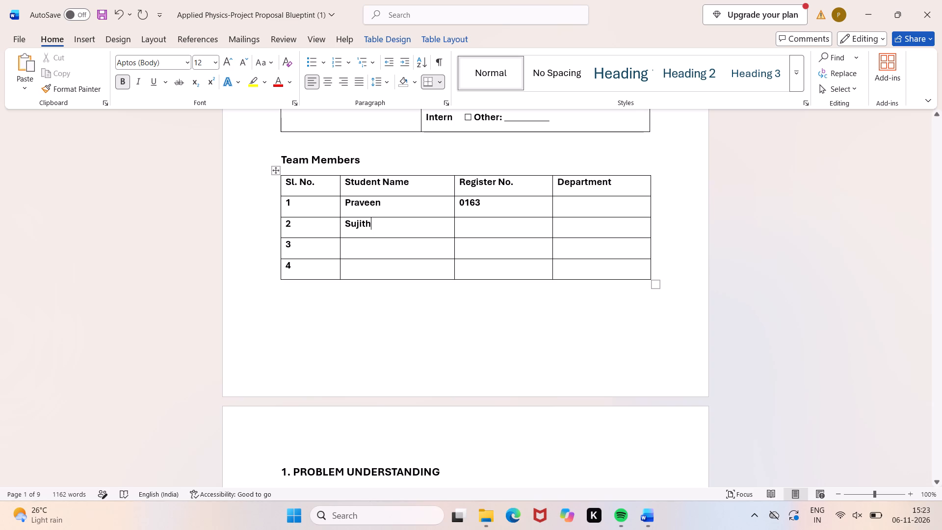
left_click(368, 241)
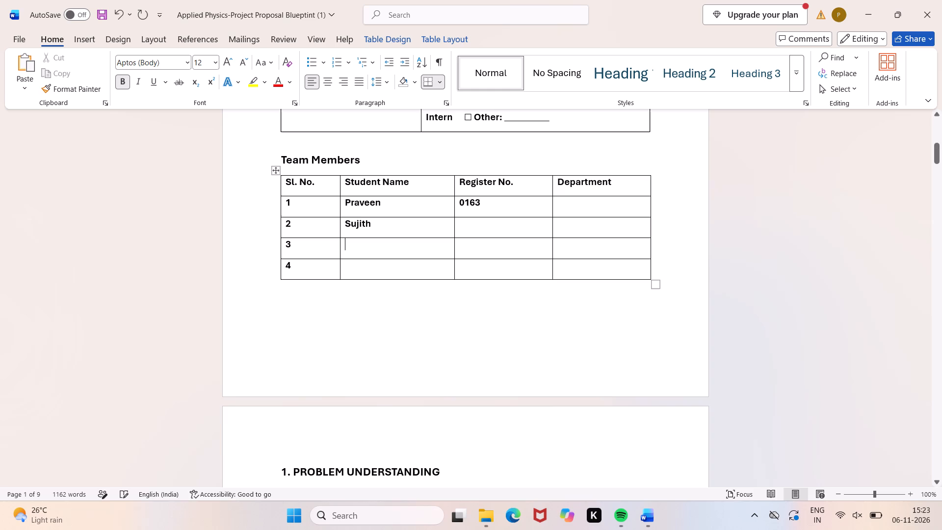
type("Ra")
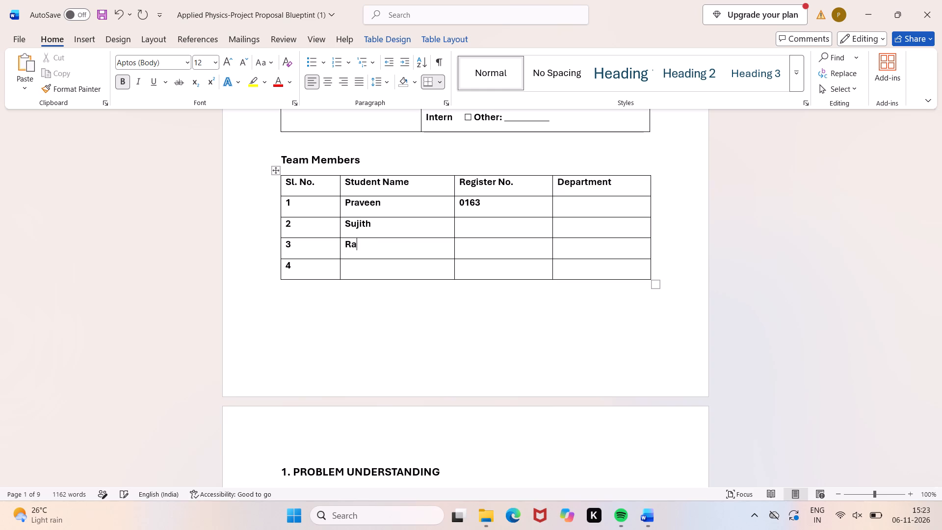
type("hul")
Enter Trivikram as the student name in row 4 of the Team Members table, with a capital T.
left_click(351, 272)
key("ctrl+t")
type("rivikram")
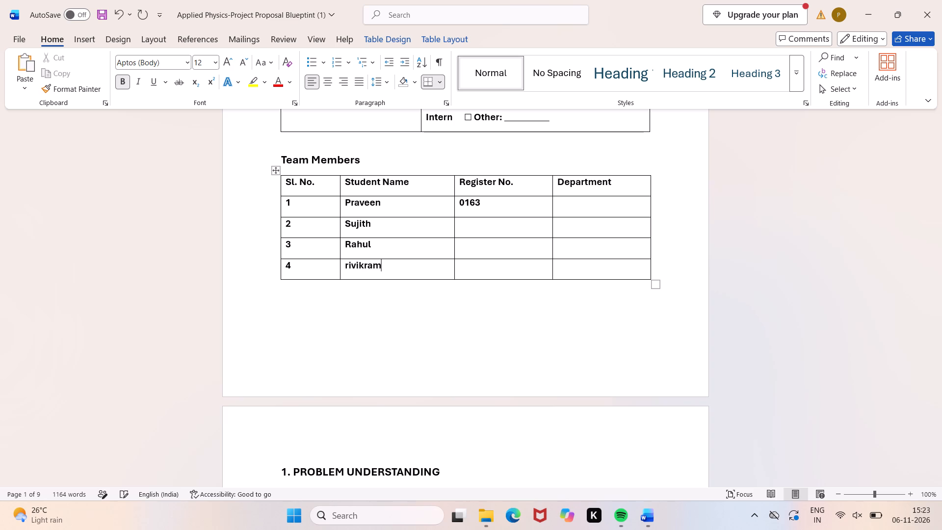
left_click_drag(344, 263, 350, 265)
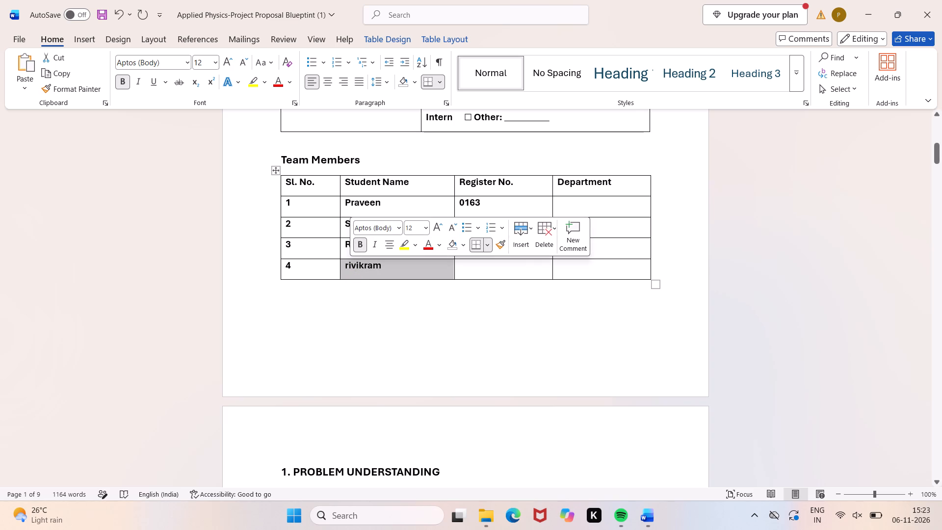
left_click(344, 267)
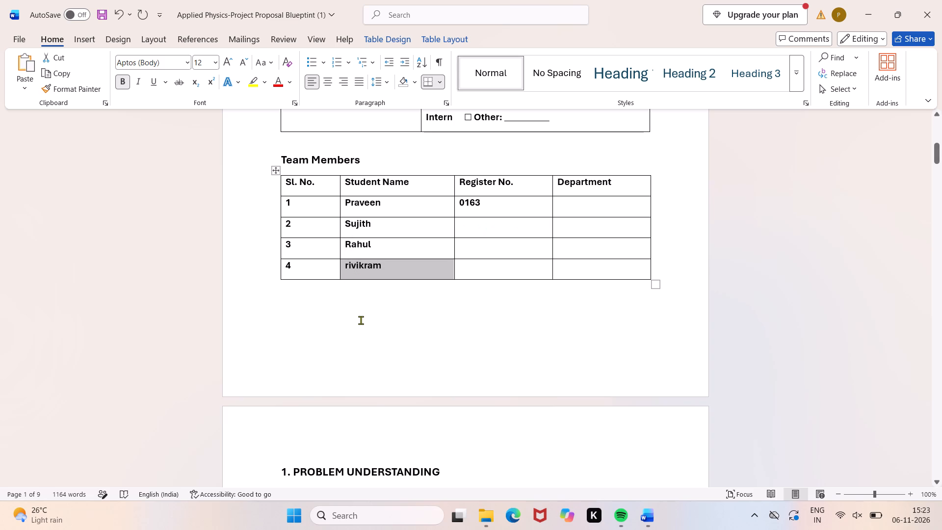
left_click_drag(361, 320, 382, 322)
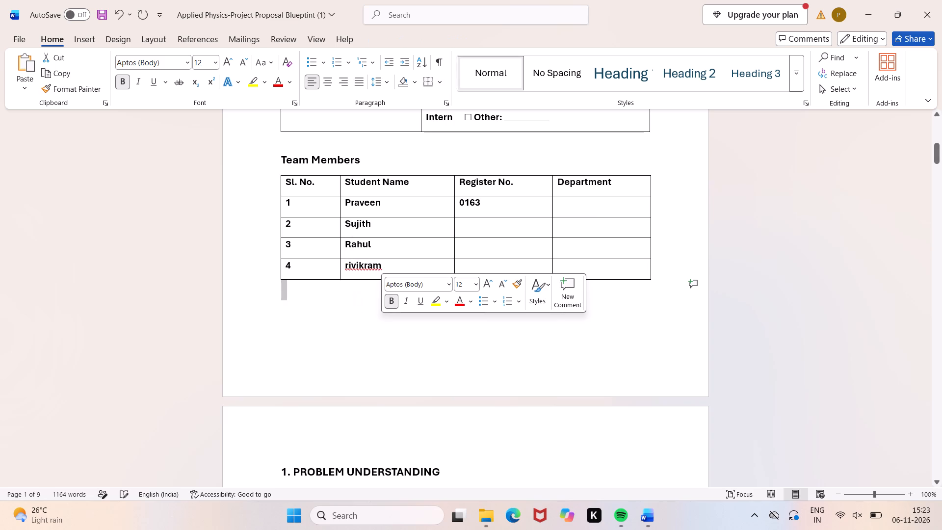
left_click(382, 322)
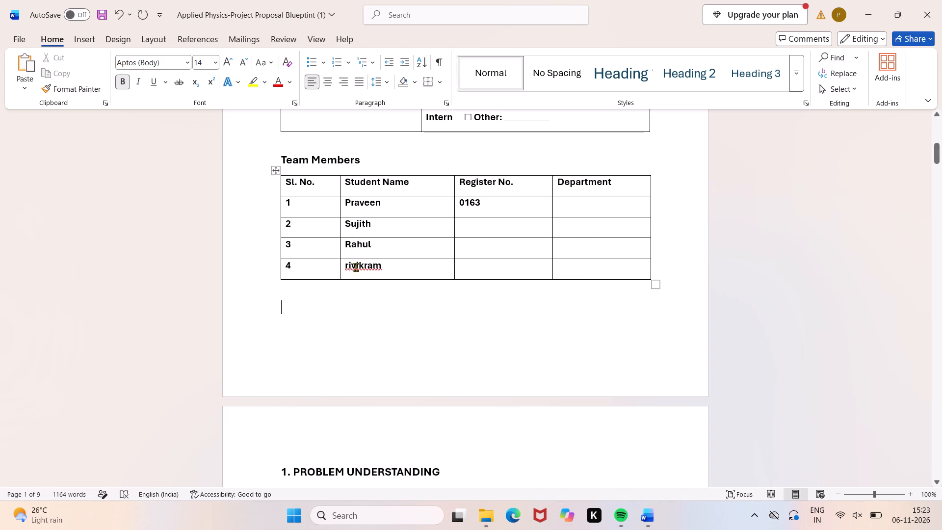
left_click(350, 264)
left_click_drag(350, 264, 405, 274)
key("BackSpace")
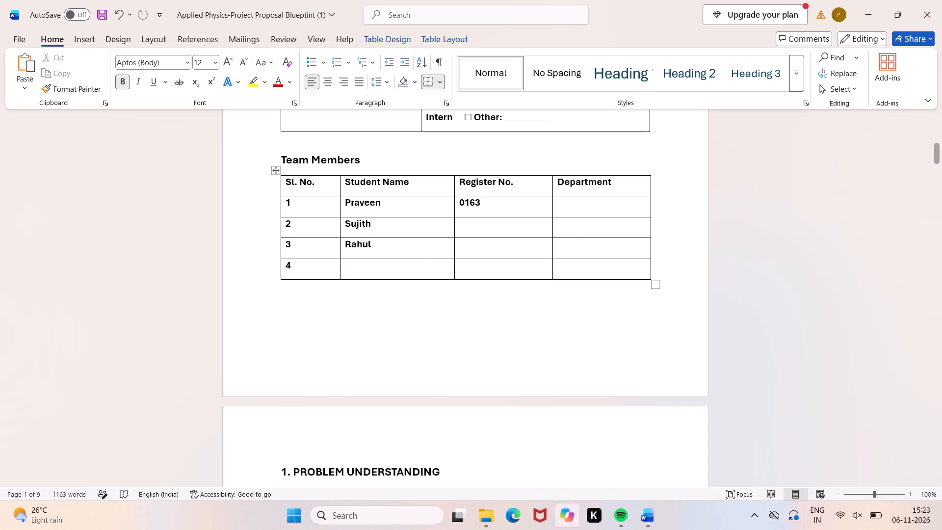
left_click(355, 270)
type("Tr")
type("ivikram")
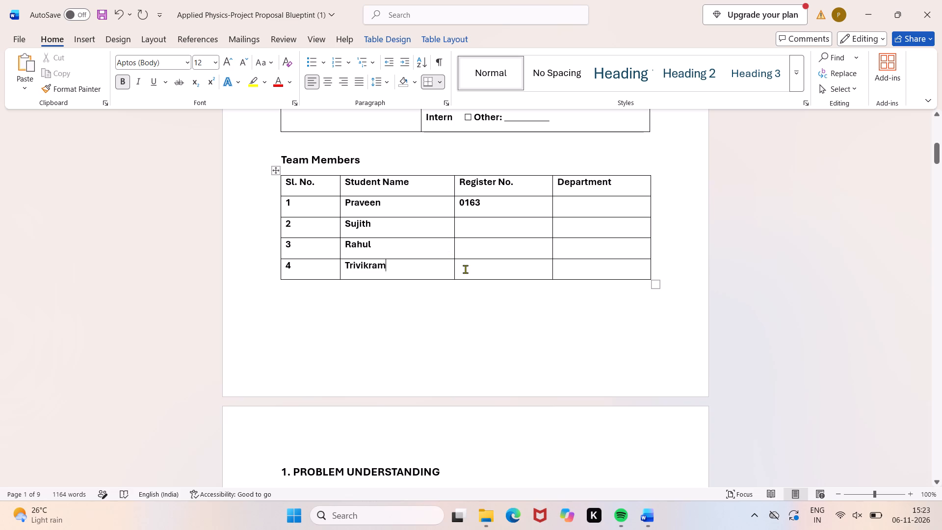
Enter the register numbers for Trivikram and Rahul in rows 4 and 3 of the Team Members table.
left_click(465, 269)
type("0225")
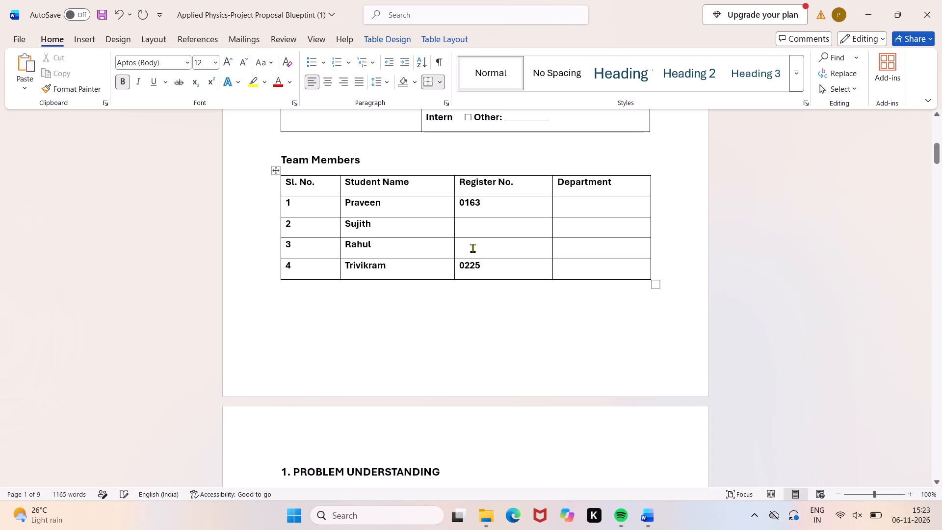
left_click(469, 250)
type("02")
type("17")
left_click(465, 222)
Look through the proposal template's sections from Problem Understanding and Existing Solutions & Gap to the proposed solution.
scroll(465, 222, "down", 4)
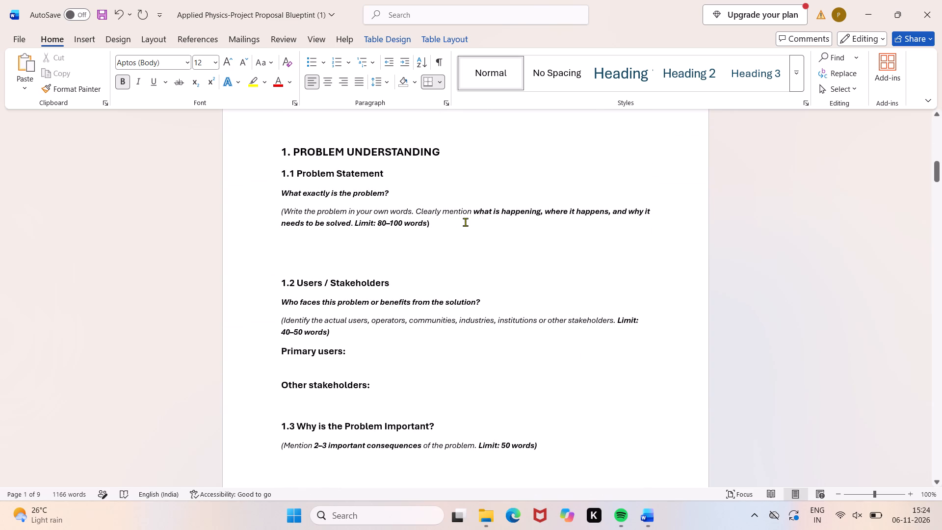
scroll(465, 222, "down", 1)
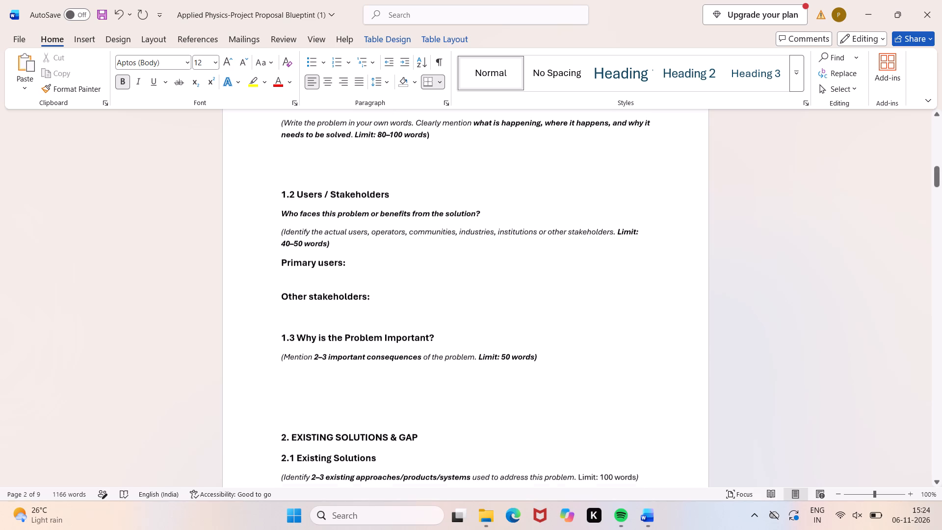
scroll(465, 222, "down", 4)
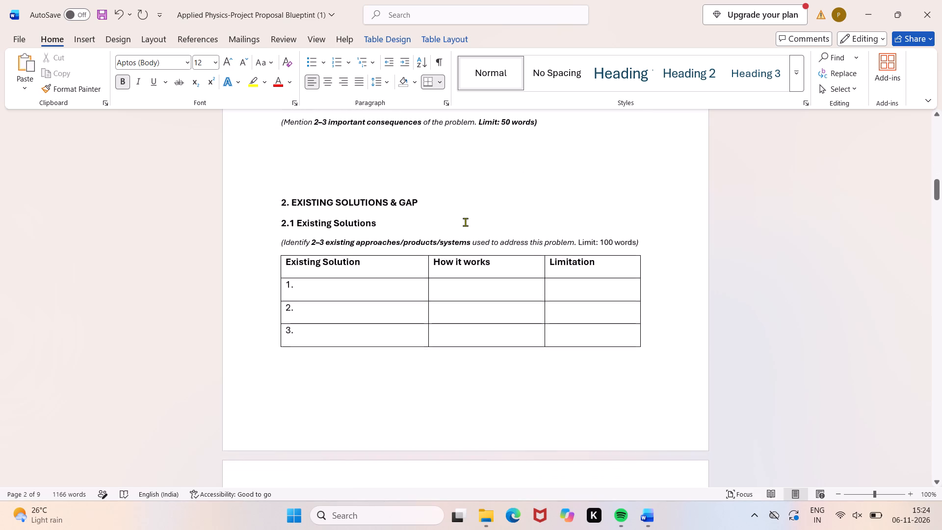
scroll(465, 222, "down", 2)
Close the Applied Physics project proposal document without saving the changes.
left_click_drag(465, 222, 940, 2)
left_click(940, 2)
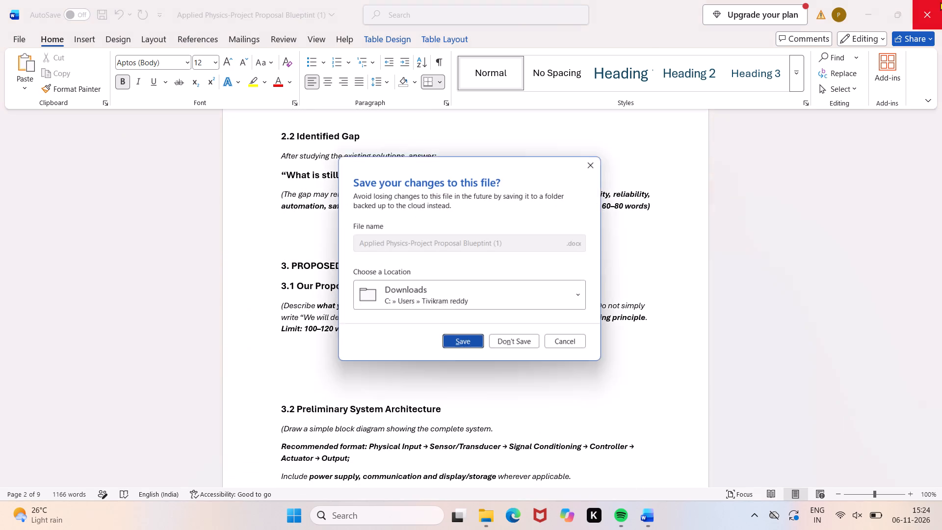
left_click_drag(940, 2, 523, 354)
left_click_drag(523, 354, 524, 346)
left_click(524, 346)
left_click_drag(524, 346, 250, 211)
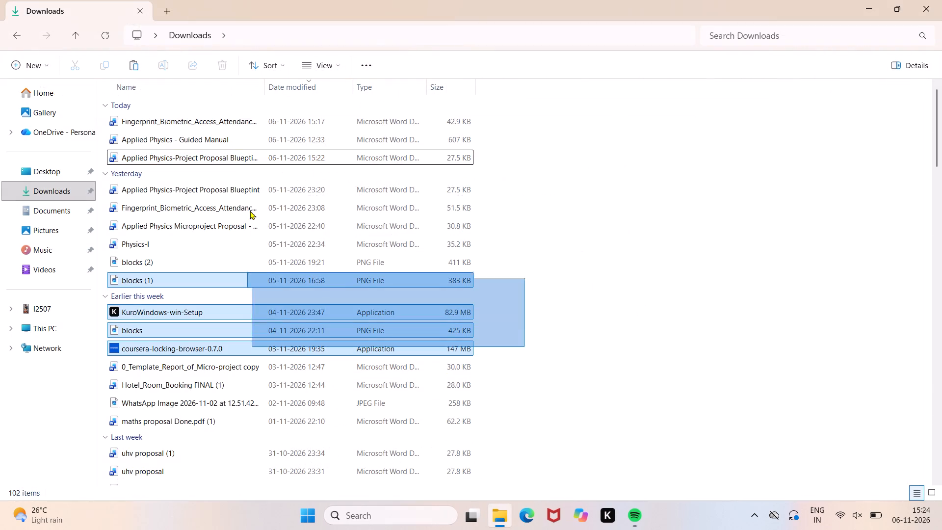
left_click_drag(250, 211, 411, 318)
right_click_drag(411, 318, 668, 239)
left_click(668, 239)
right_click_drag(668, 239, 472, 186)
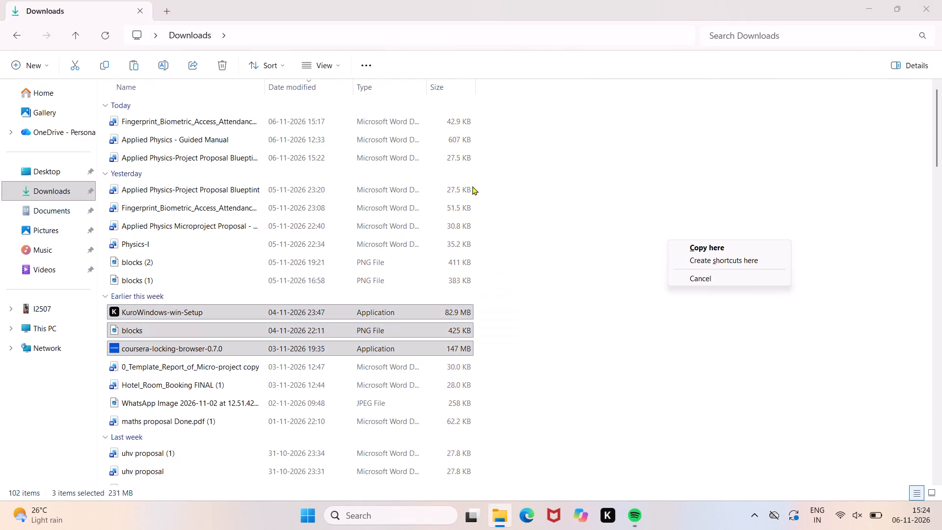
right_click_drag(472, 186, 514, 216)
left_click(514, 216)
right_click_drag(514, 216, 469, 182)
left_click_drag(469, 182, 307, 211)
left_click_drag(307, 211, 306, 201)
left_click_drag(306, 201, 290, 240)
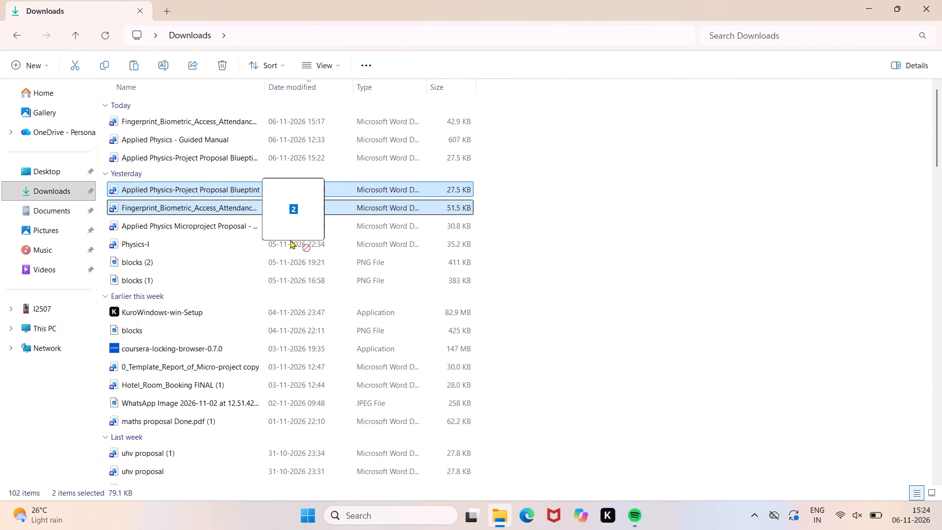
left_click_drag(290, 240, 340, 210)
Close the Downloads folder window.
left_click_drag(340, 210, 941, 9)
left_click_drag(941, 9, 941, 0)
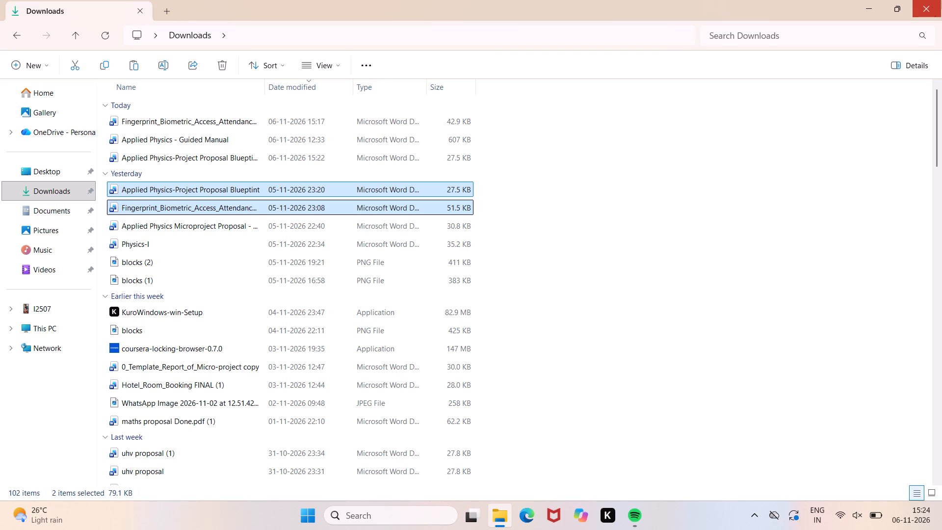
Close the open Downloads folder window.
left_click_drag(941, 0, 929, 12)
left_click(929, 12)
Return to Desktop 1 and launch Google Chrome.
left_click_drag(929, 12, 409, 267)
left_click_drag(409, 267, 387, 226)
left_click_drag(387, 226, 196, 216)
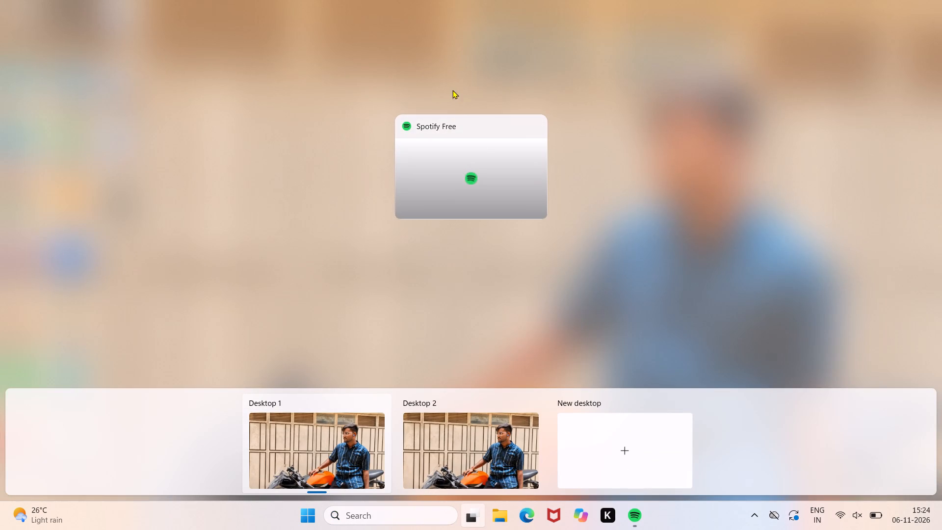
left_click(263, 494)
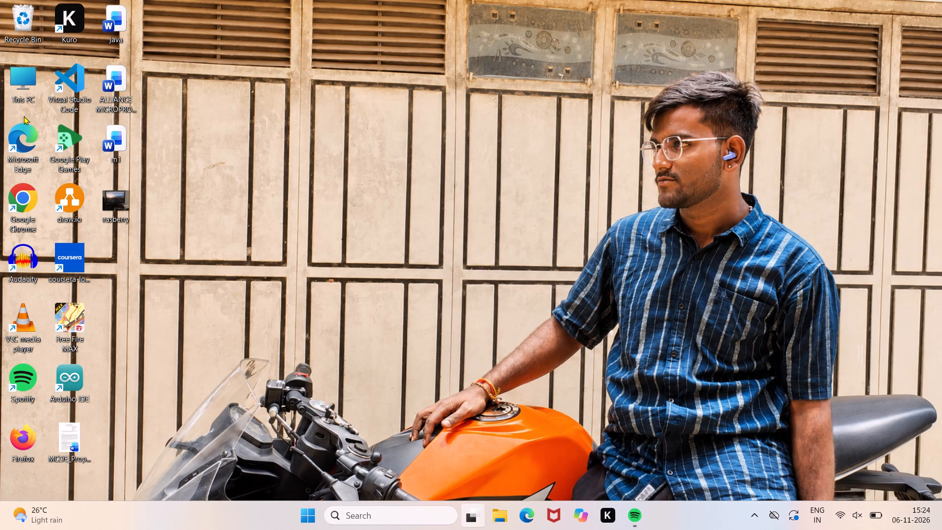
left_click_drag(7, 208, 26, 210)
double_click(26, 210)
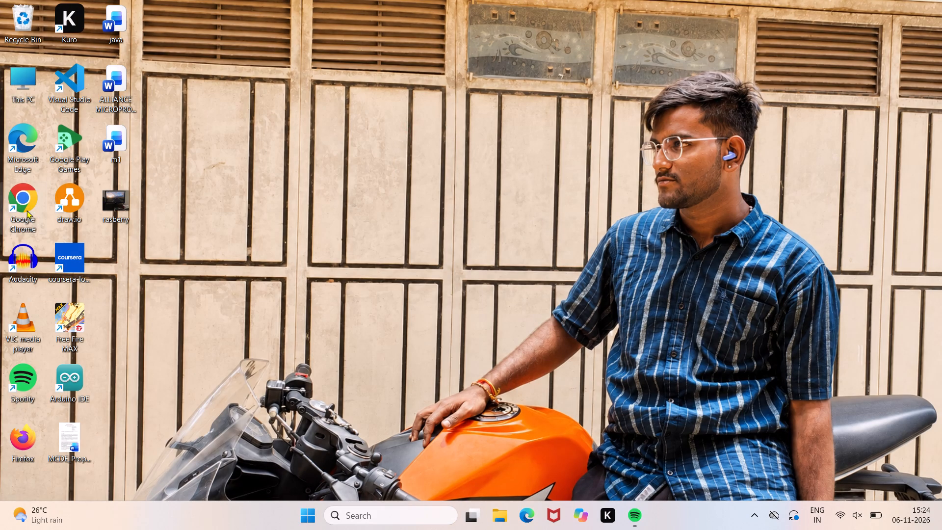
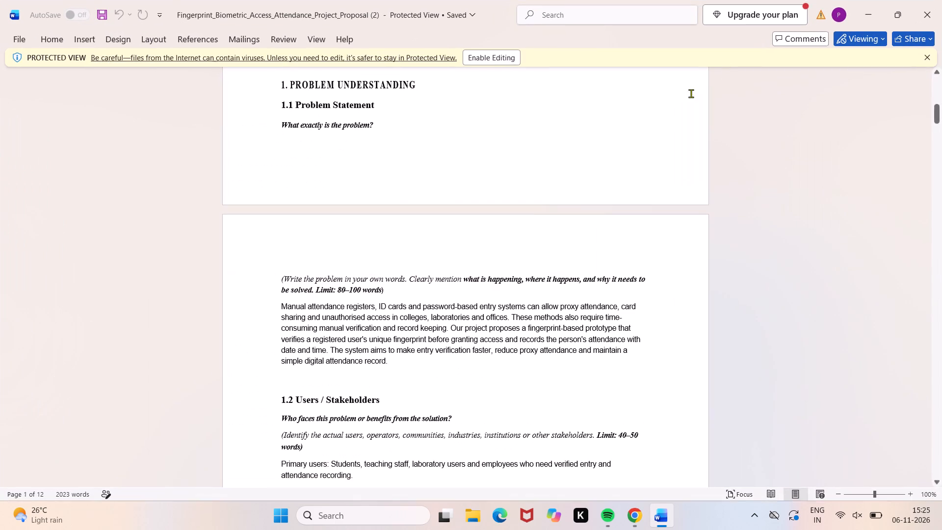
Enable editing for the protected Fingerprint Biometric Access Attendance project proposal and return to its team and project details table.
left_click(508, 60)
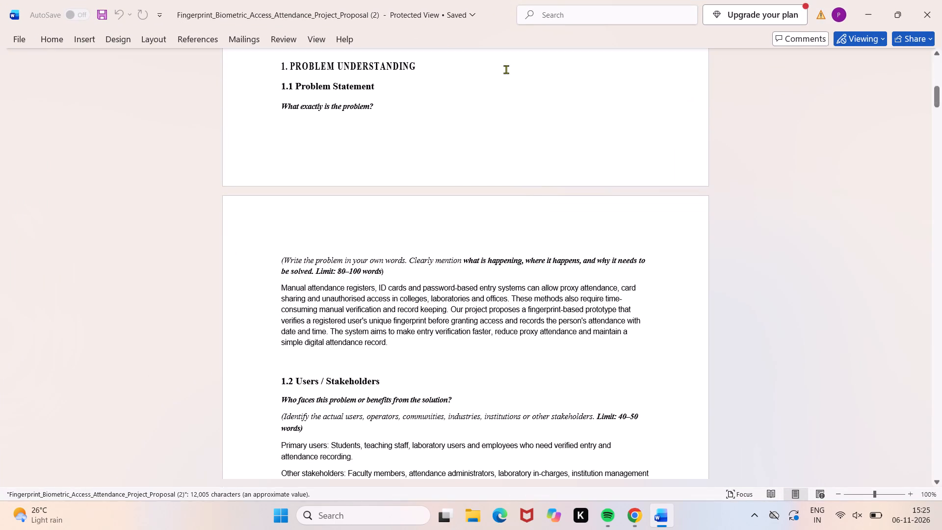
scroll(482, 160, "up", 2)
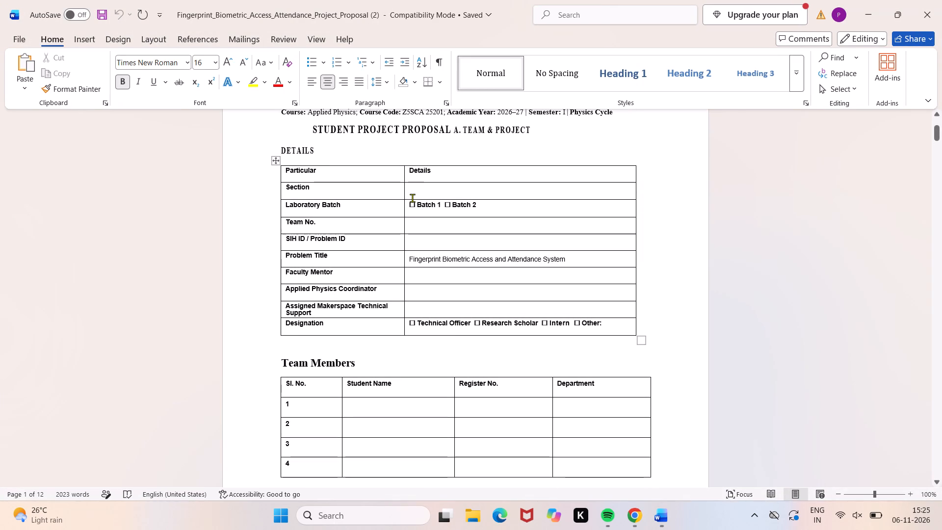
Enter 4 as the Section in the Team & Project Details table of the fingerprint biometric proposal.
left_click(412, 198)
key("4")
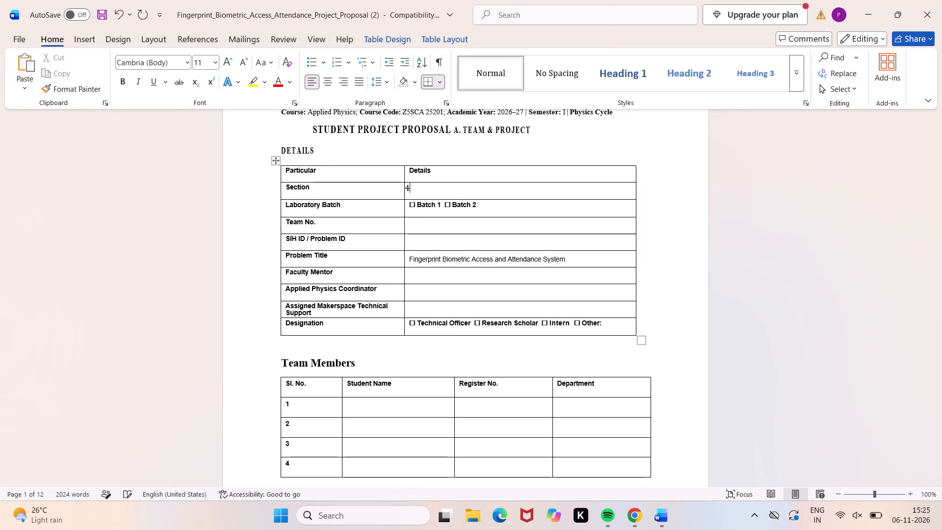
Fill the Student Name cells of the Team Members table, rows 1 to 4, with Praveen, Sujith, Rahul and Trivikram.
scroll(412, 198, "down", 1)
left_click(363, 360)
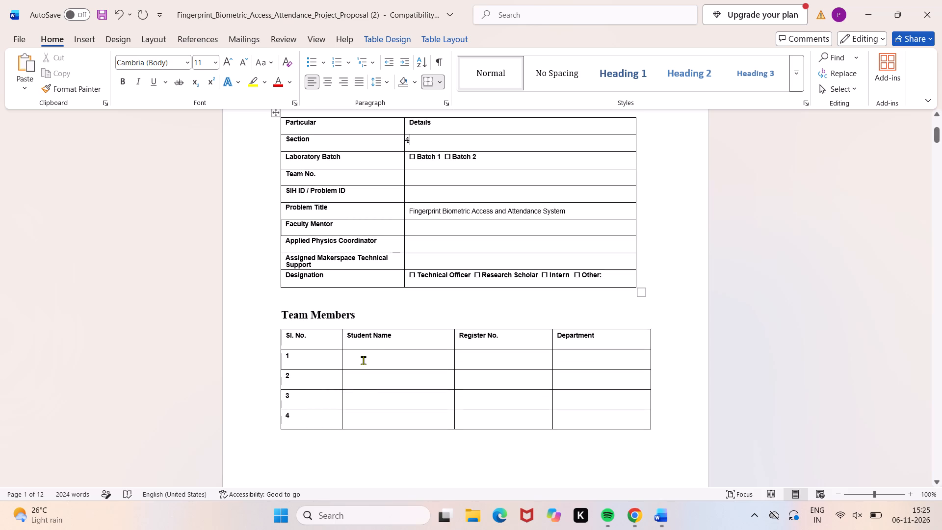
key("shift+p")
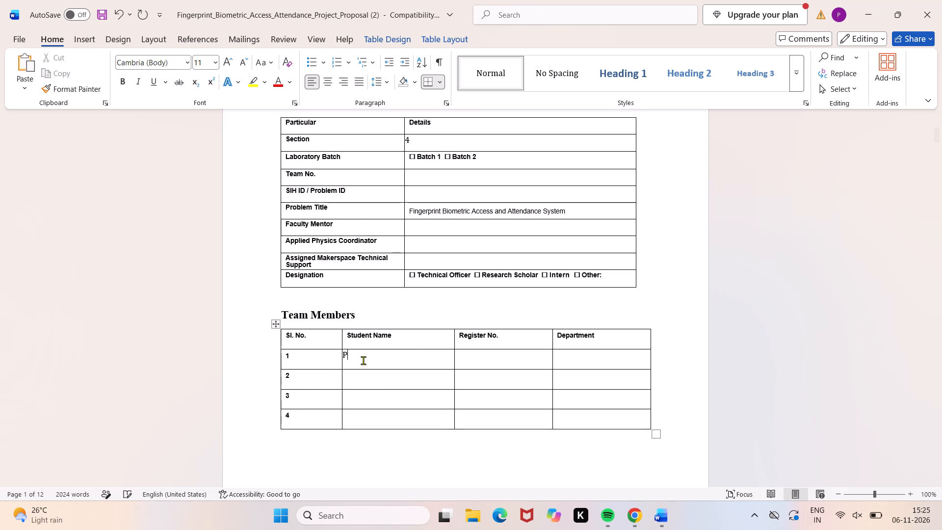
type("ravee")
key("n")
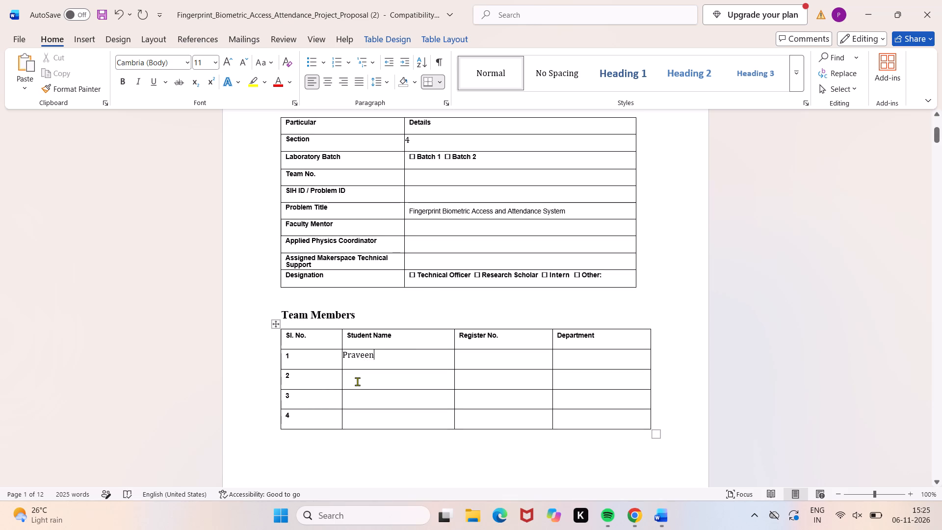
left_click(357, 381)
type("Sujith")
left_click_drag(350, 390, 351, 378)
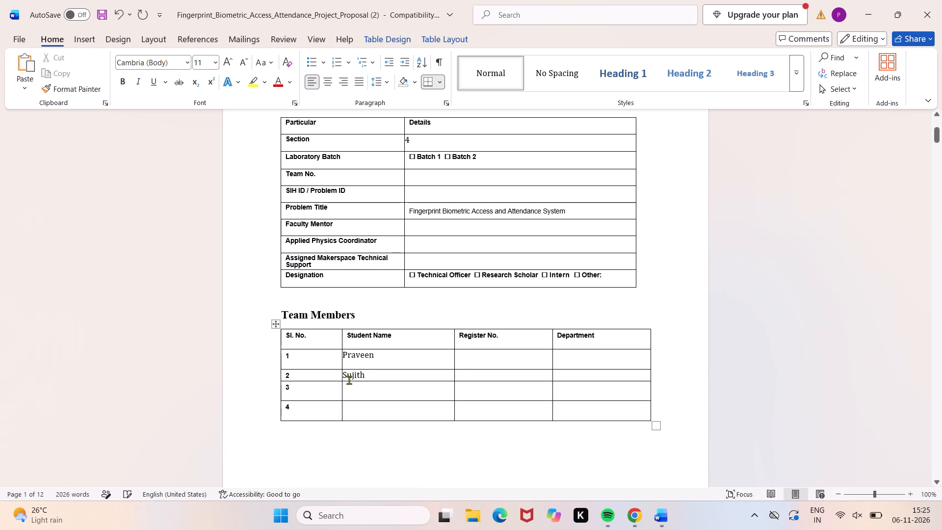
left_click(353, 394)
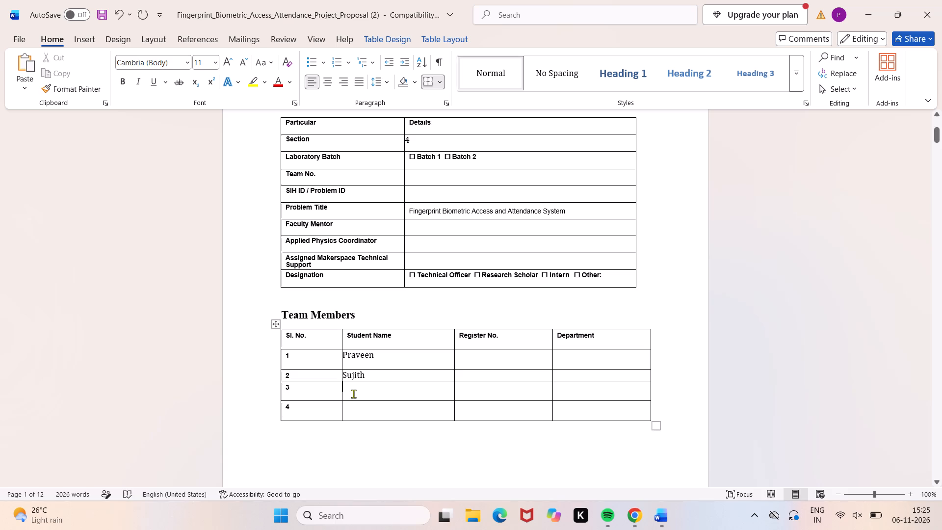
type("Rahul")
left_click(352, 413)
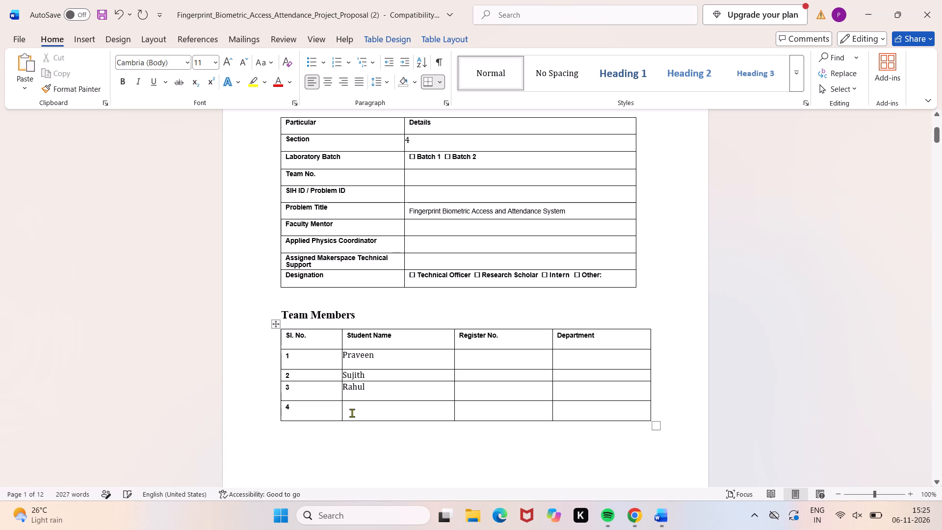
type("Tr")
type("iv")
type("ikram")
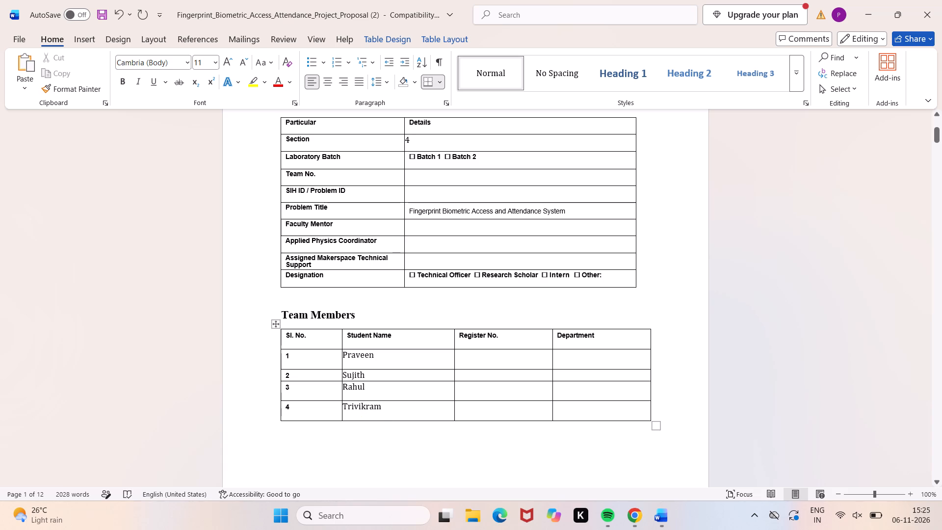
Enter the register numbers of all four students in the Team Members table.
left_click(478, 419)
left_click(464, 408)
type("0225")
left_click_drag(377, 381, 376, 387)
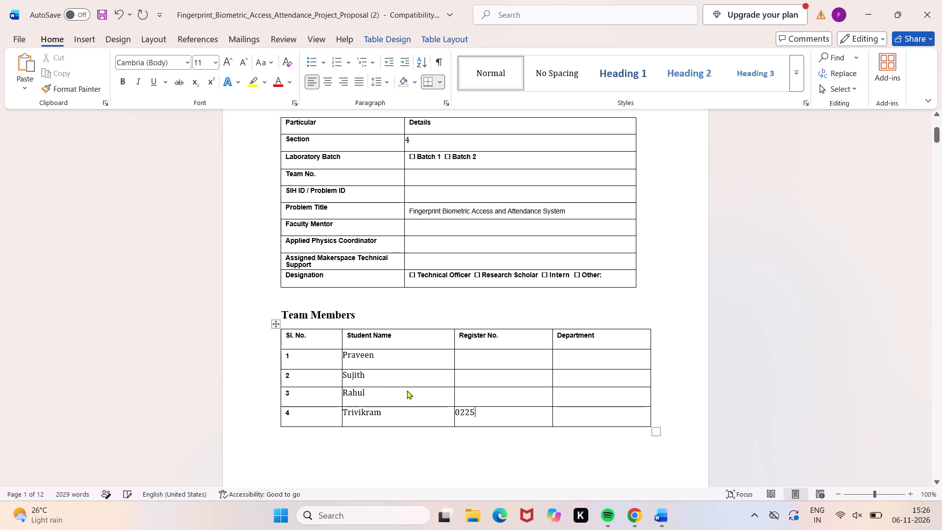
left_click(460, 378)
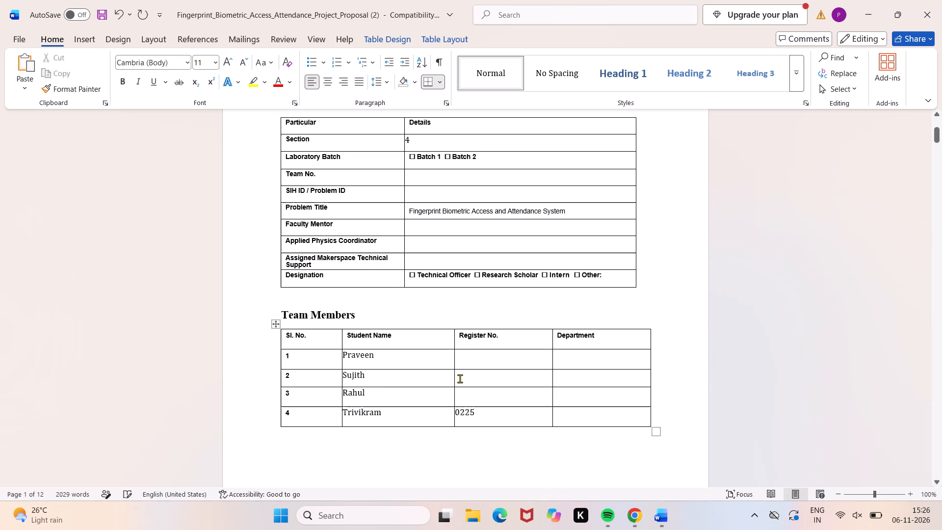
left_click(458, 394)
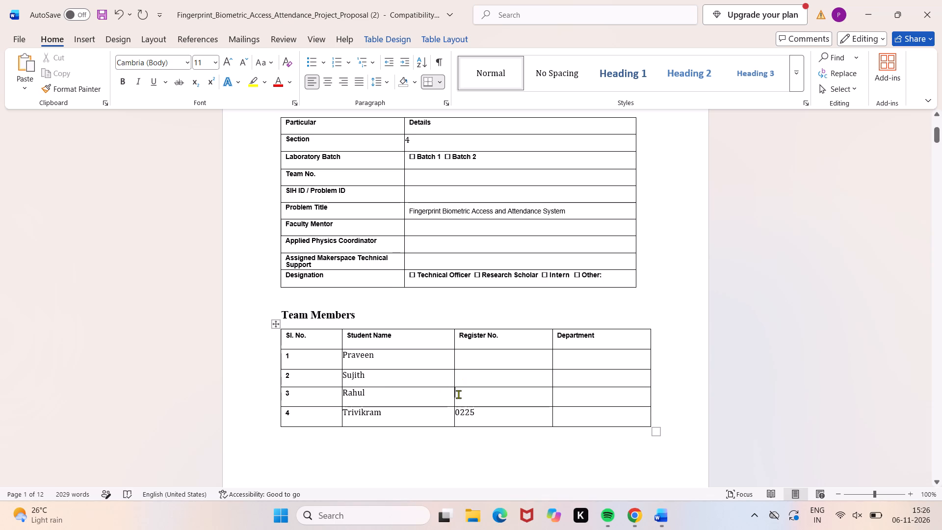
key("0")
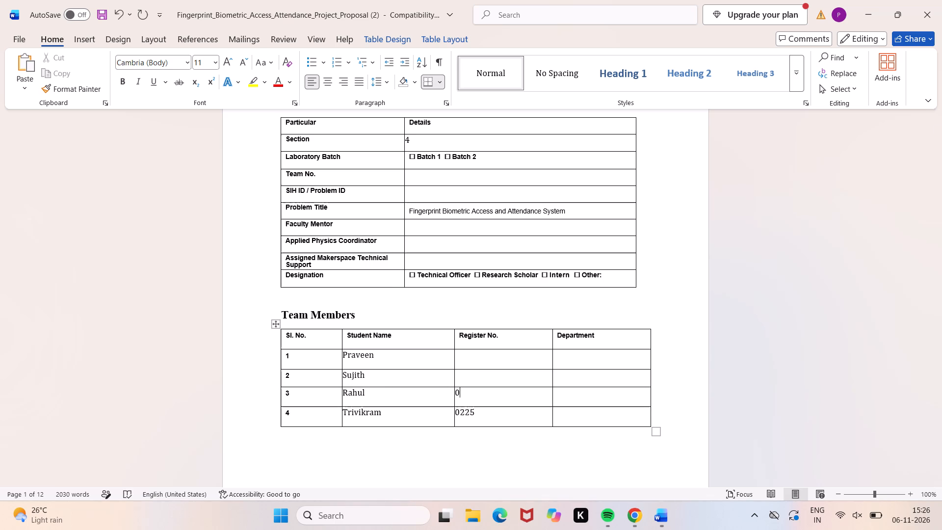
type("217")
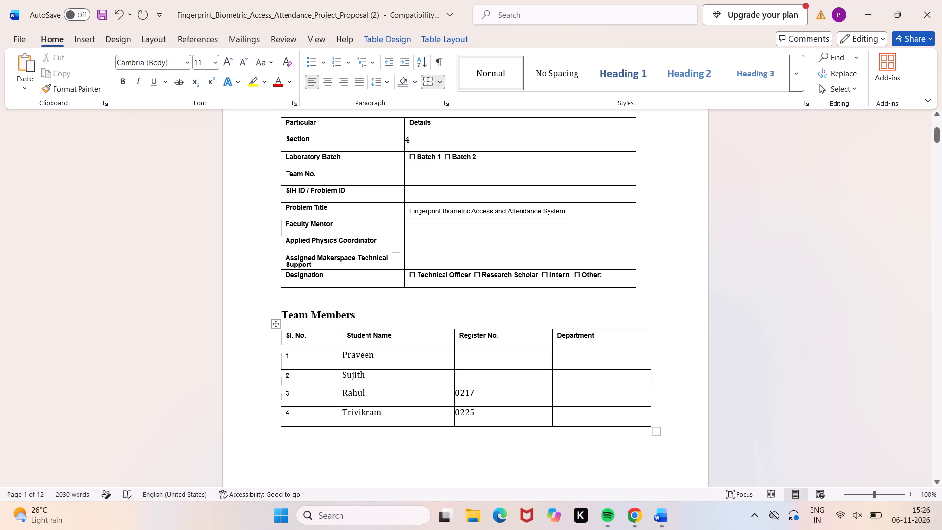
left_click(469, 359)
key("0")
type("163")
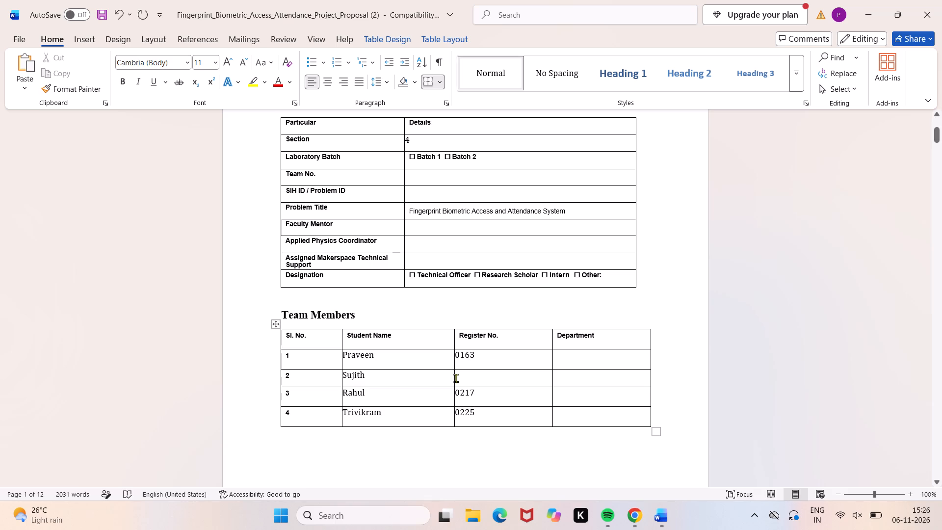
left_click(461, 376)
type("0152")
Delete the bracketed writing instruction and its leftover empty line above the answer in section 1.1 Problem Statement.
scroll(461, 376, "down", 1)
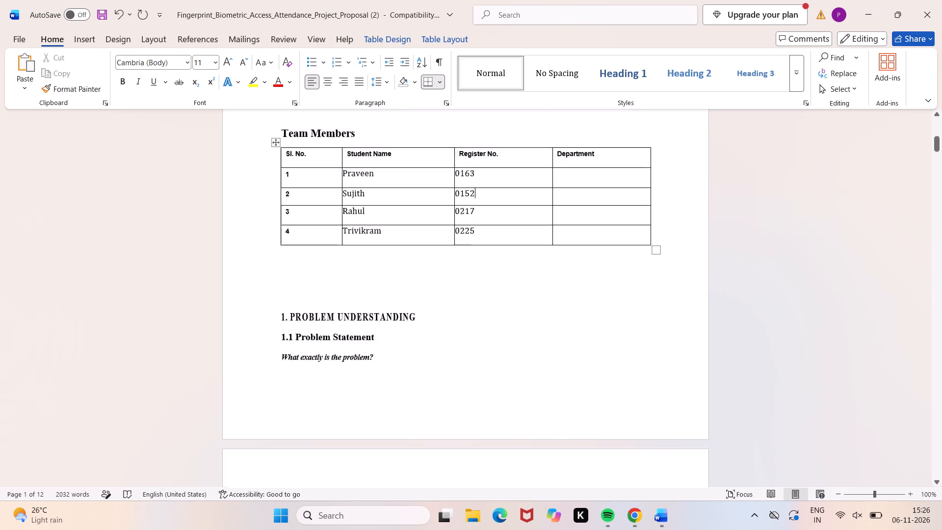
scroll(461, 376, "down", 2)
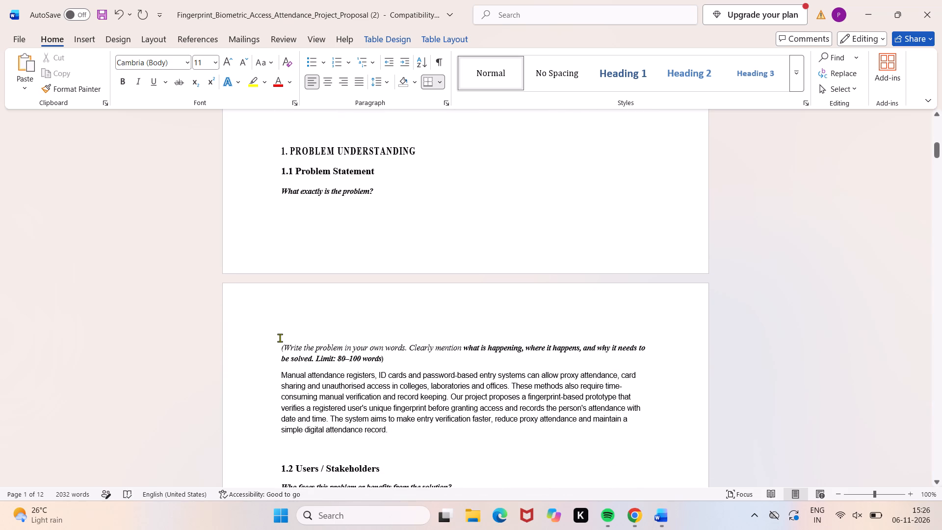
left_click_drag(280, 342, 375, 360)
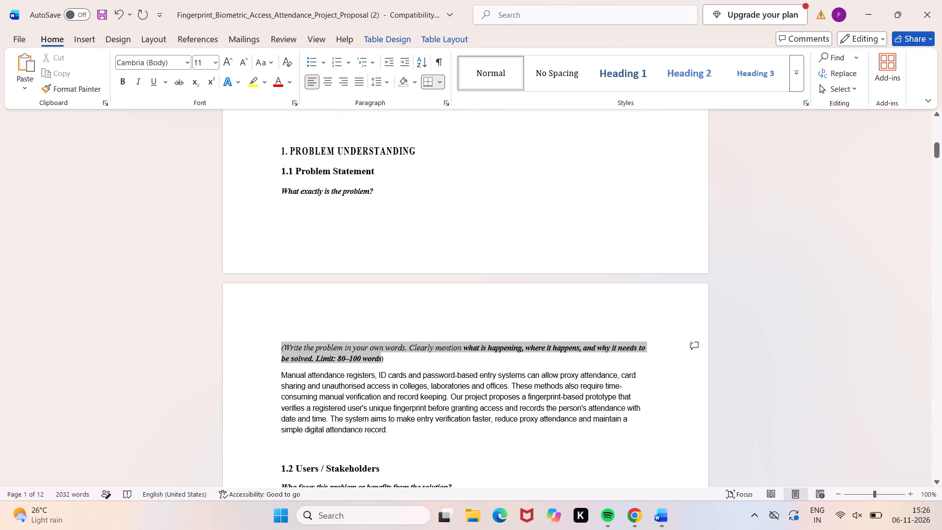
left_click_drag(375, 360, 381, 359)
key("BackSpace")
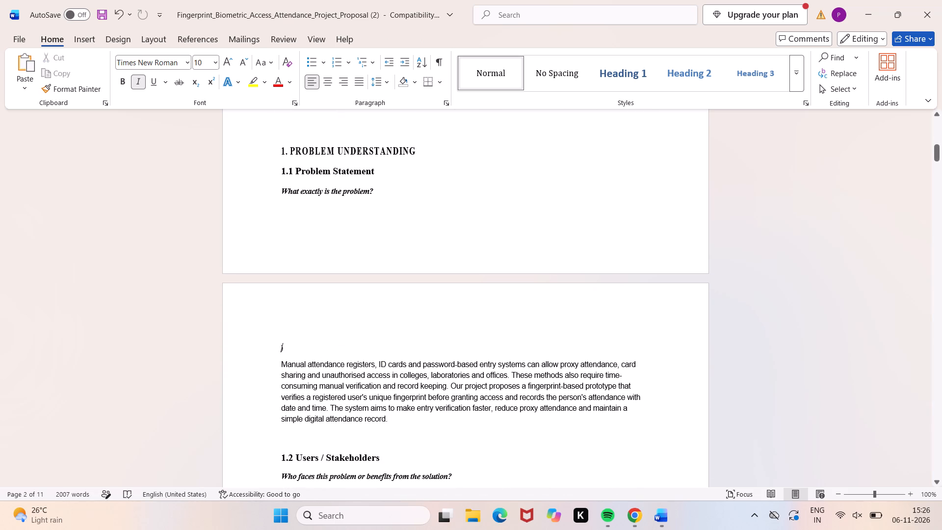
left_click(293, 346)
key("BackSpace")
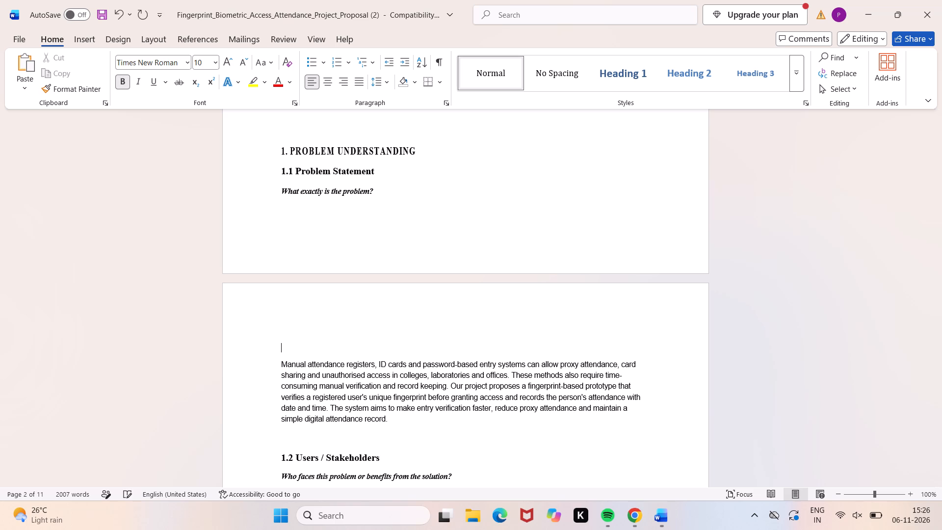
key("BackSpace")
Change the font of the section 1.1 Problem Statement answer paragraph to Times New Roman.
left_click_drag(281, 361, 334, 398)
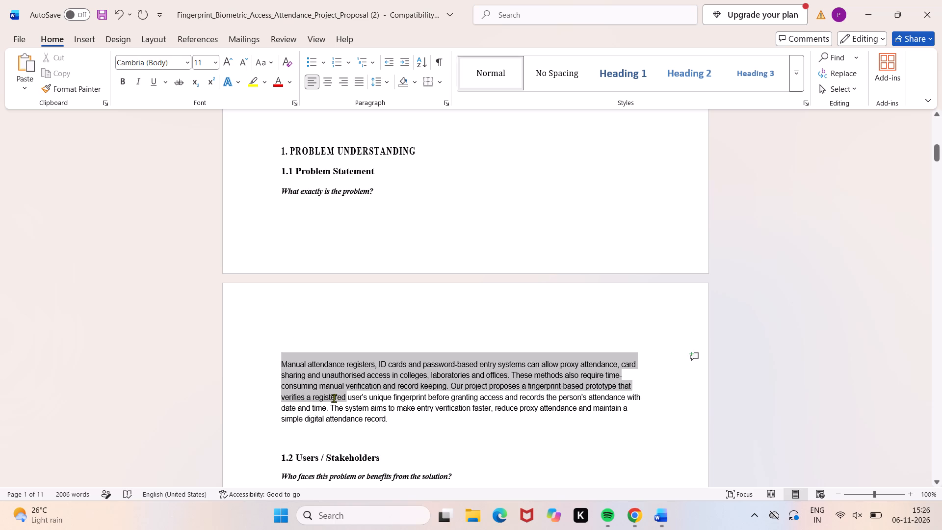
left_click_drag(334, 398, 389, 414)
left_click(458, 375)
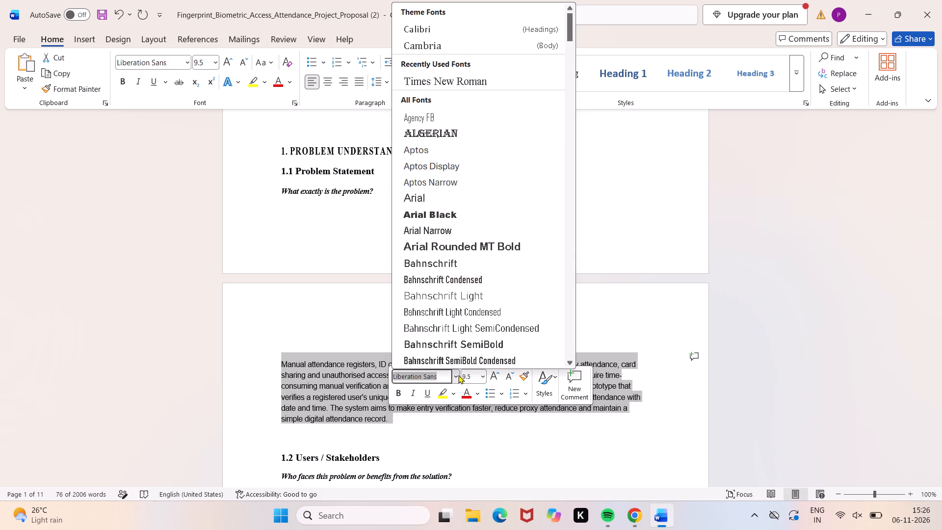
left_click(466, 86)
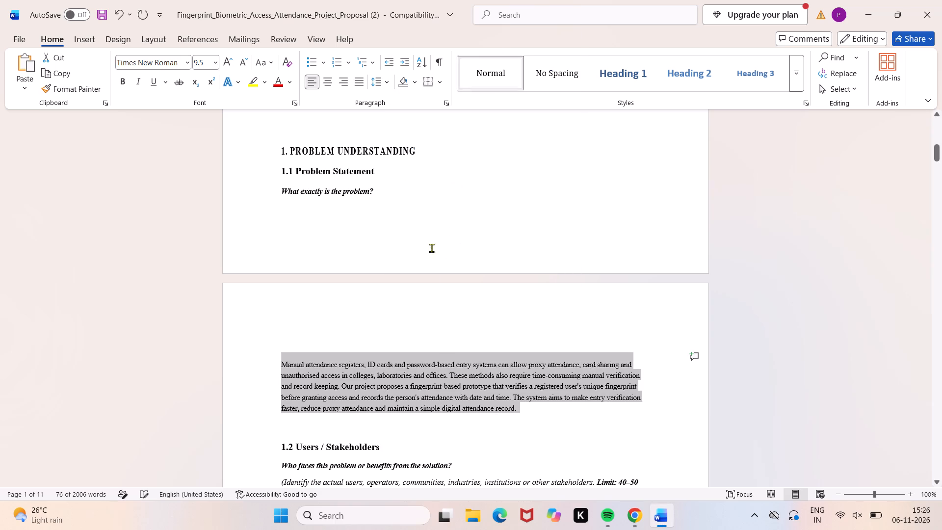
left_click(349, 291)
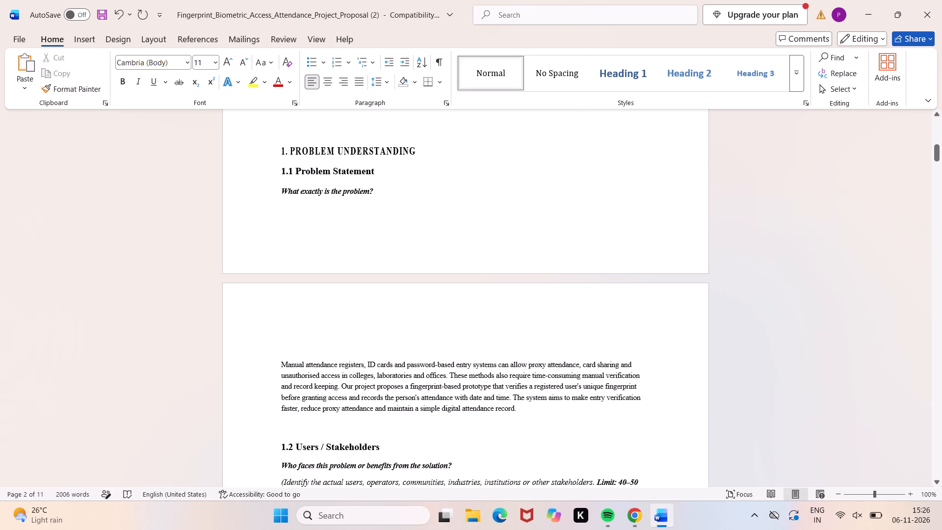
Set the font size of the section 1.1 Problem Statement answer paragraph to 11.
left_click_drag(279, 361, 465, 406)
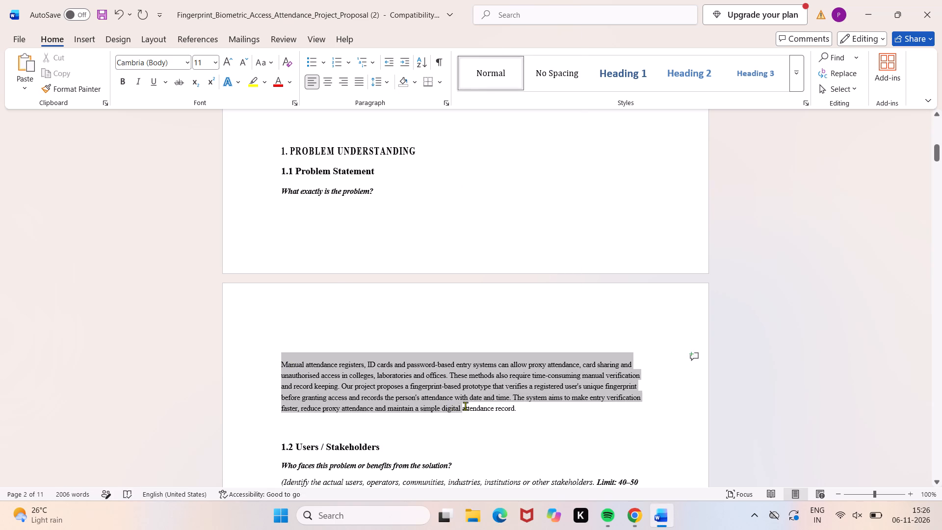
left_click_drag(465, 406, 512, 406)
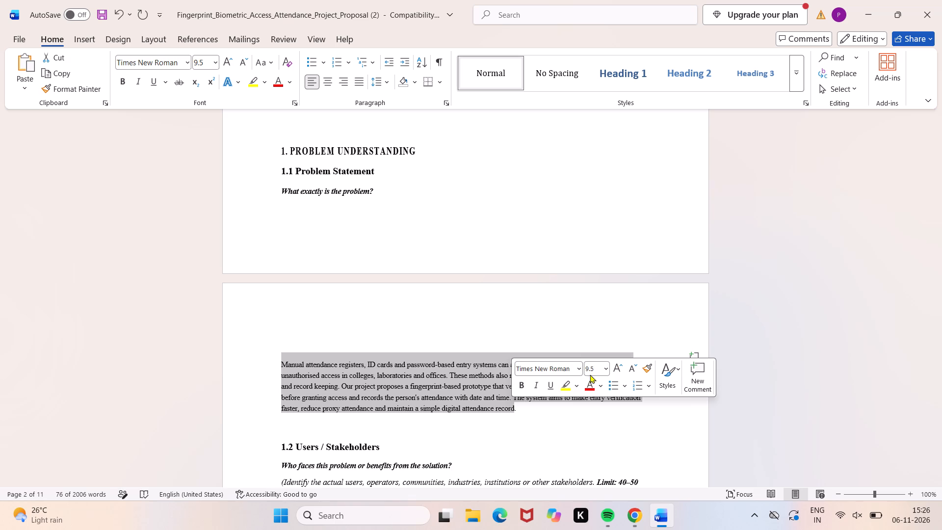
left_click(604, 364)
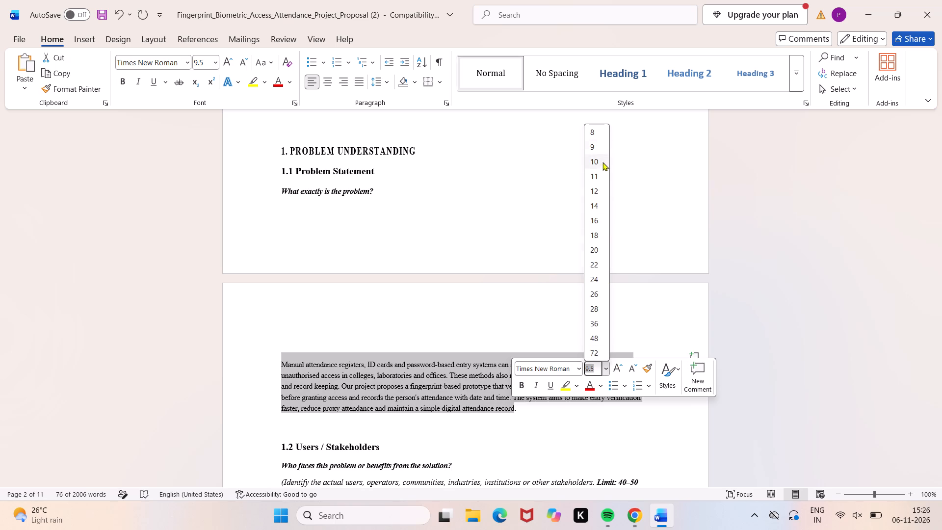
left_click(601, 176)
Delete the bracketed writing instruction and its leftover line above the answers in section 1.2 Users / Stakeholders.
scroll(601, 176, "down", 2)
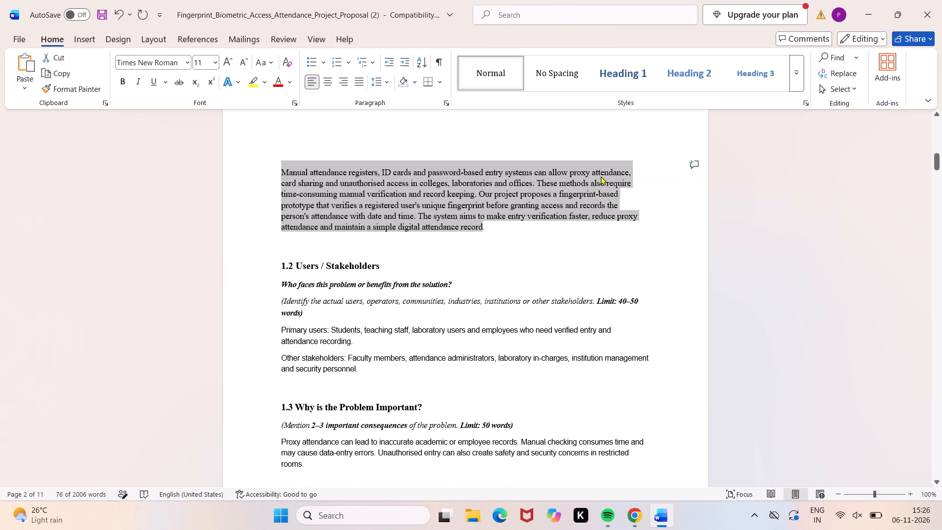
left_click(282, 297)
left_click_drag(282, 297, 301, 314)
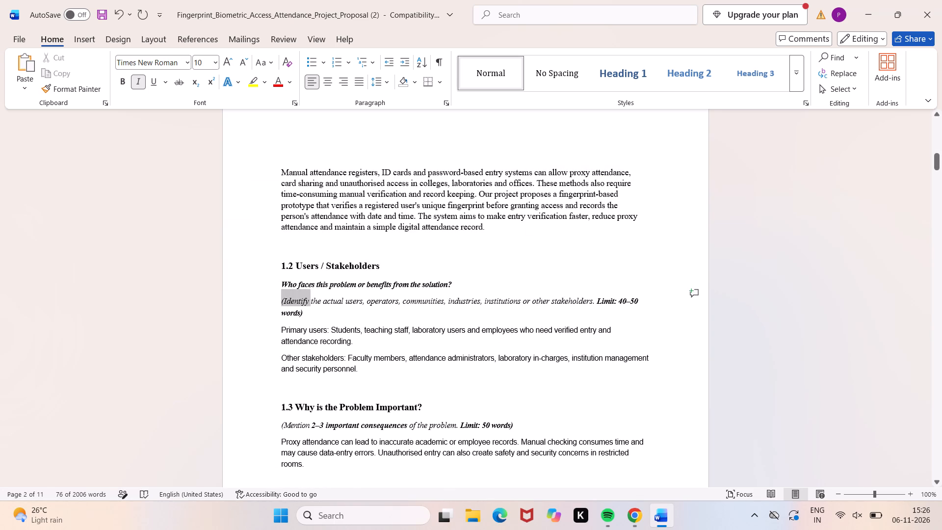
left_click_drag(301, 314, 302, 314)
key("BackSpace")
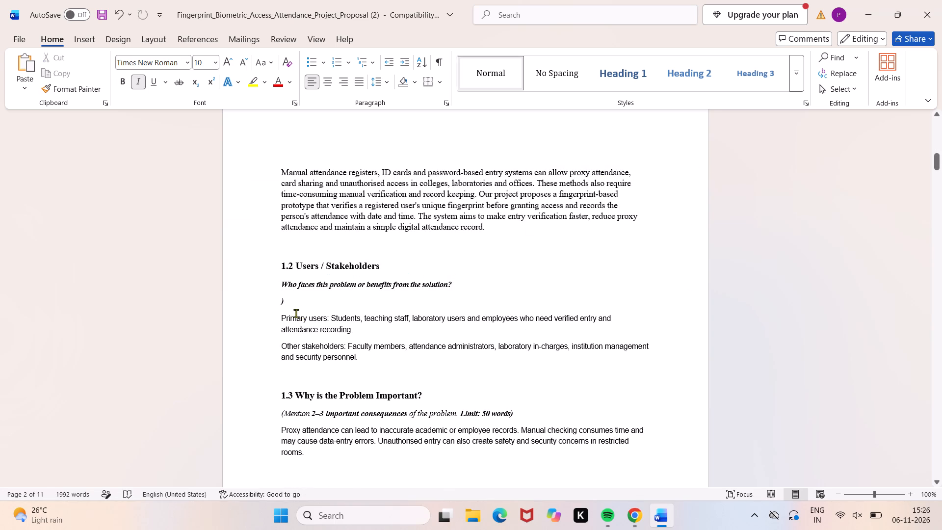
left_click(290, 306)
left_click(290, 306)
key("BackSpace")
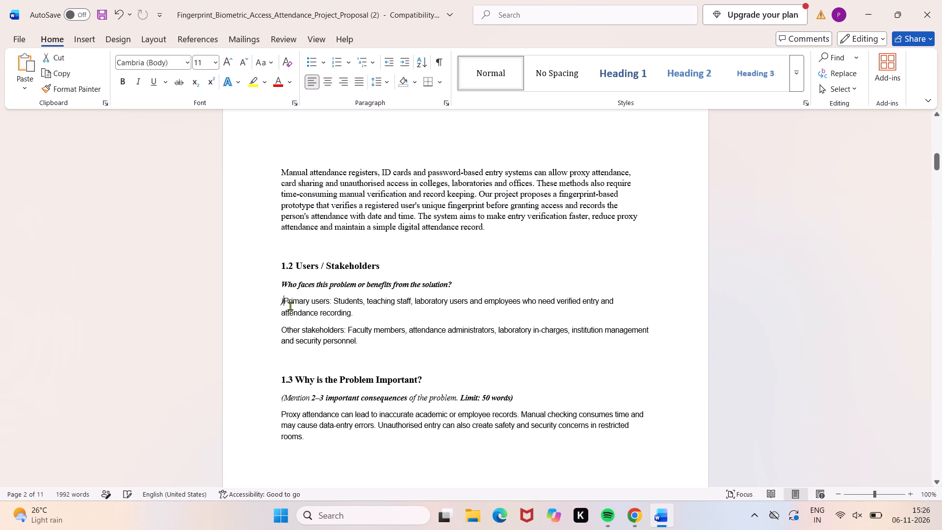
key("BackSpace")
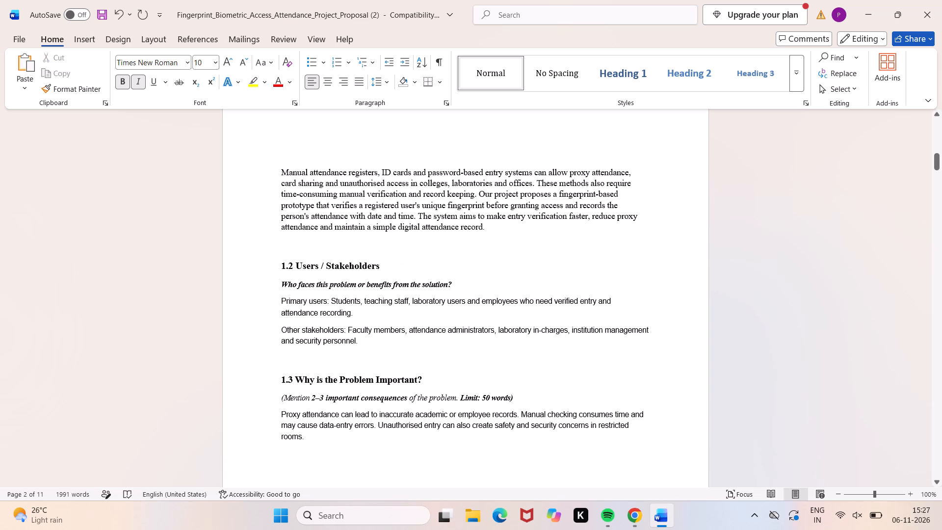
Format both answer paragraphs in section 1.2 Users / Stakeholders as Times New Roman, size 11.
left_click_drag(281, 296, 371, 343)
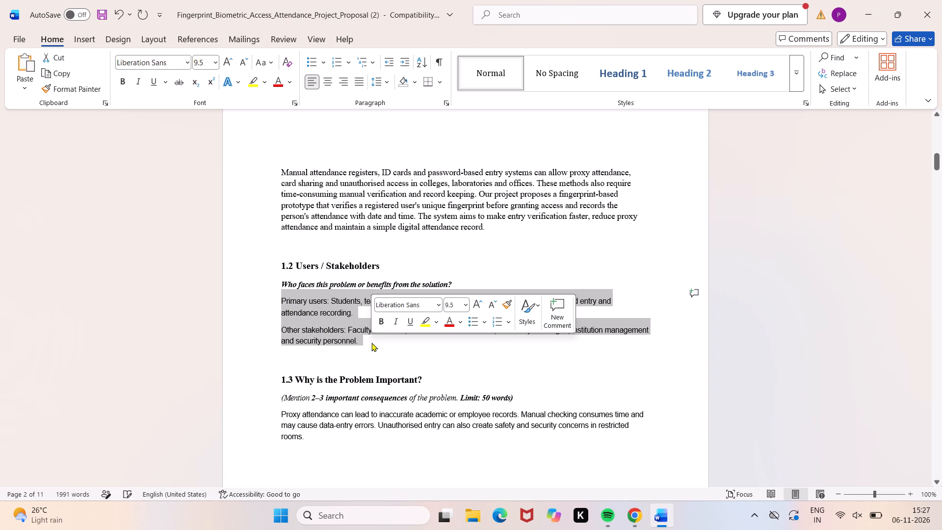
left_click(436, 305)
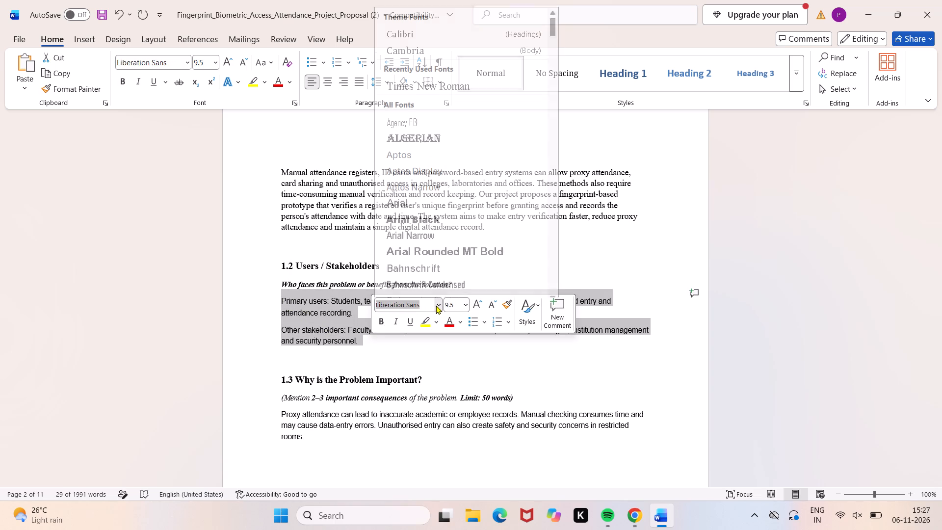
left_click(457, 85)
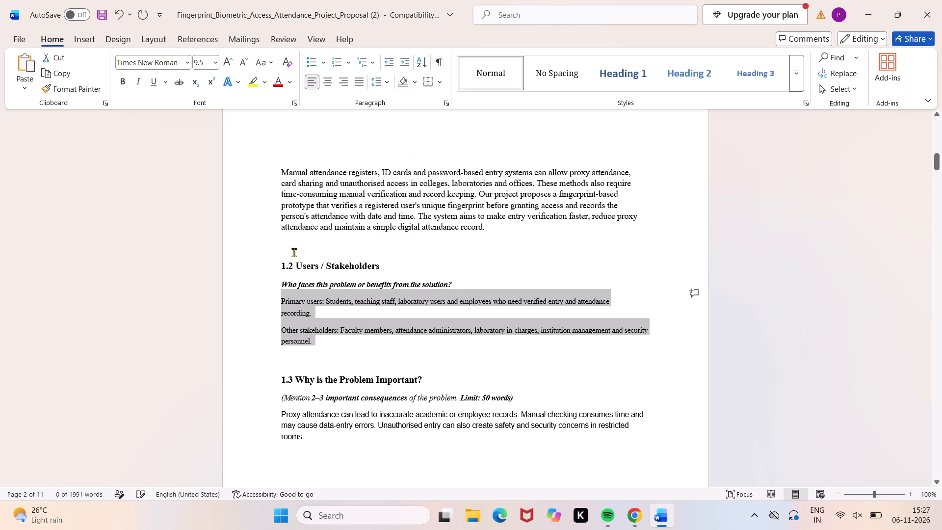
left_click(275, 238)
left_click_drag(281, 301, 290, 313)
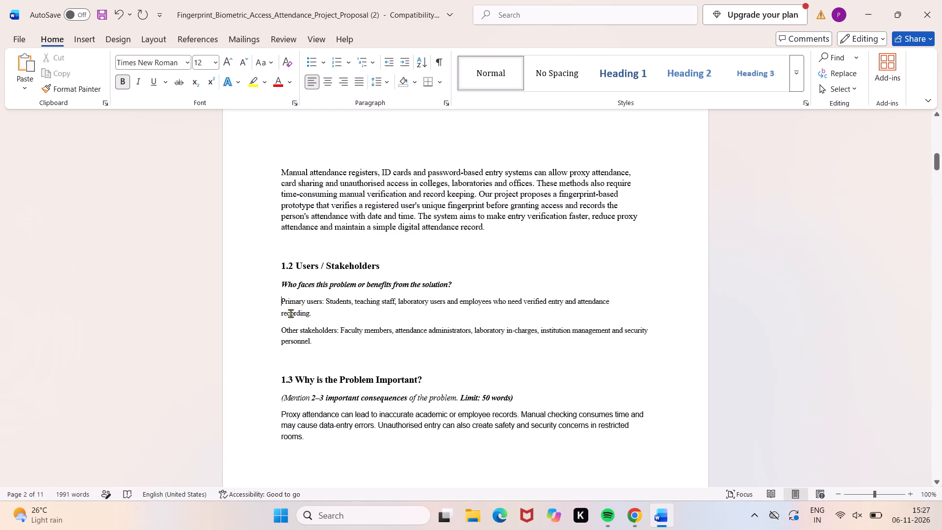
left_click_drag(290, 313, 319, 344)
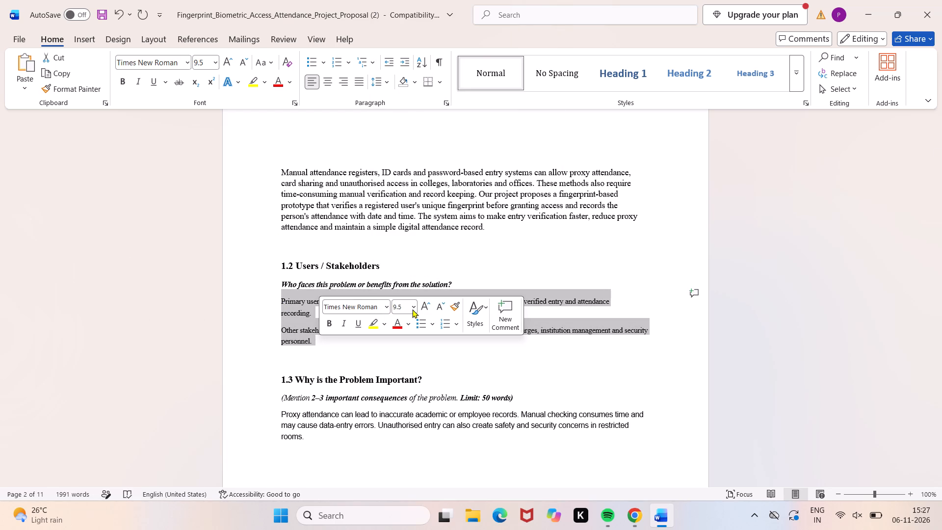
left_click(412, 309)
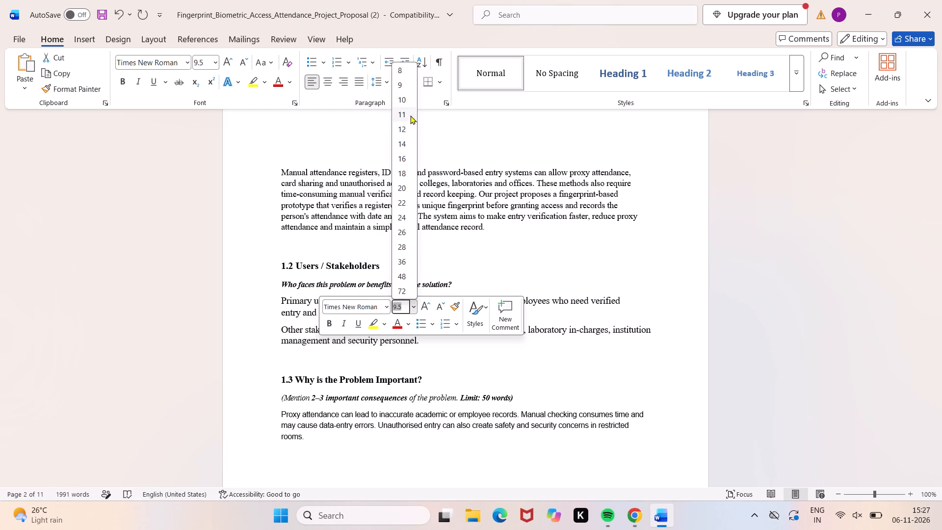
left_click(405, 113)
Delete the bracketed writing instruction and its leftover line in section 1.3 Why is the Problem Important?
scroll(384, 178, "down", 1)
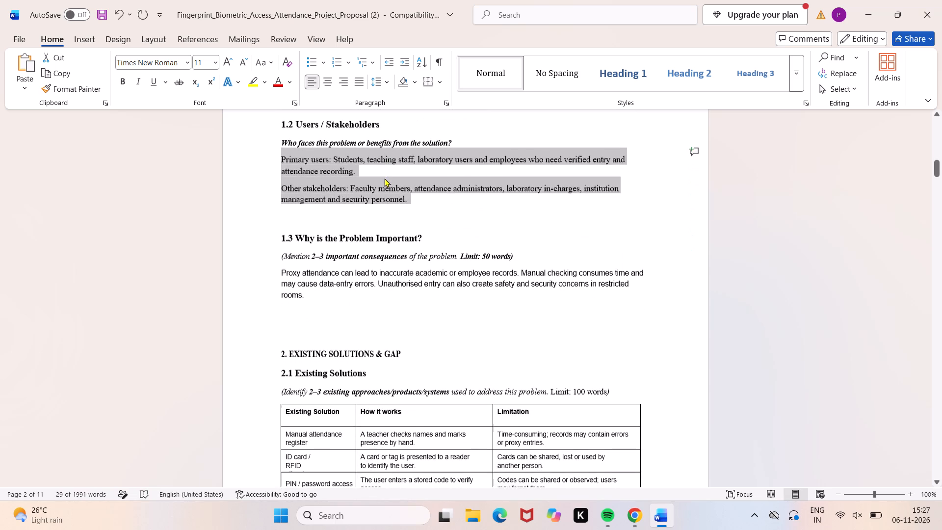
left_click(431, 206)
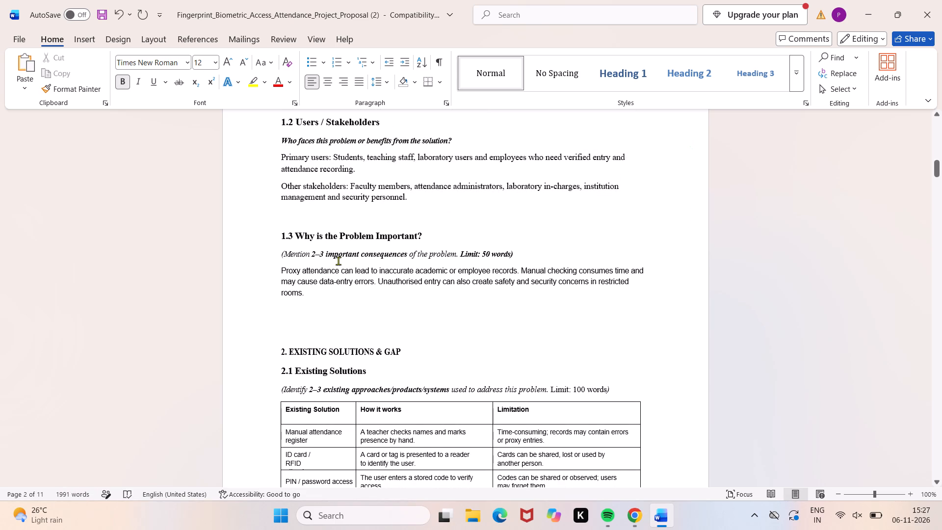
left_click_drag(284, 255, 431, 243)
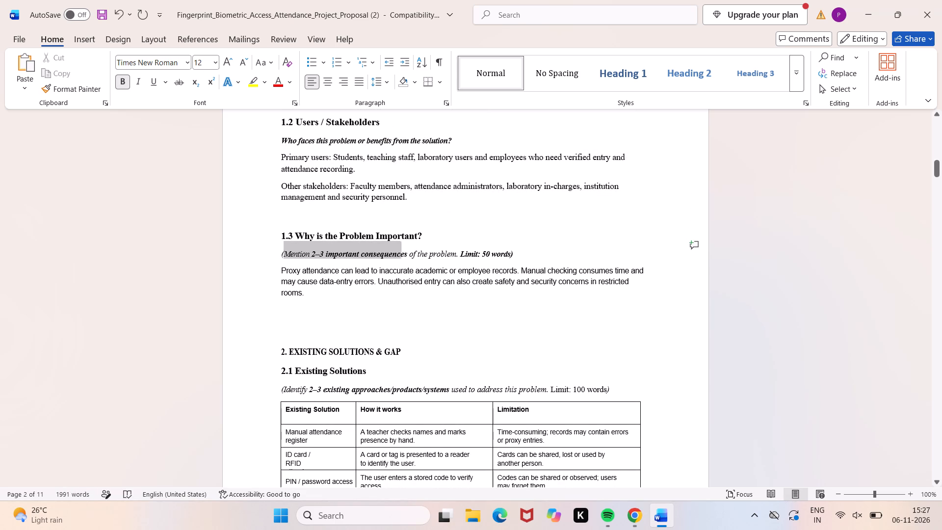
left_click_drag(431, 243, 535, 254)
key("BackSpace")
key("BackSpace")
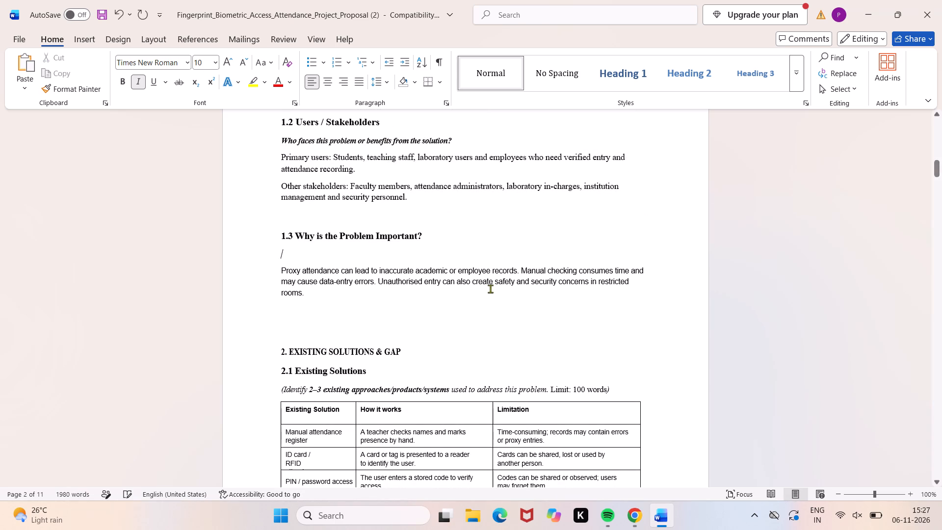
key("BackSpace")
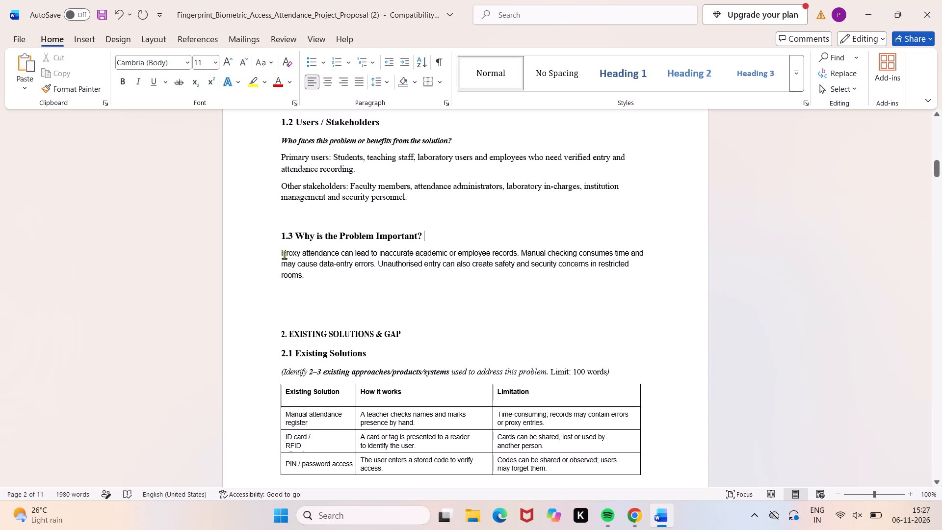
Format the section 1.3 answer paragraph about proxy attendance as Times New Roman, size 11.
left_click_drag(282, 252, 303, 277)
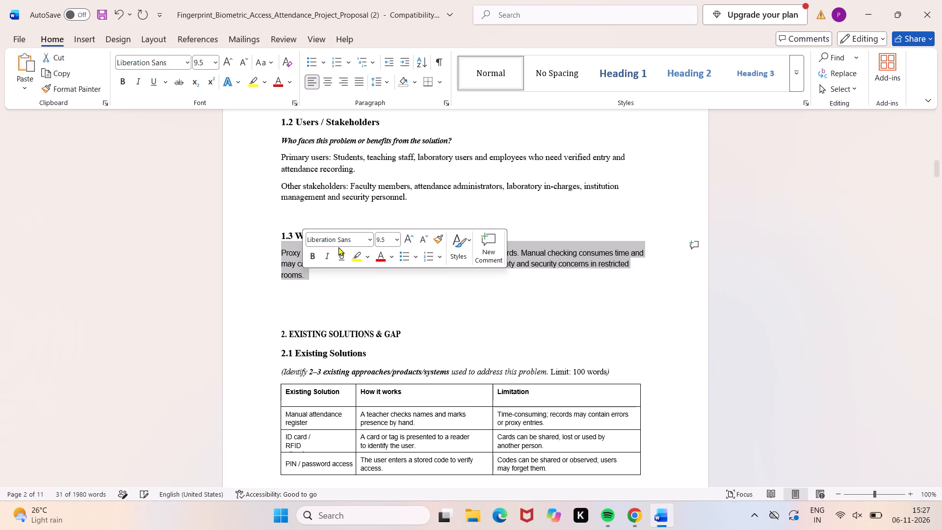
left_click(369, 235)
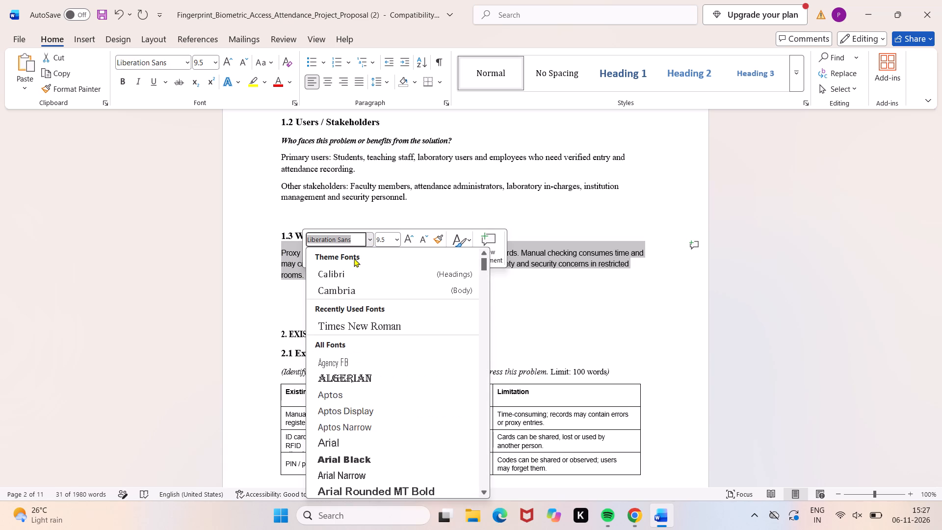
left_click(344, 322)
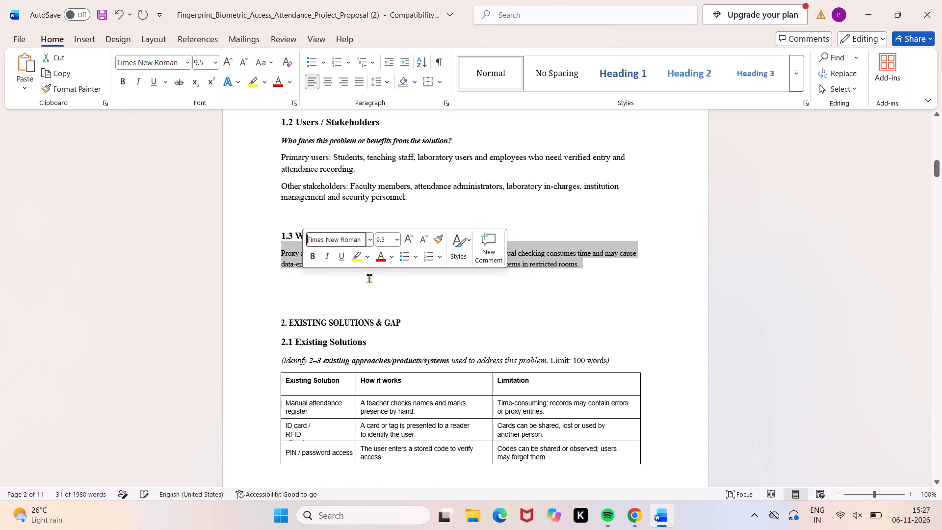
left_click(395, 239)
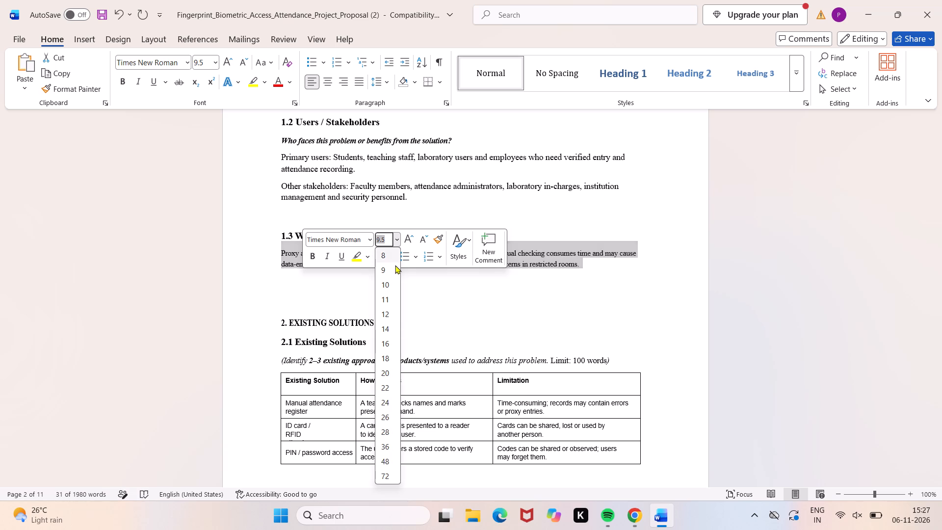
left_click(393, 296)
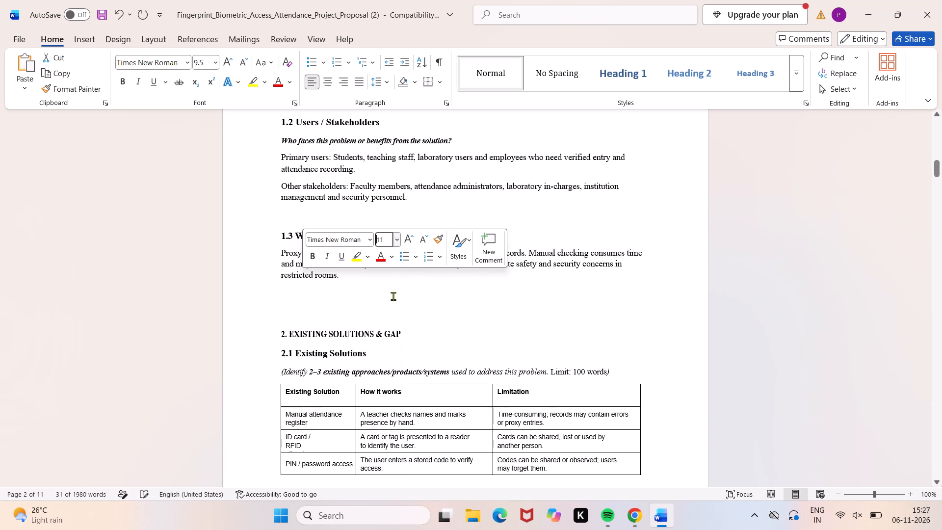
Delete the bracketed writing instruction and its leftover empty line above the table in section 2.1 Existing Solutions.
scroll(393, 296, "down", 1)
scroll(446, 251, "down", 1)
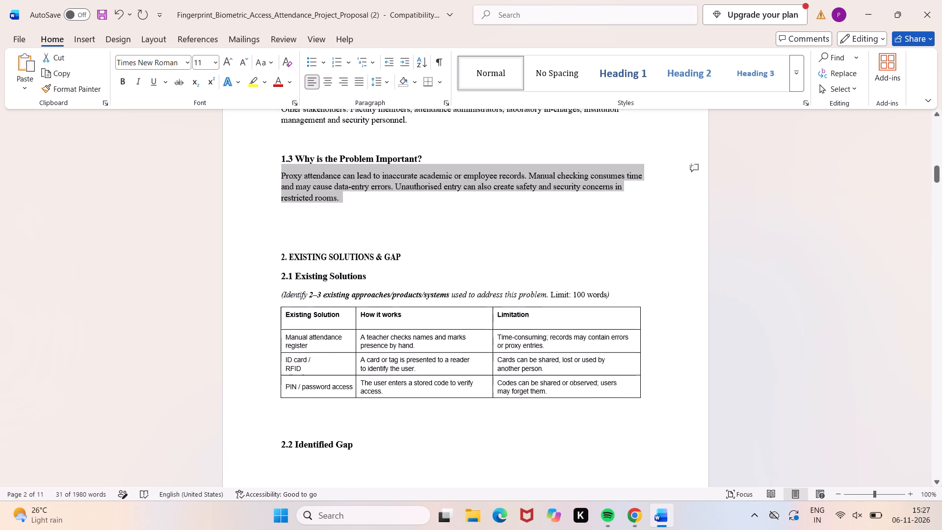
scroll(446, 251, "down", 1)
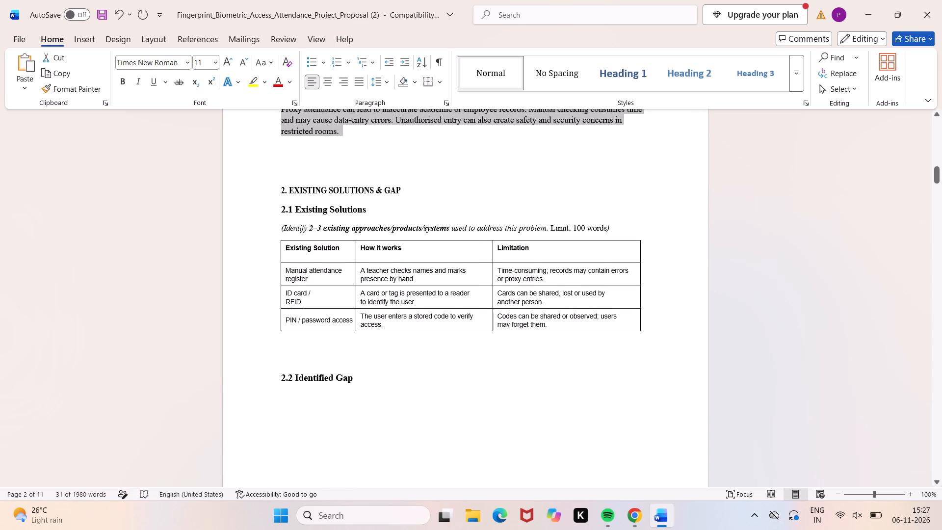
left_click_drag(280, 226, 595, 230)
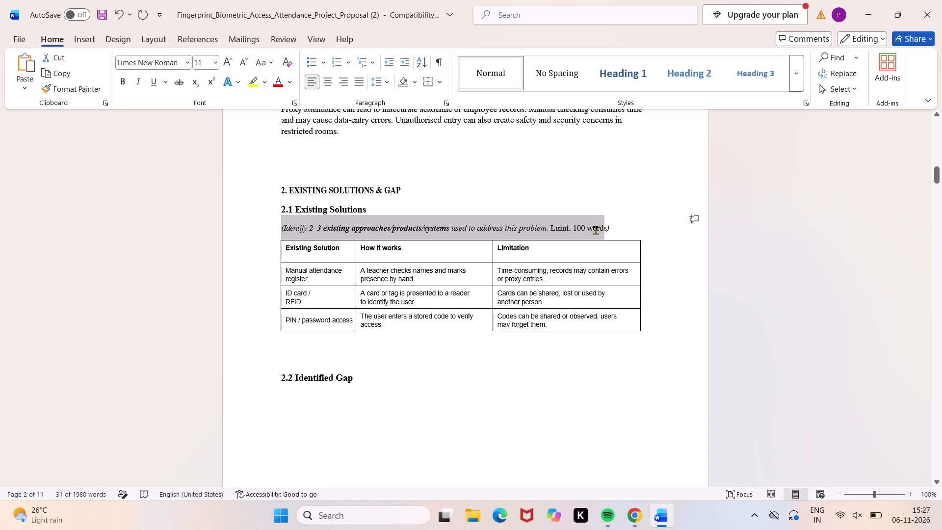
left_click_drag(595, 230, 614, 228)
key("BackSpace")
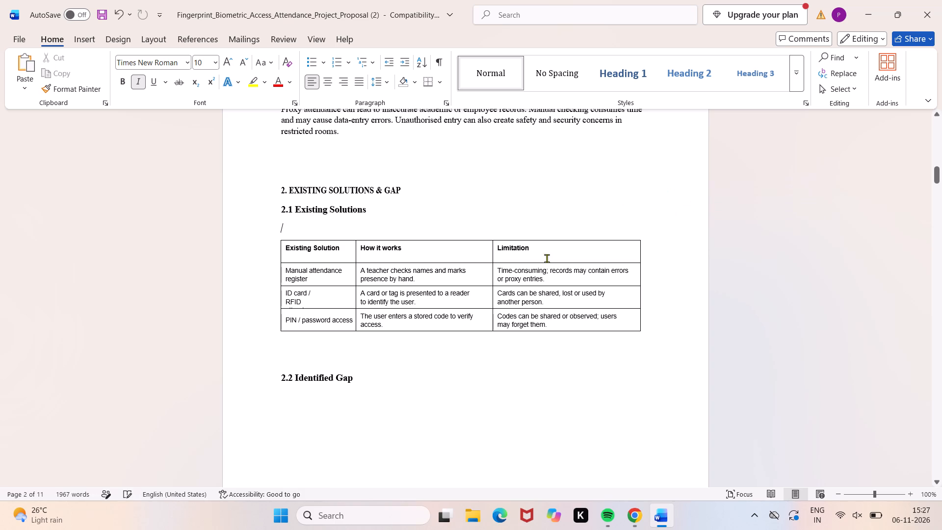
left_click(294, 225)
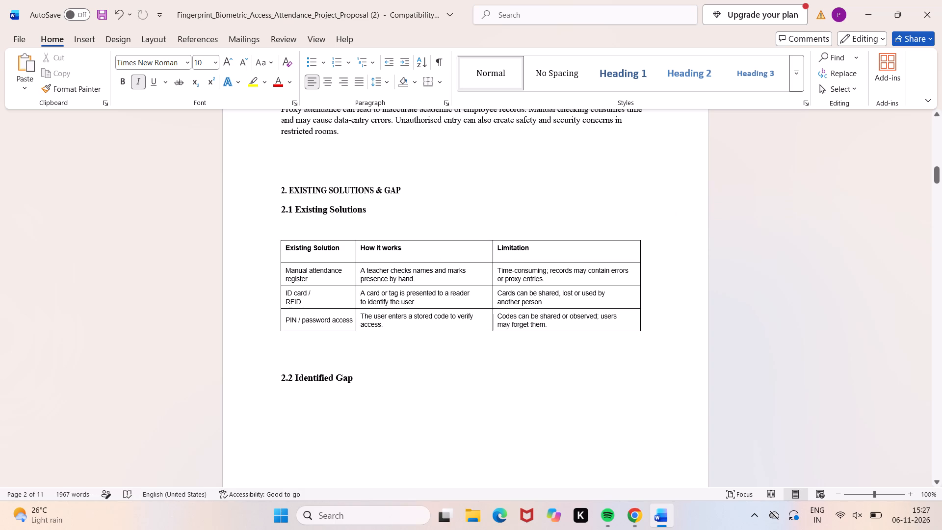
left_click(288, 227)
key("BackSpace")
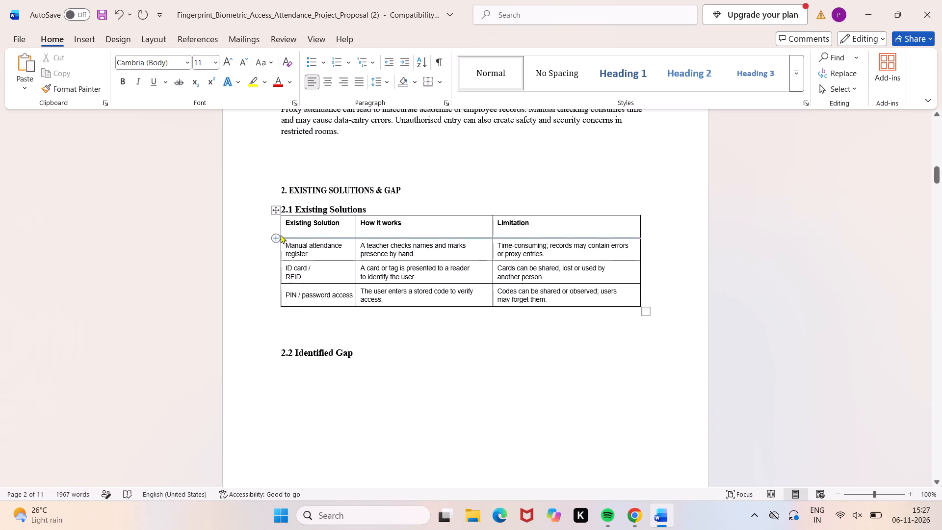
Format all text in the section 2.1 Existing Solutions table as Times New Roman, size 11.
double_click(278, 214)
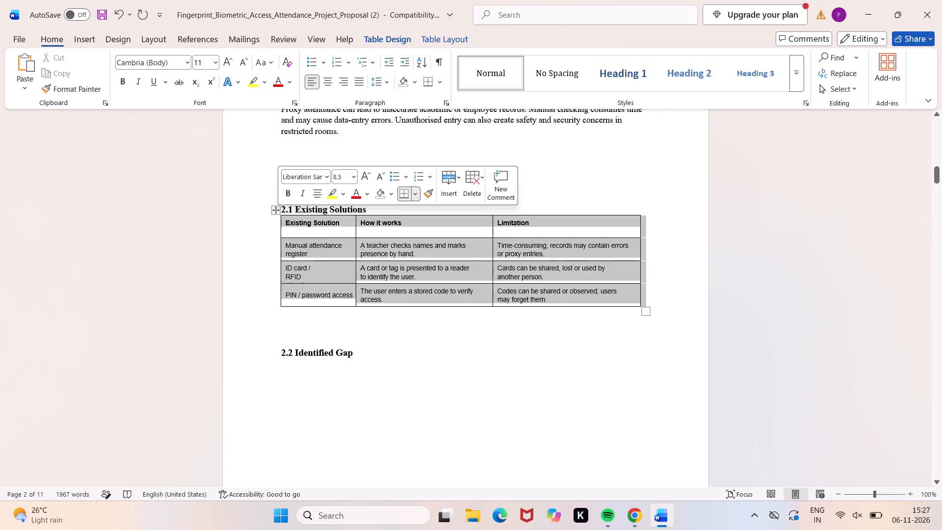
left_click(324, 180)
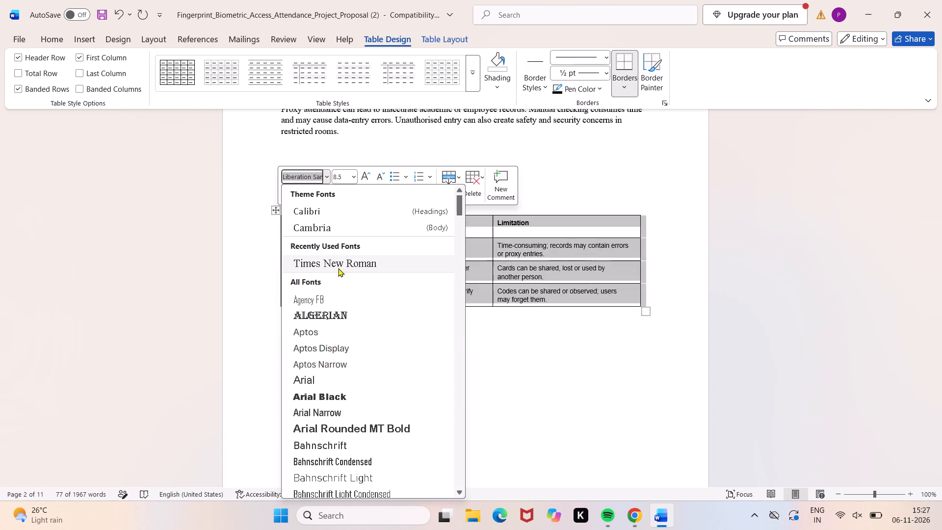
left_click(341, 261)
left_click(352, 180)
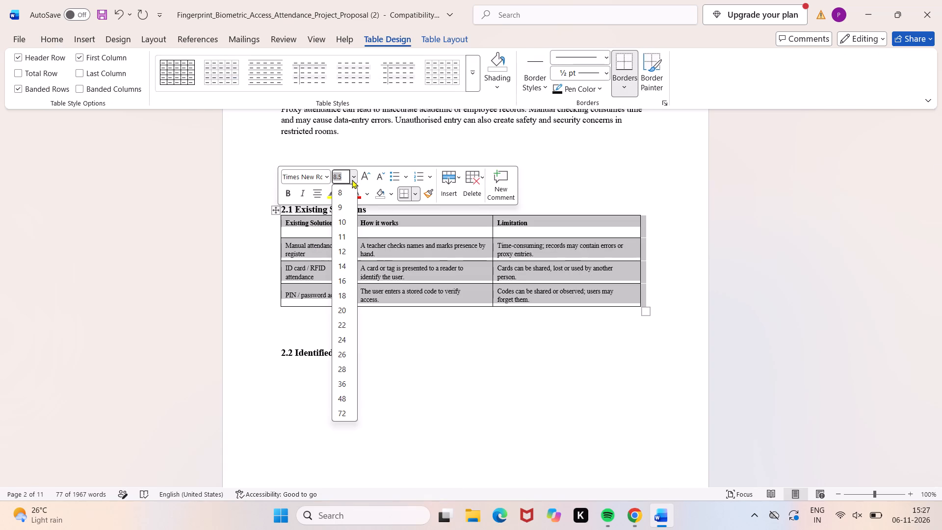
left_click(351, 233)
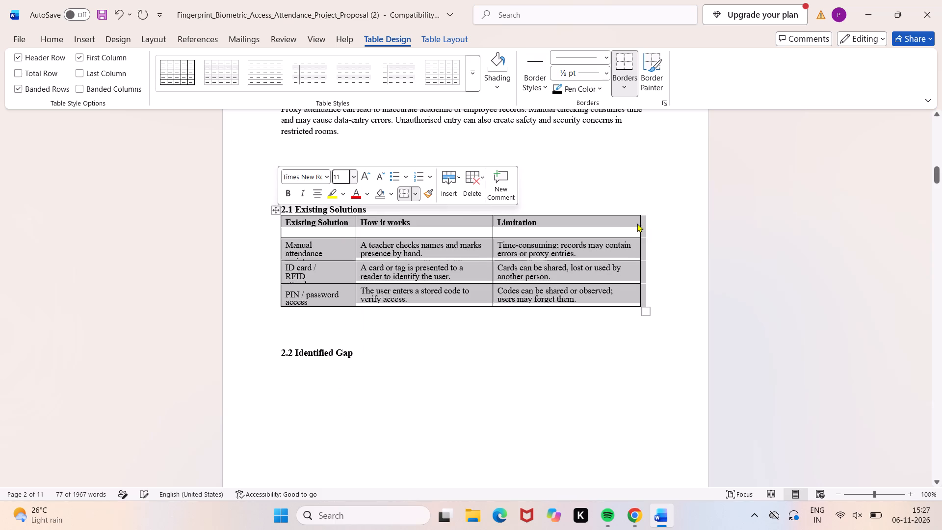
Delete the line "After studying the existing solutions, answer:" and the bracketed gap instruction with its word limit in section 2.2 Identified Gap.
left_click(688, 199)
scroll(688, 199, "down", 2)
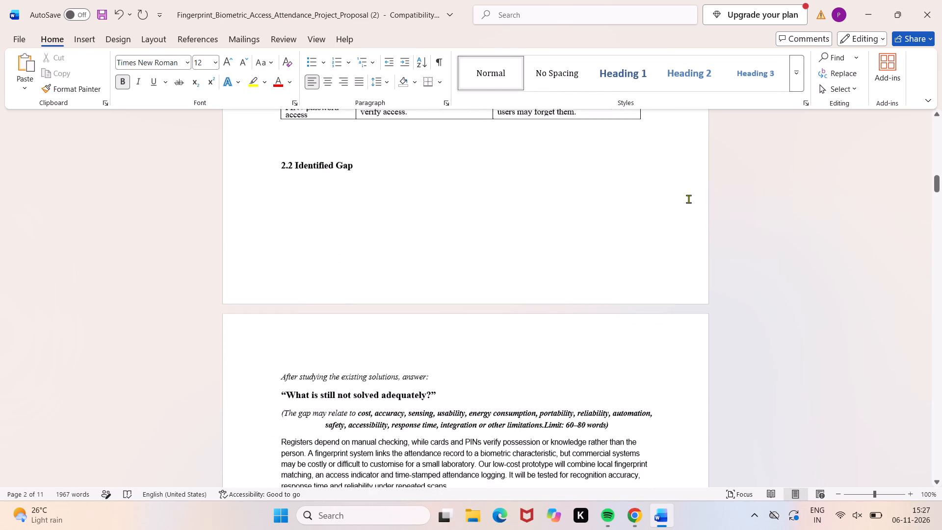
scroll(688, 199, "down", 1)
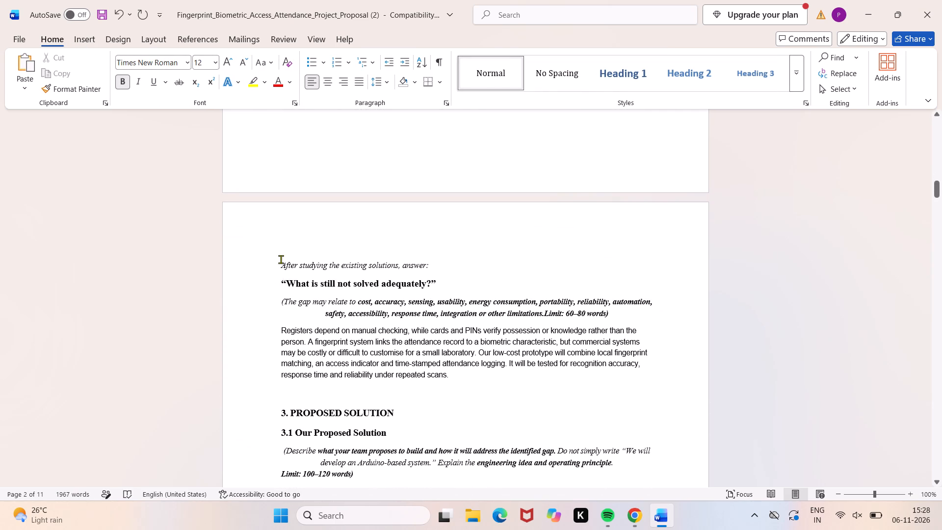
left_click_drag(280, 261, 437, 258)
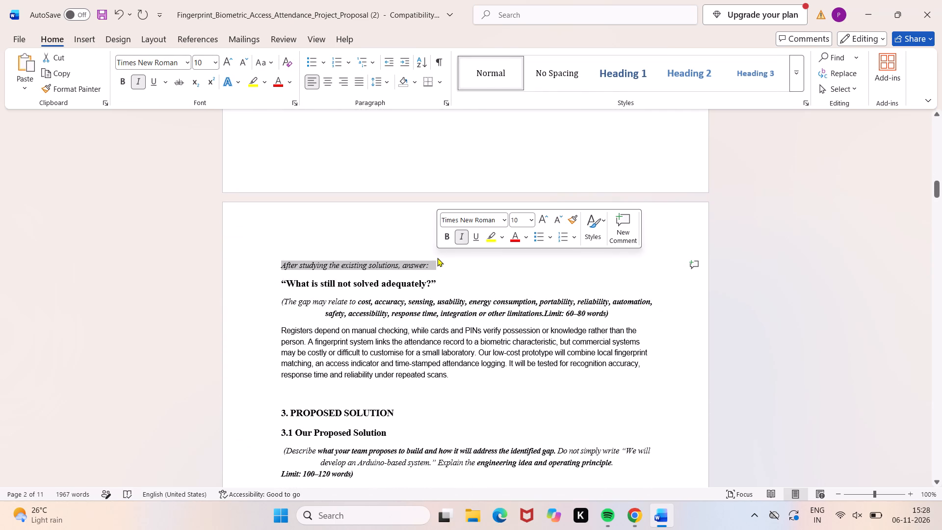
key("BackSpace")
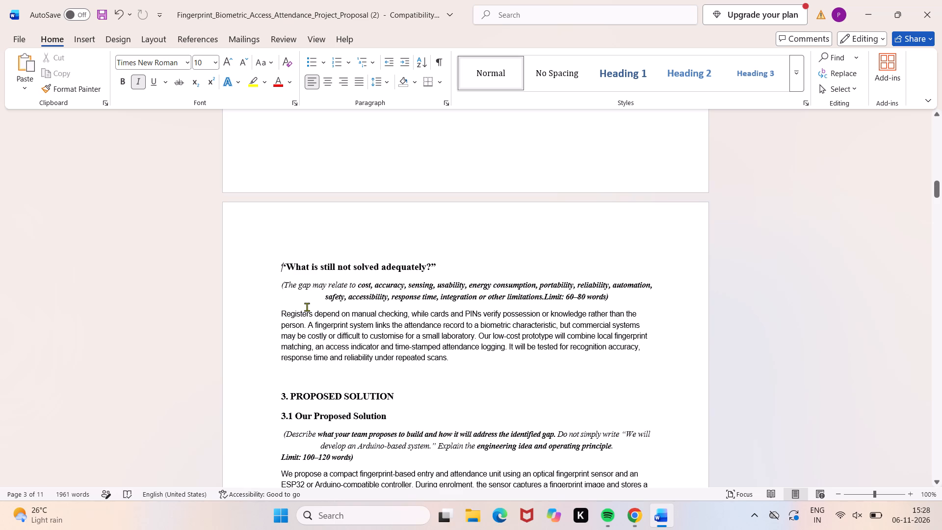
left_click_drag(276, 281, 558, 302)
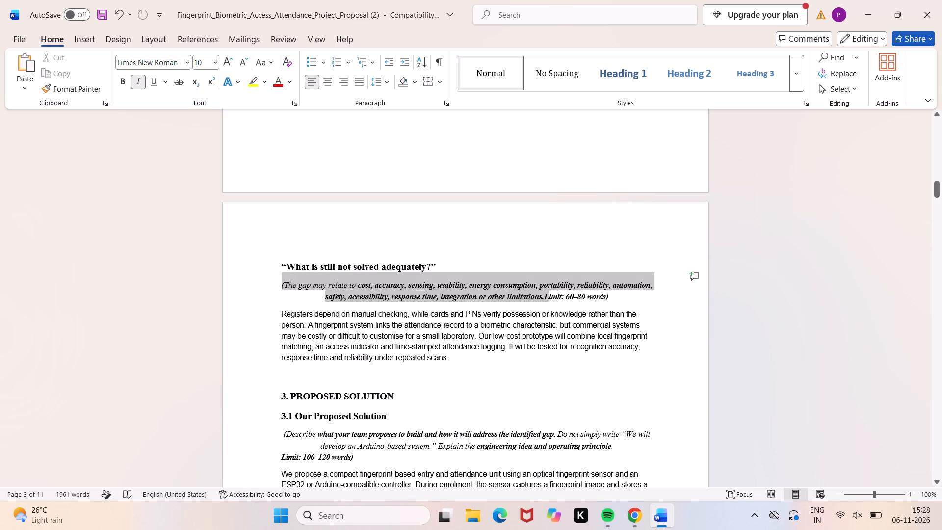
left_click_drag(558, 302, 611, 297)
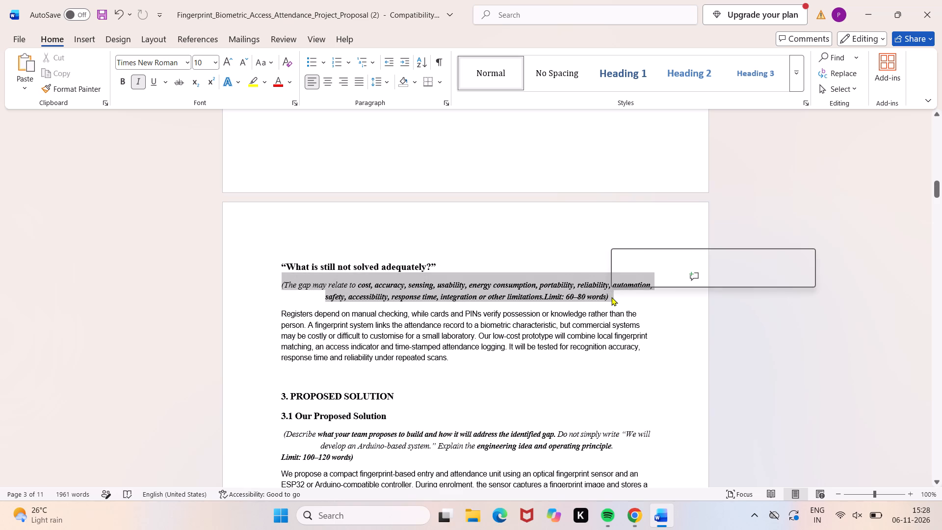
key("BackSpace")
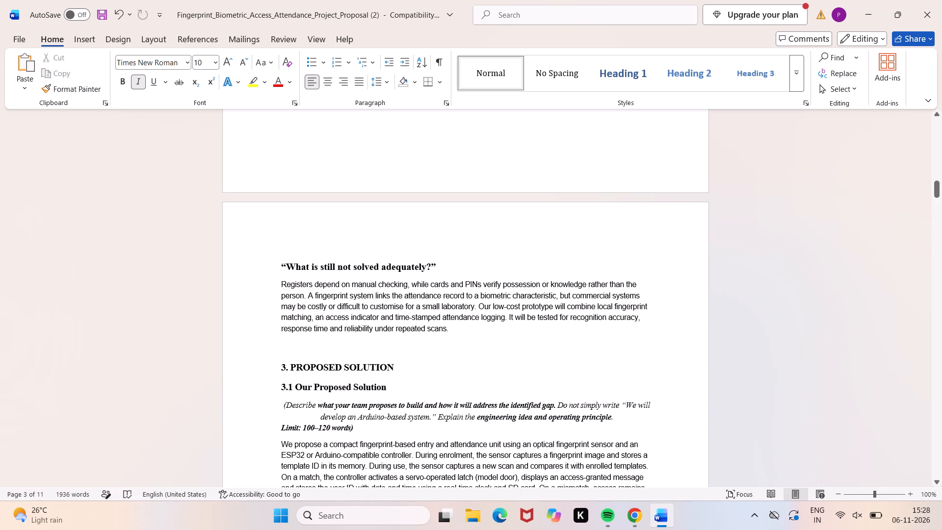
Format the answer paragraph under "What is still not solved adequately?" as Times New Roman, size 11.
left_click_drag(280, 283, 449, 327)
left_click(517, 287)
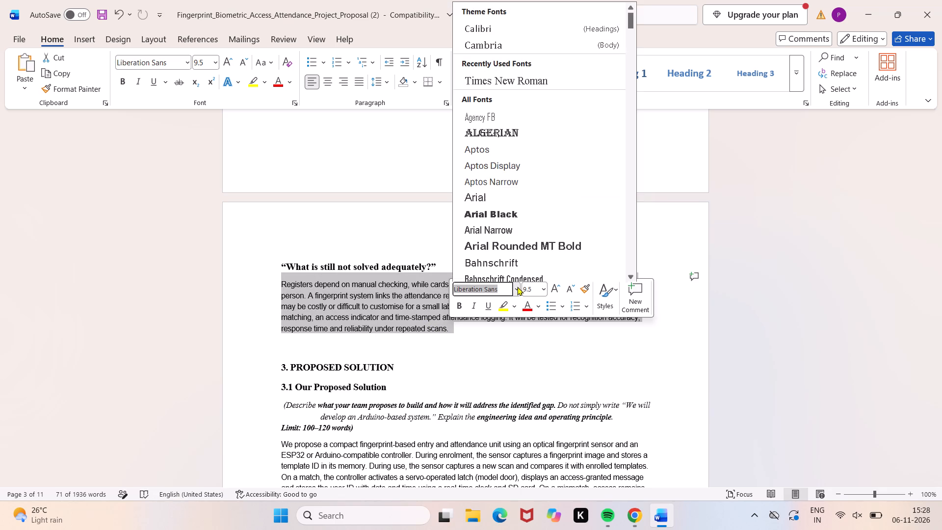
left_click(521, 79)
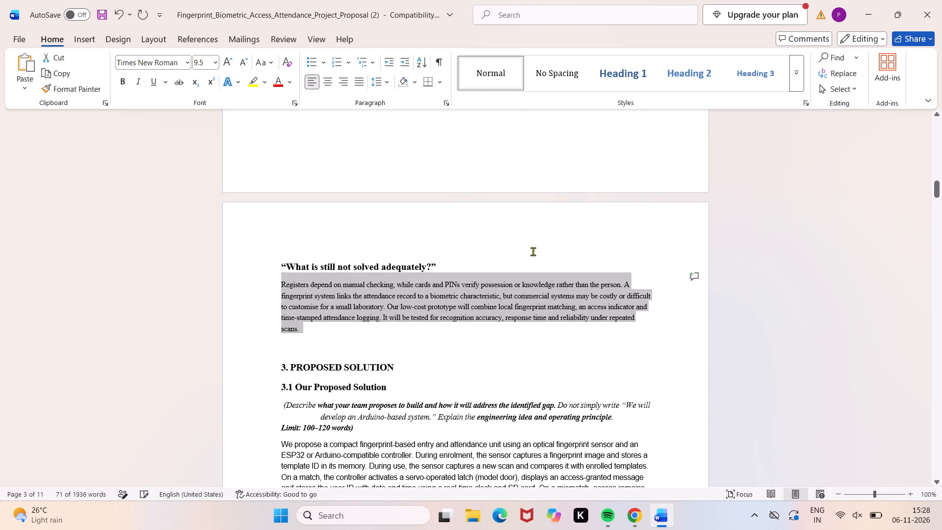
left_click(390, 223)
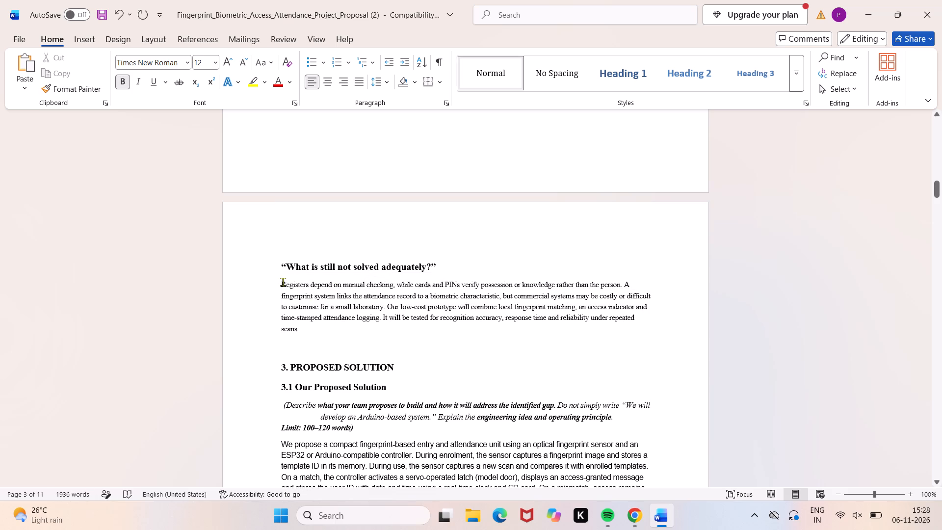
left_click_drag(281, 282, 318, 325)
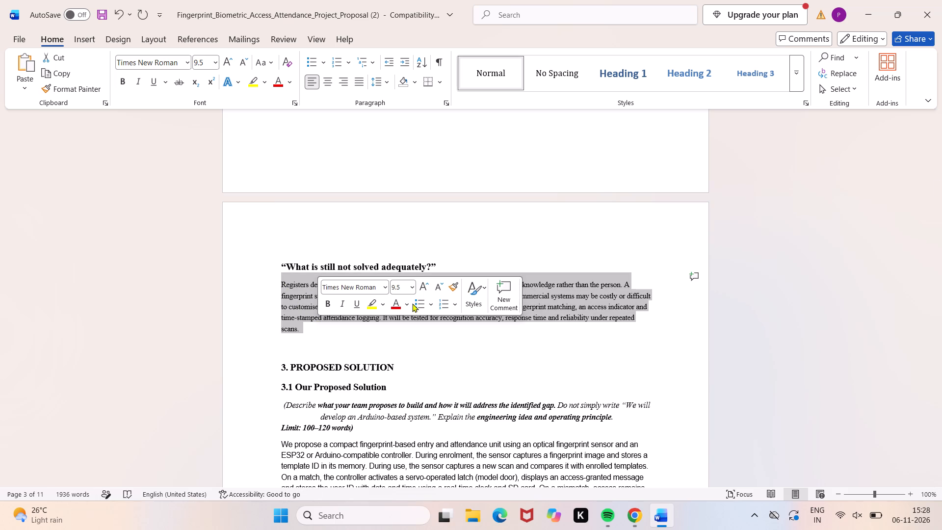
left_click(416, 290)
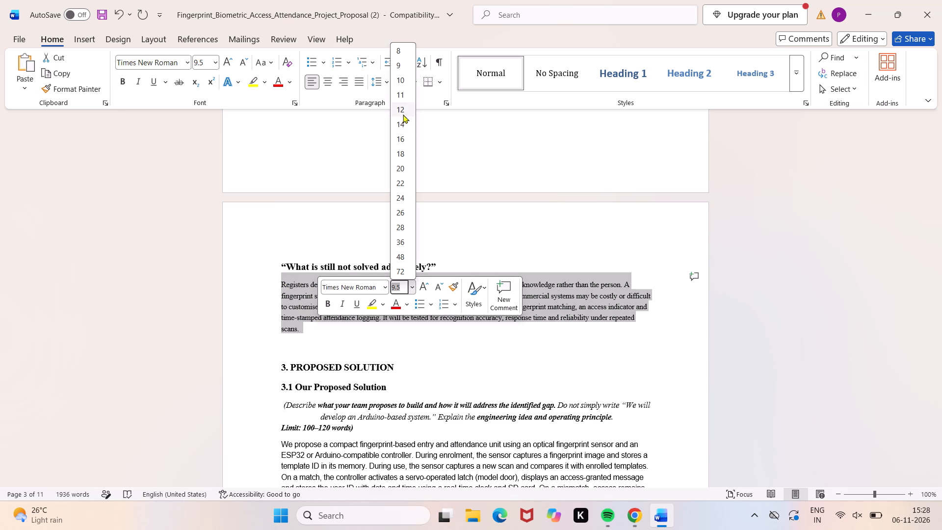
left_click(407, 91)
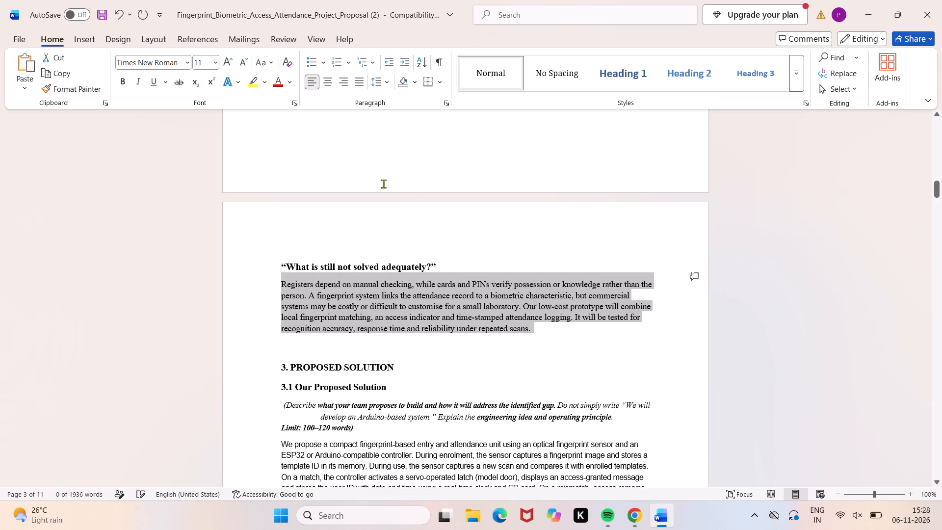
Delete the bracketed writing instruction and its word limit line in section 3.1 Our Proposed Solution.
scroll(383, 184, "down", 3)
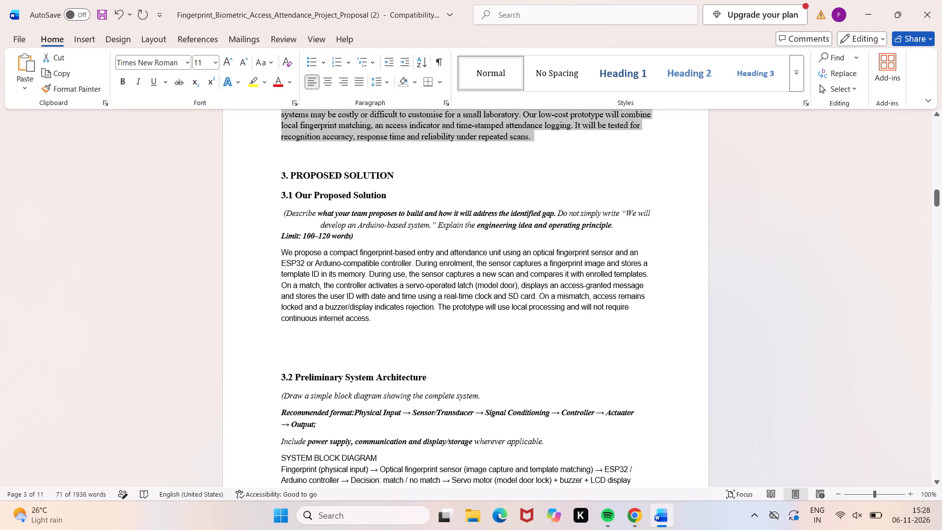
left_click_drag(286, 211, 351, 234)
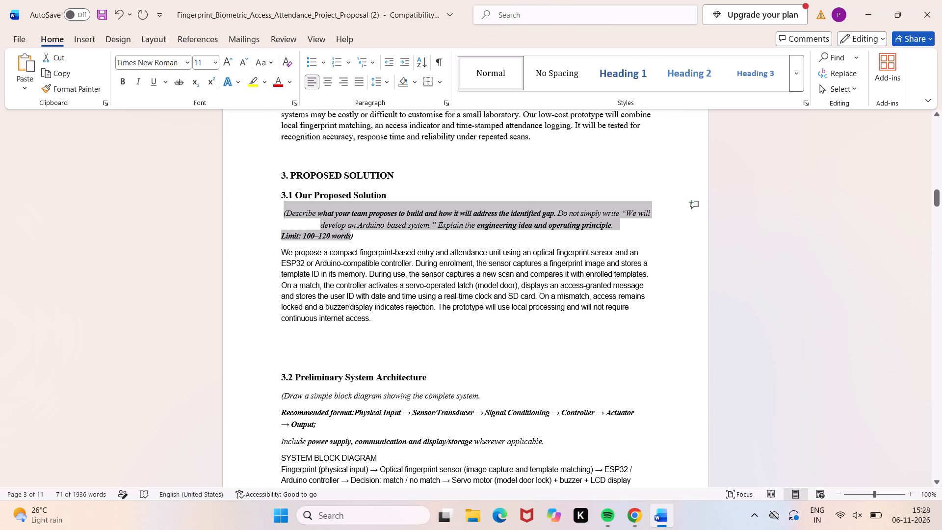
left_click_drag(351, 234, 356, 233)
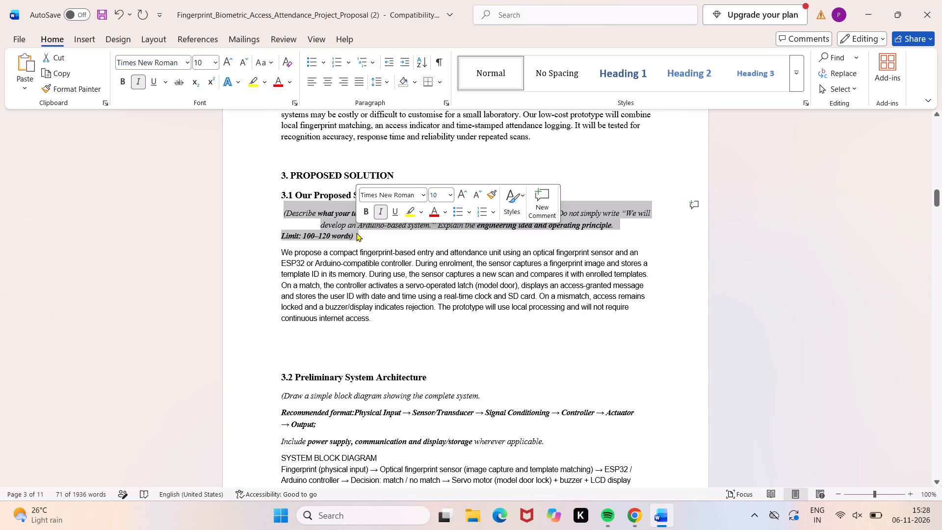
key("BackSpace")
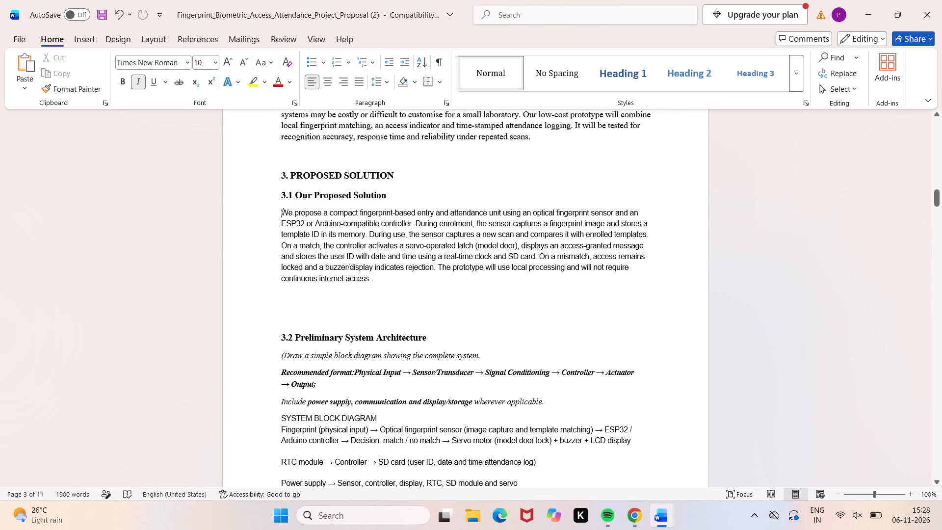
Format the section 3.1 Our Proposed Solution answer paragraph as Times New Roman, size 11.
left_click_drag(283, 212, 387, 275)
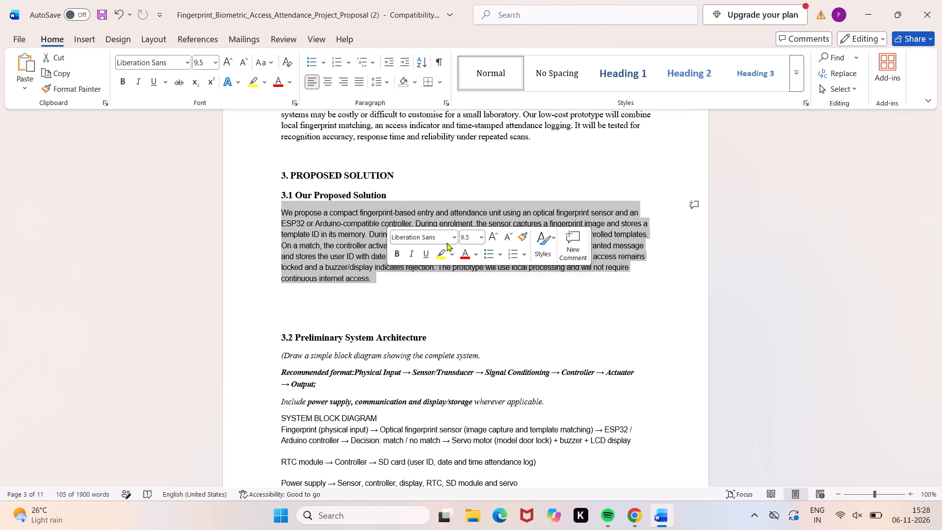
left_click(452, 240)
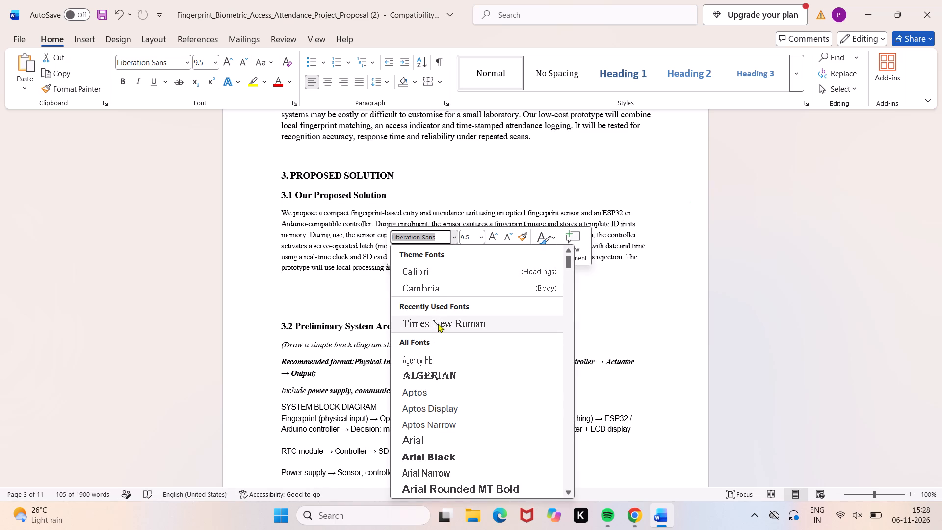
left_click_drag(438, 323, 471, 329)
left_click(471, 329)
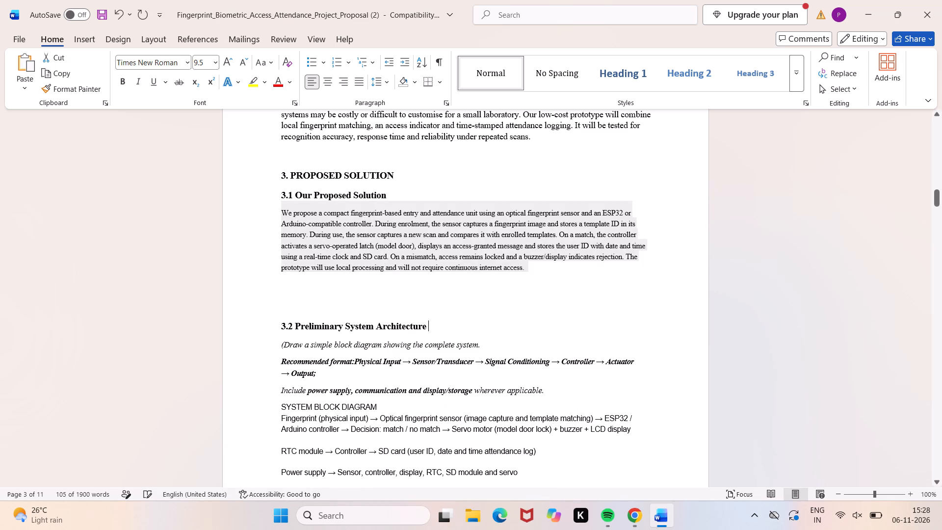
left_click_drag(279, 213, 419, 267)
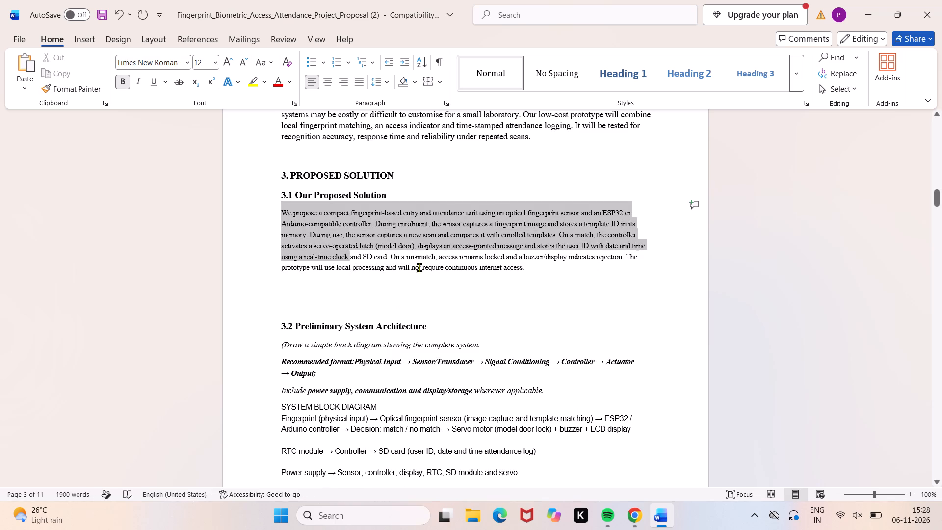
left_click_drag(419, 267, 526, 267)
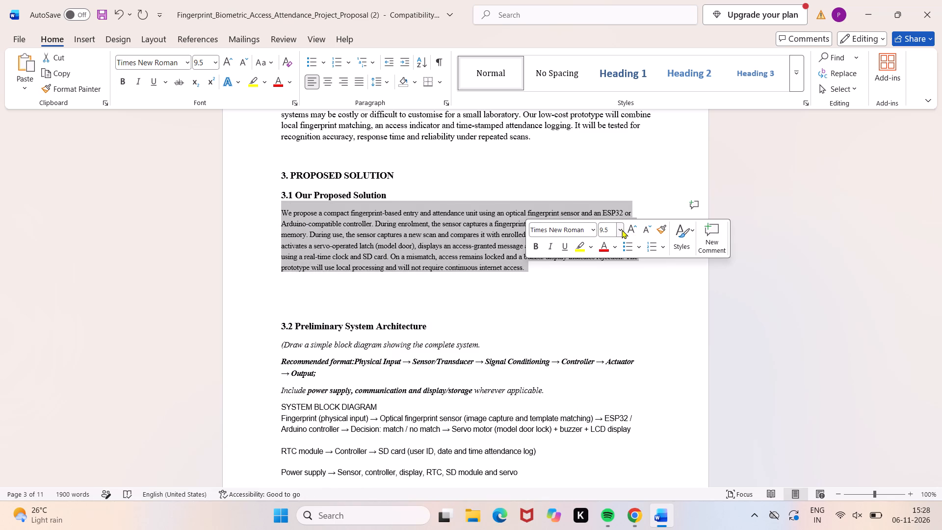
left_click(621, 230)
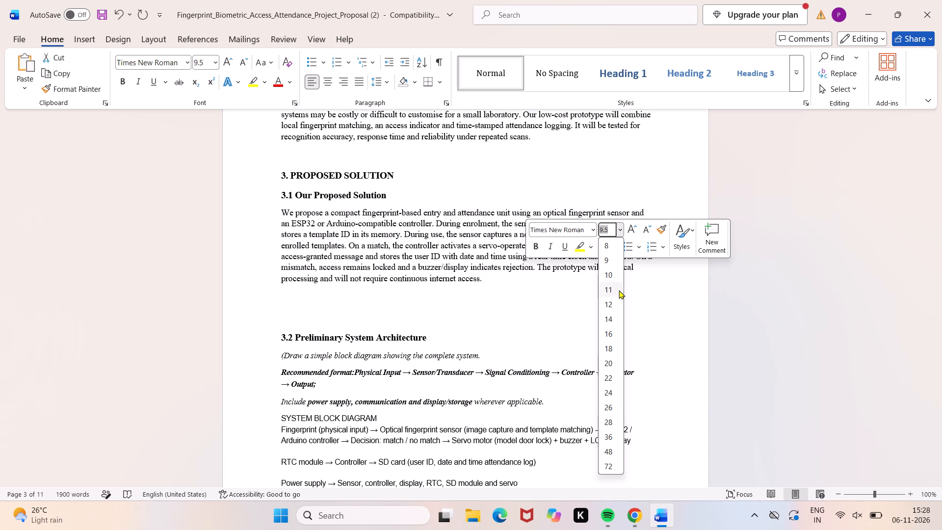
left_click(619, 290)
Delete the instruction line about drawing a simple block diagram in section 3.2 Preliminary System Architecture.
scroll(619, 290, "down", 2)
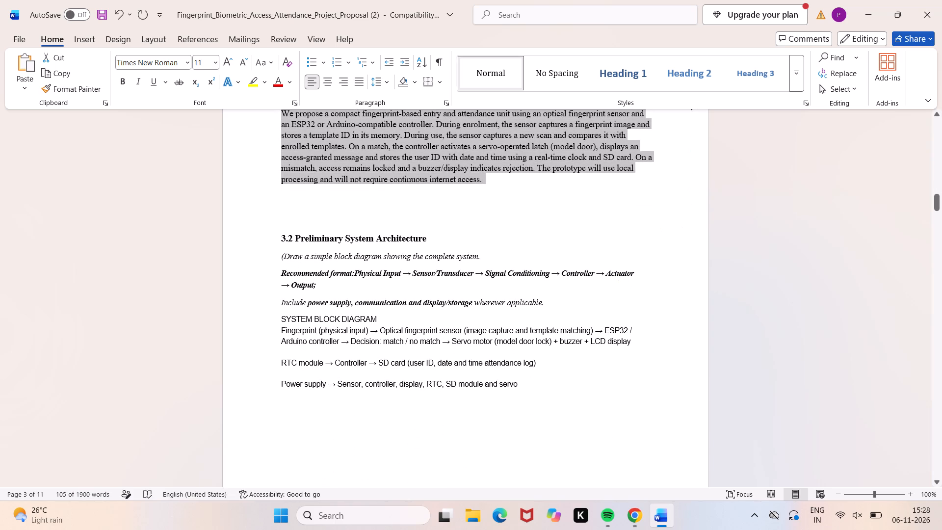
left_click_drag(282, 260, 378, 253)
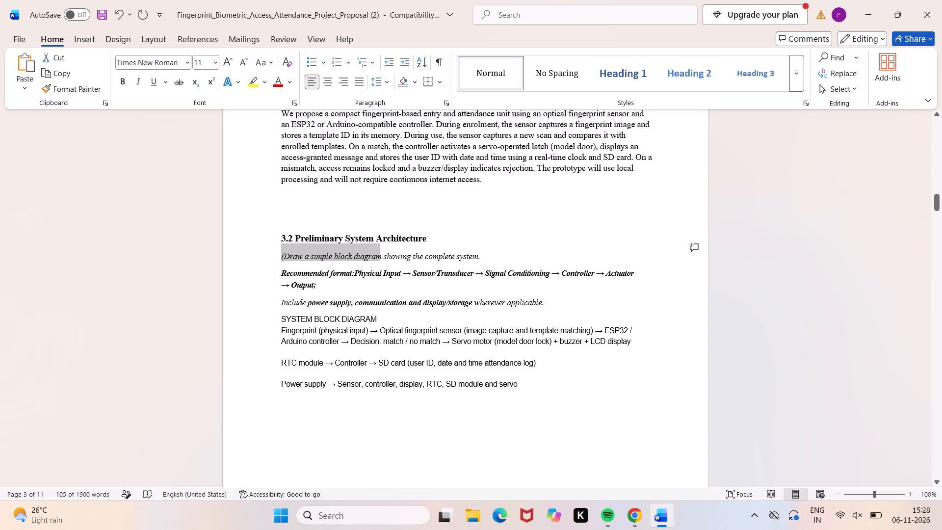
left_click_drag(378, 253, 500, 247)
key("BackSpace")
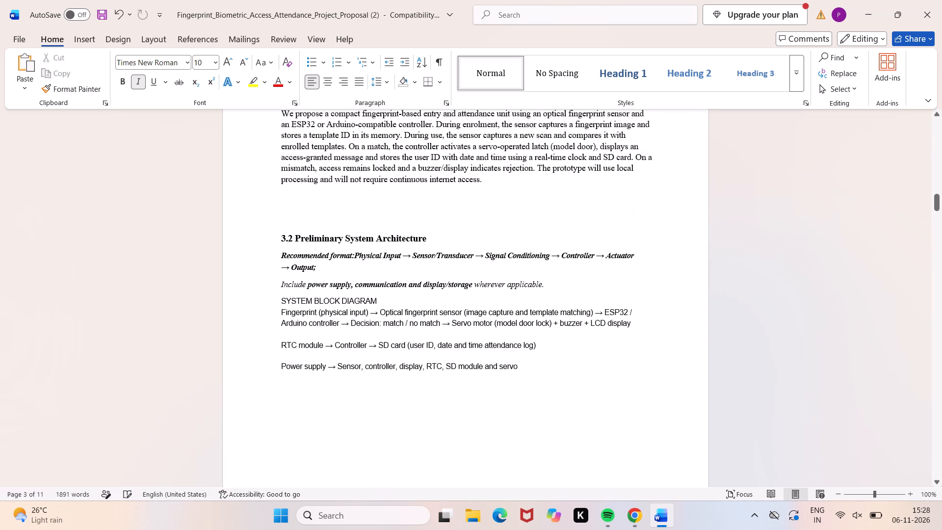
Set the text under the 3.2 heading, from the recommended format line to the power supply line, in Times New Roman.
left_click_drag(282, 254, 479, 377)
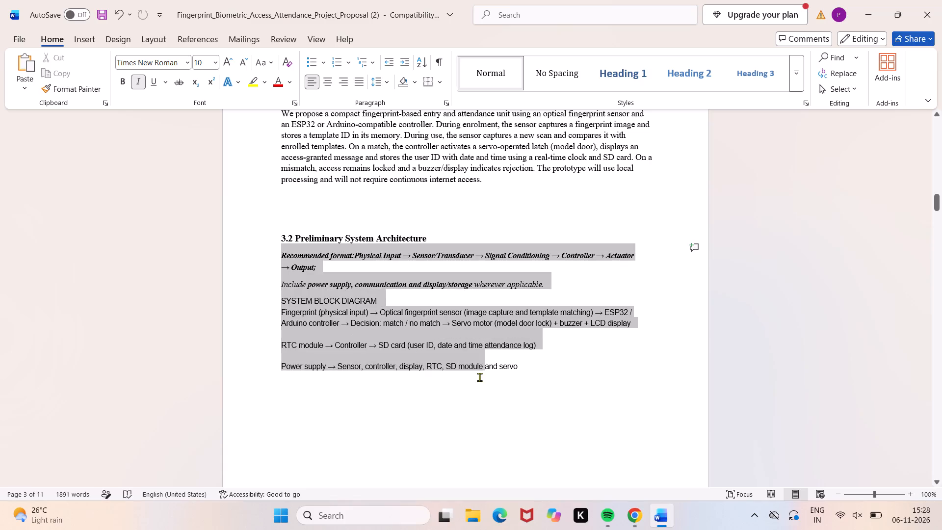
left_click_drag(479, 377, 522, 373)
left_click(592, 338)
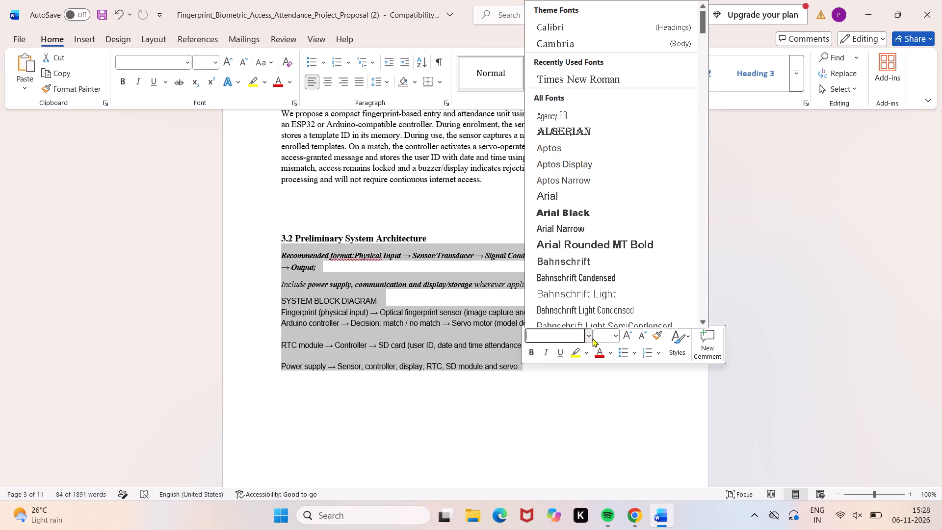
left_click(587, 85)
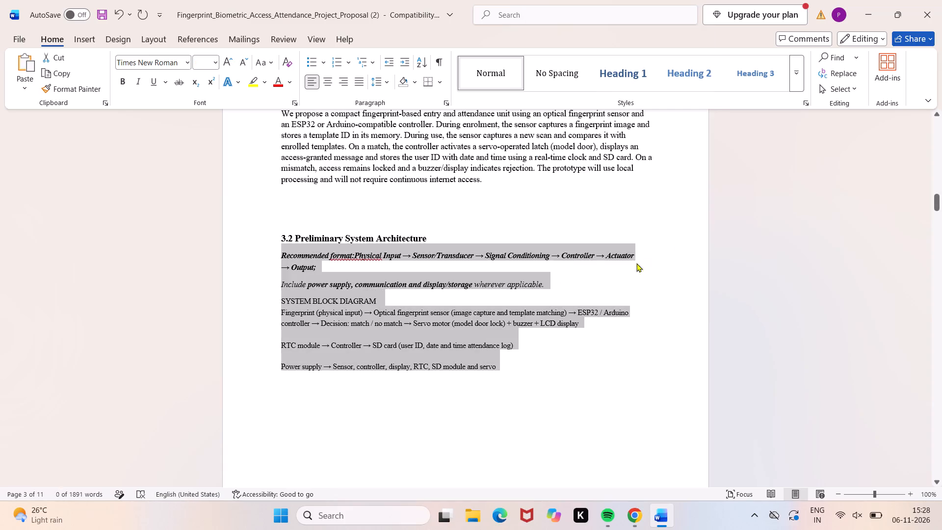
left_click(692, 244)
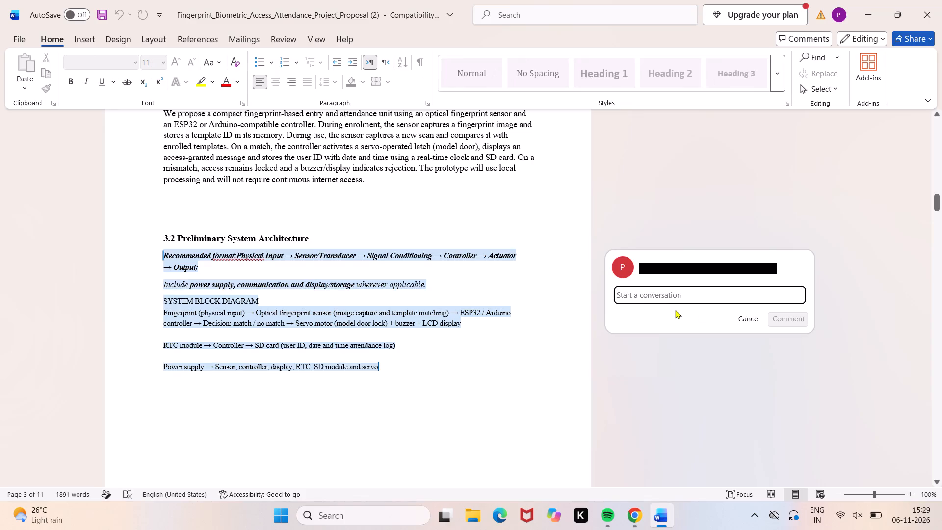
left_click(737, 318)
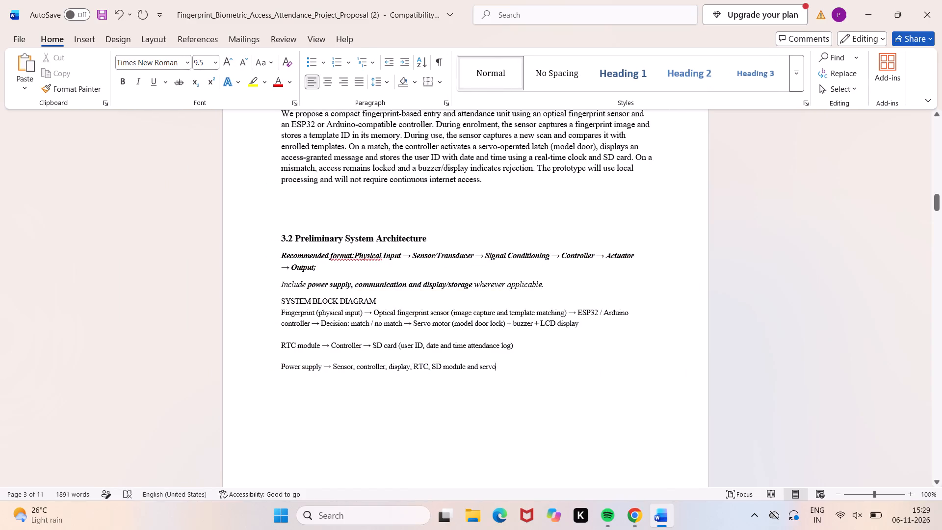
Set the text under the 3.2 Preliminary System Architecture heading, from the recommended format line to the power supply line, to size 11.
left_click_drag(280, 255, 337, 295)
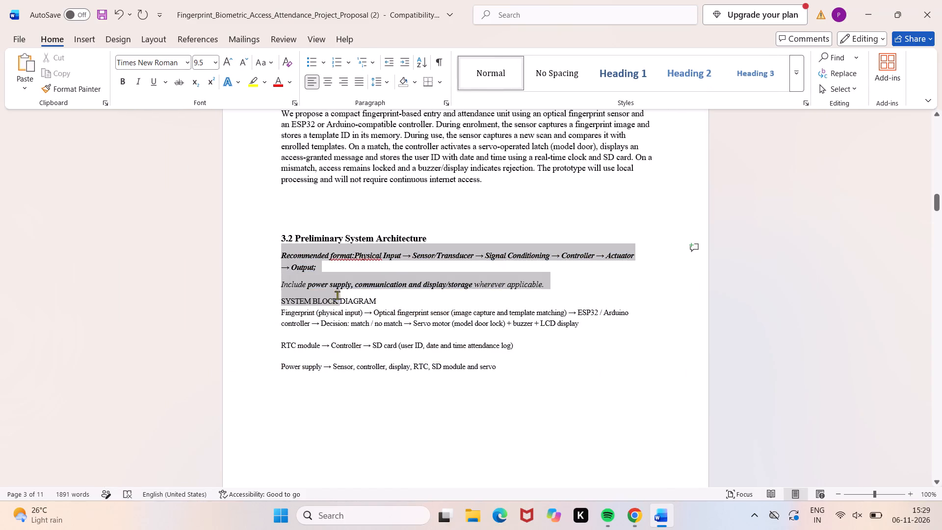
left_click_drag(337, 295, 474, 354)
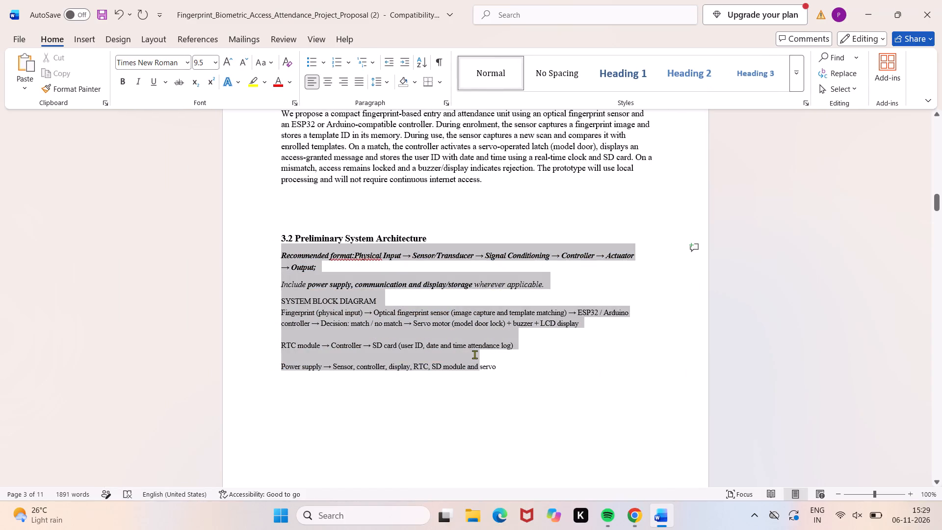
left_click_drag(474, 354, 485, 354)
left_click_drag(485, 354, 512, 353)
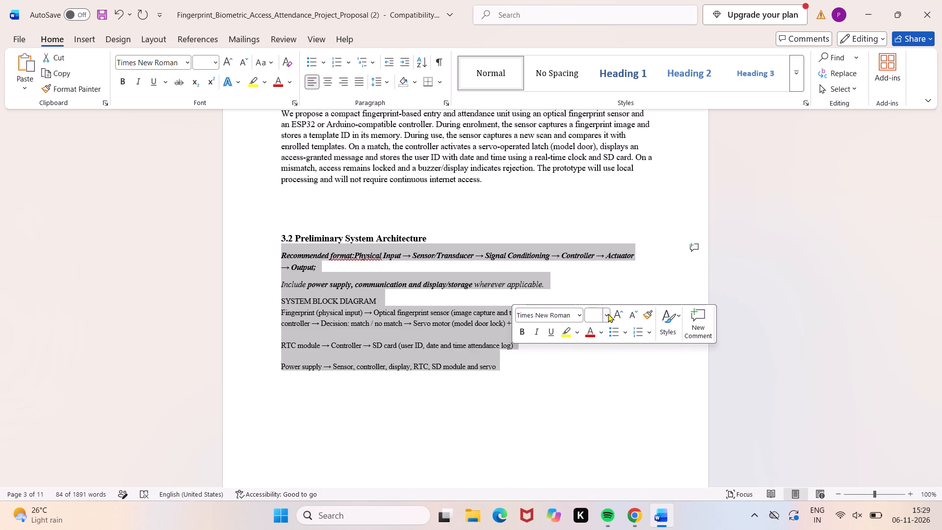
left_click(608, 314)
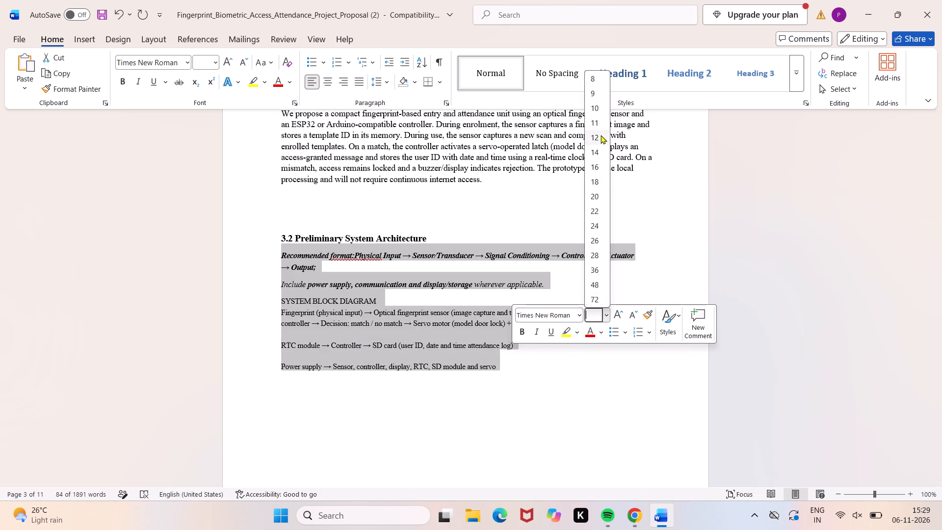
left_click(602, 130)
left_click(565, 179)
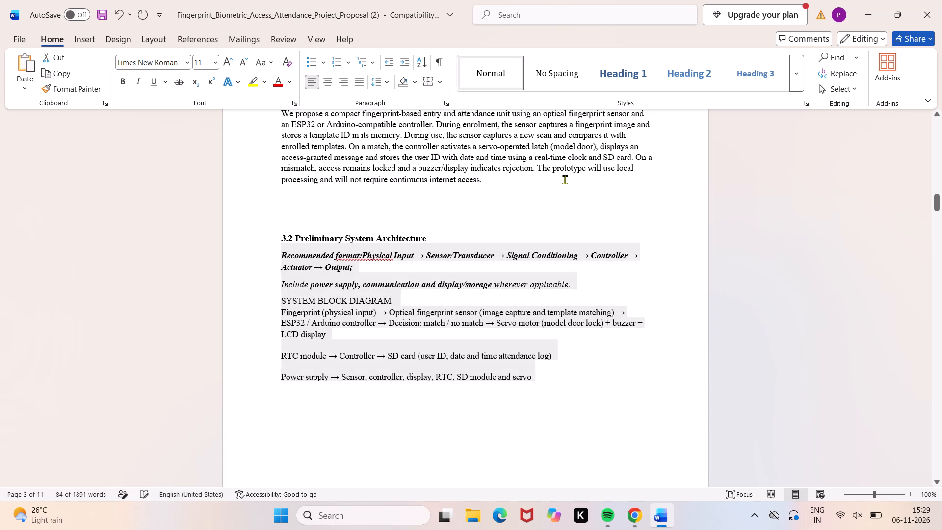
Delete the recommended format line and the line about including power supply, communication and display/storage in section 3.2.
scroll(565, 179, "down", 2)
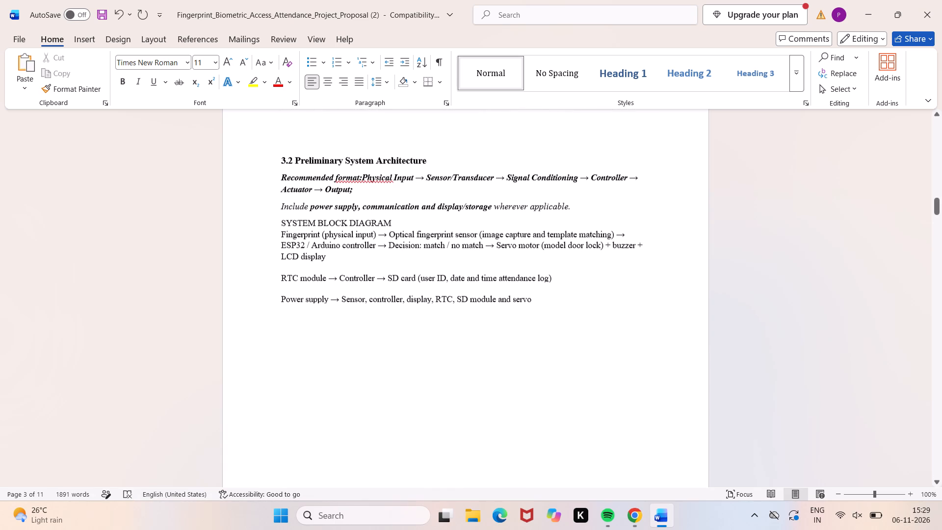
scroll(565, 179, "down", 1)
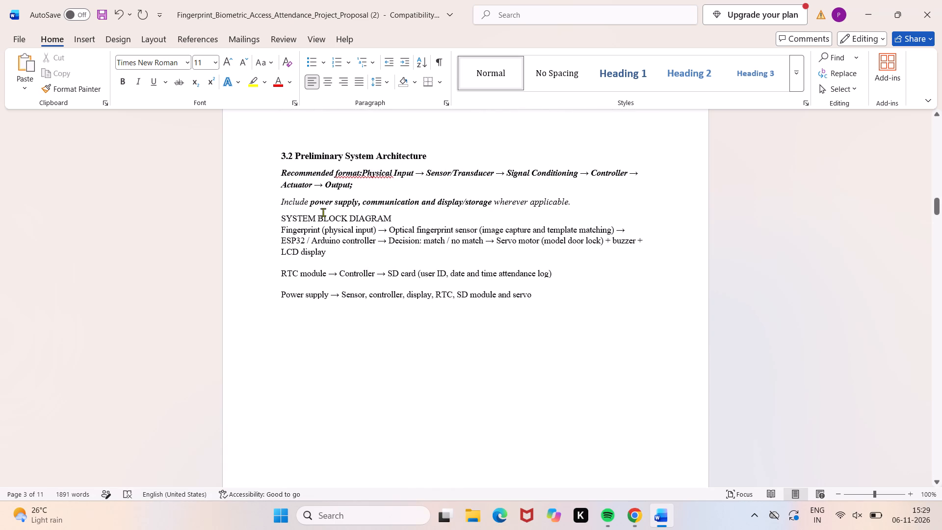
left_click_drag(281, 202, 497, 199)
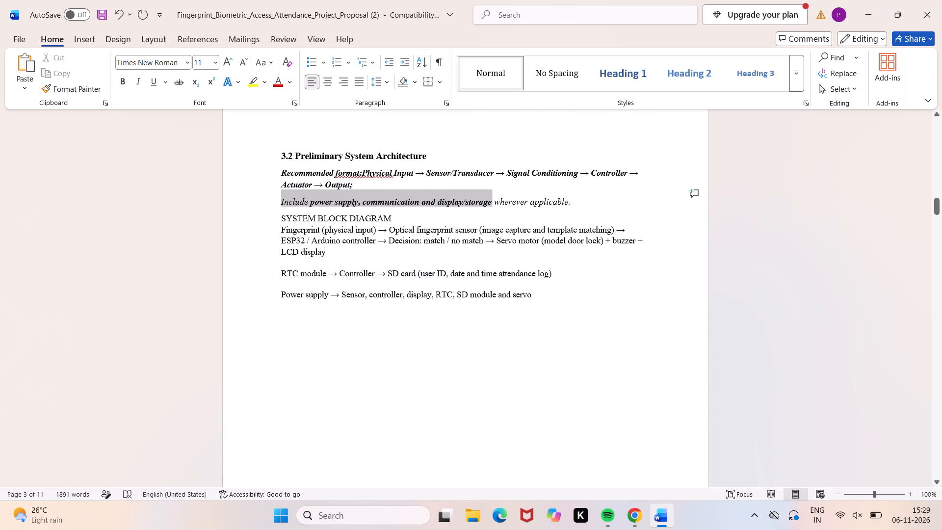
left_click_drag(497, 199, 555, 206)
key("BackSpace")
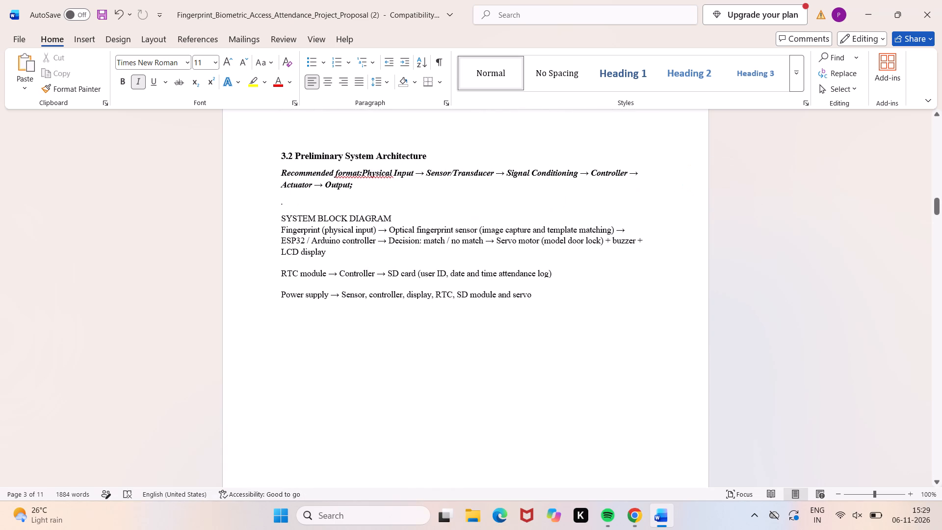
left_click_drag(283, 168, 359, 186)
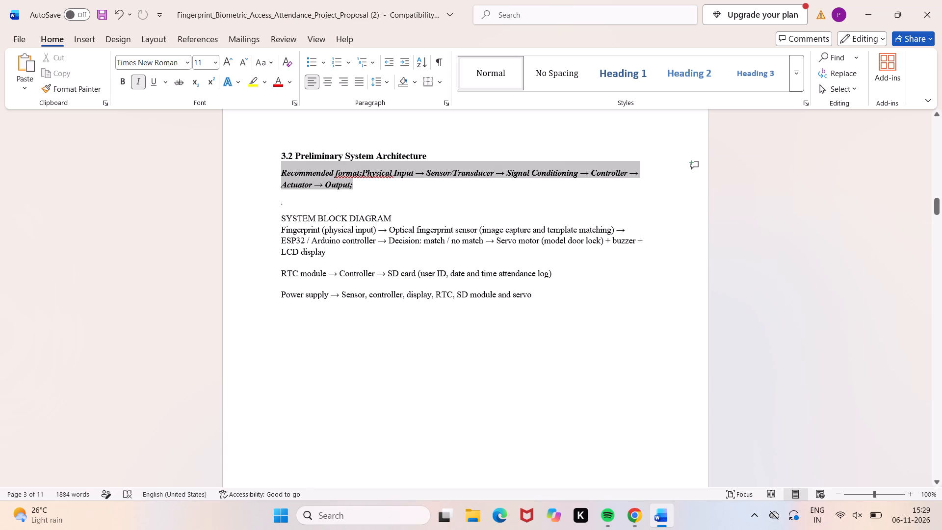
left_click_drag(359, 186, 361, 186)
key("BackSpace")
key("BackSpace")
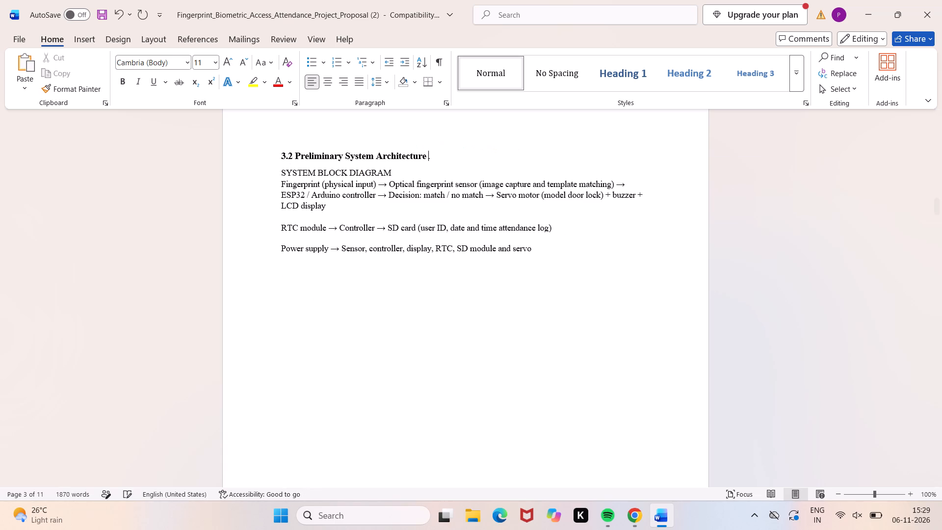
left_click(500, 163)
Delete the bracketed instruction about identifying 2–3 Applied Physics concepts under the 4.1 Applied Physics Concepts heading.
scroll(500, 163, "down", 5)
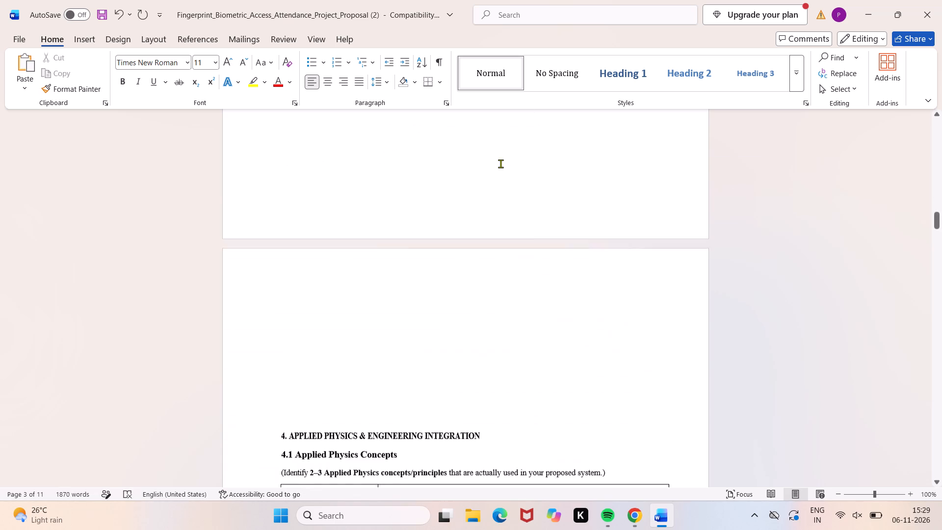
scroll(500, 163, "down", 1)
scroll(360, 275, "down", 1)
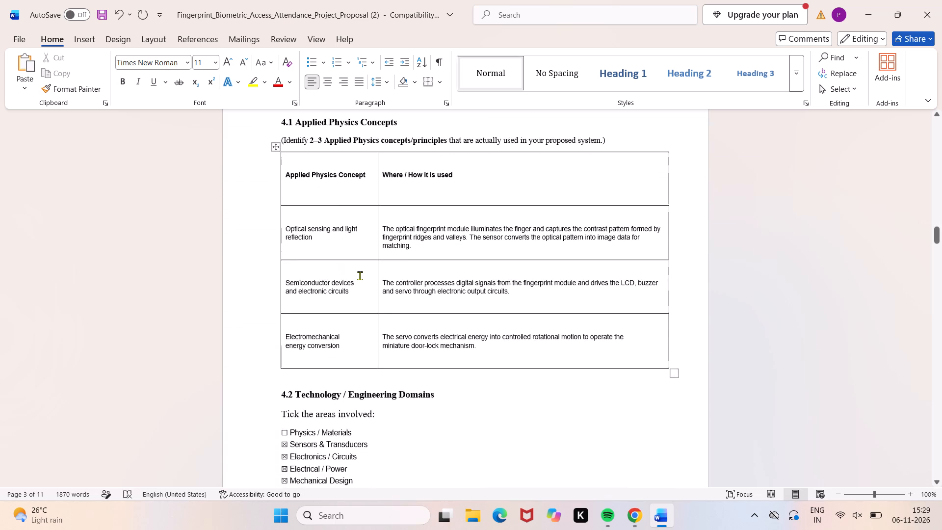
scroll(360, 275, "down", 1)
scroll(360, 275, "up", 1)
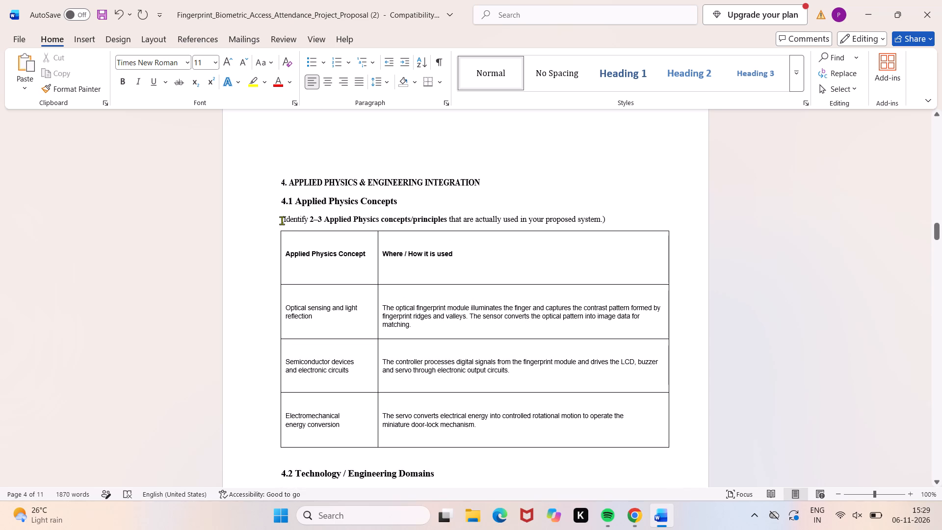
left_click_drag(283, 215, 386, 219)
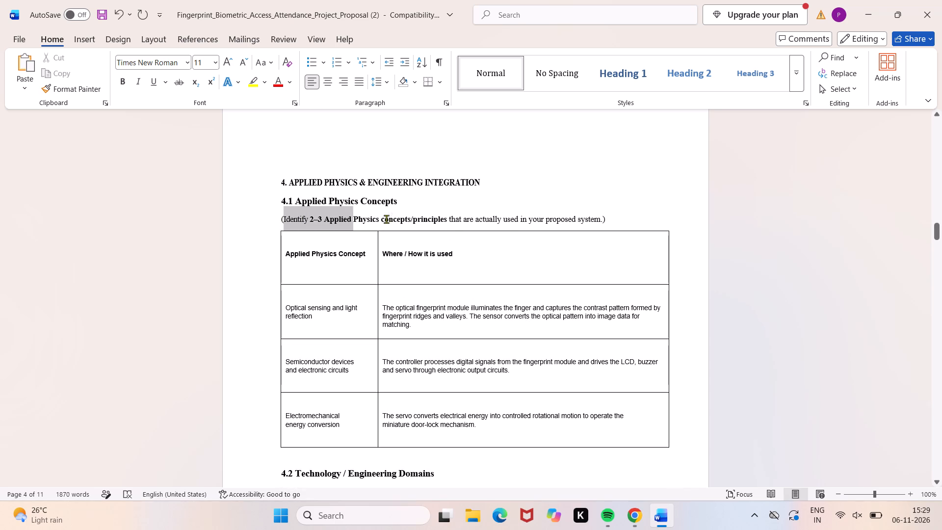
left_click_drag(386, 219, 612, 223)
key("BackSpace")
key("BackSpace")
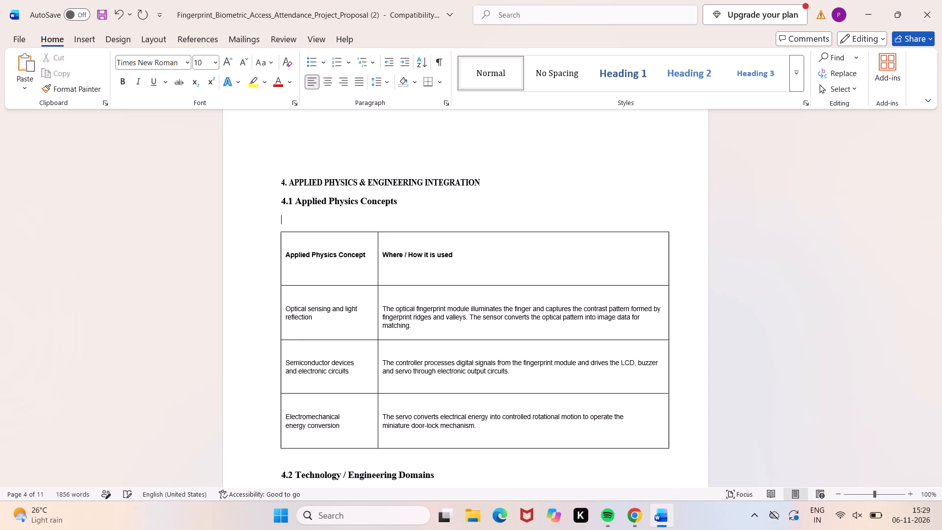
Set all text in the section 4.1 Applied Physics Concepts table in Times New Roman.
left_click(278, 226)
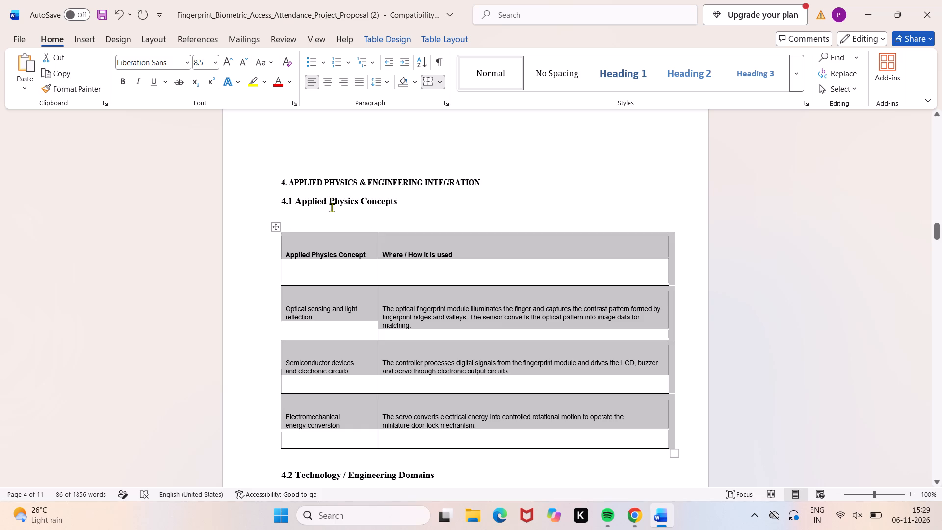
left_click(266, 237)
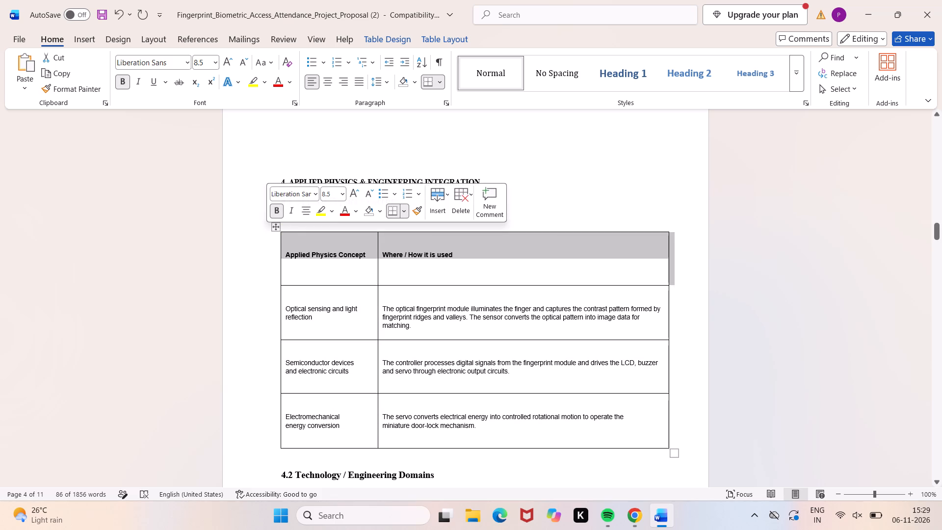
left_click(279, 234)
left_click(156, 211)
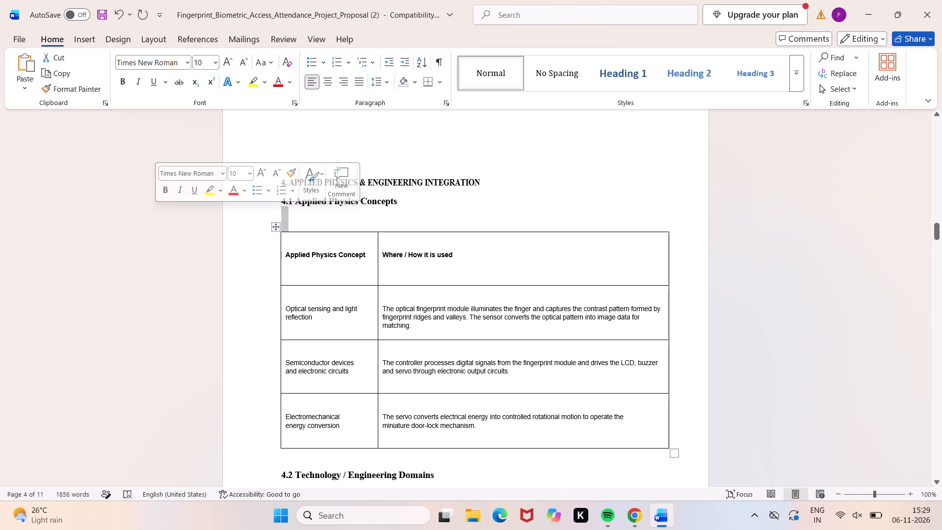
left_click(479, 198)
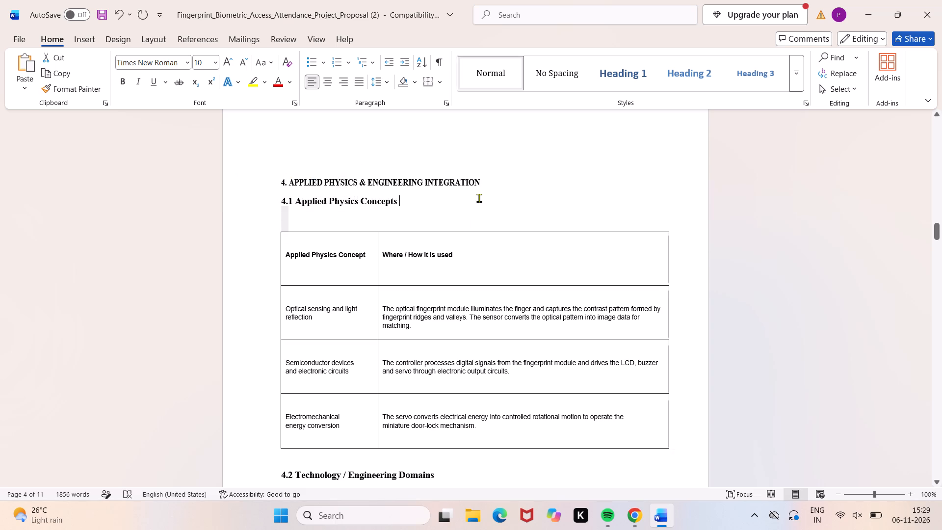
left_click(280, 238)
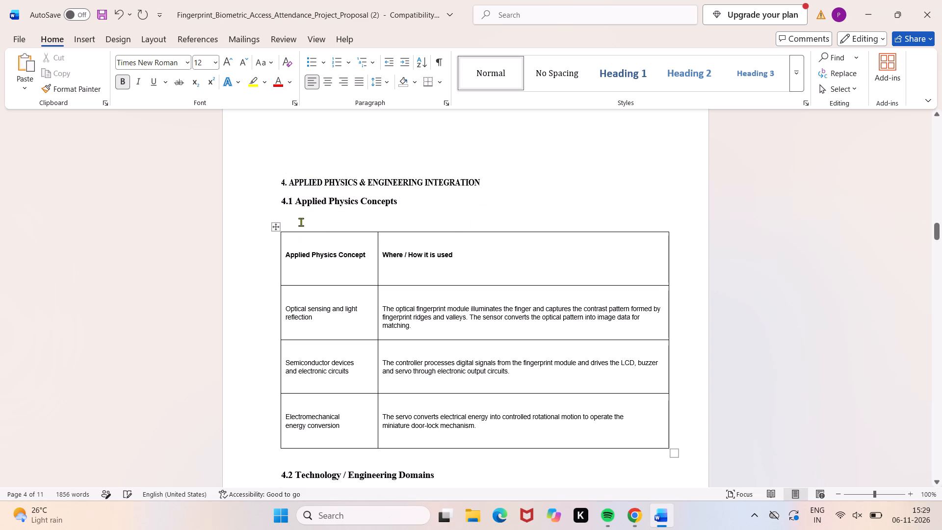
left_click_drag(284, 240, 522, 422)
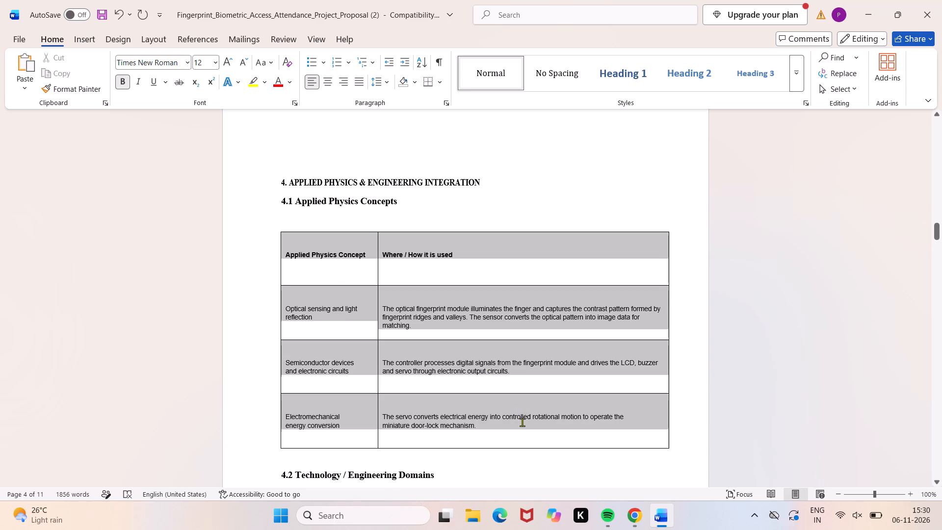
left_click_drag(522, 422, 530, 429)
left_click(579, 388)
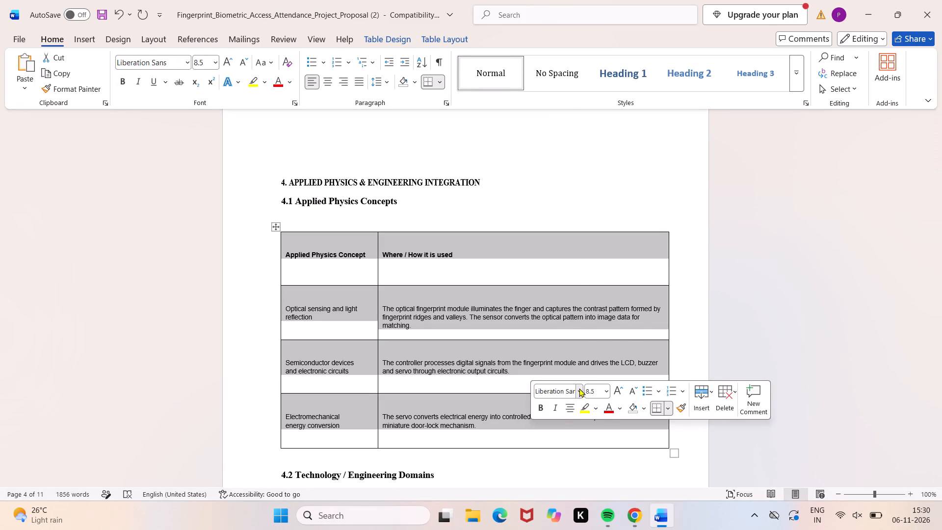
left_click(615, 93)
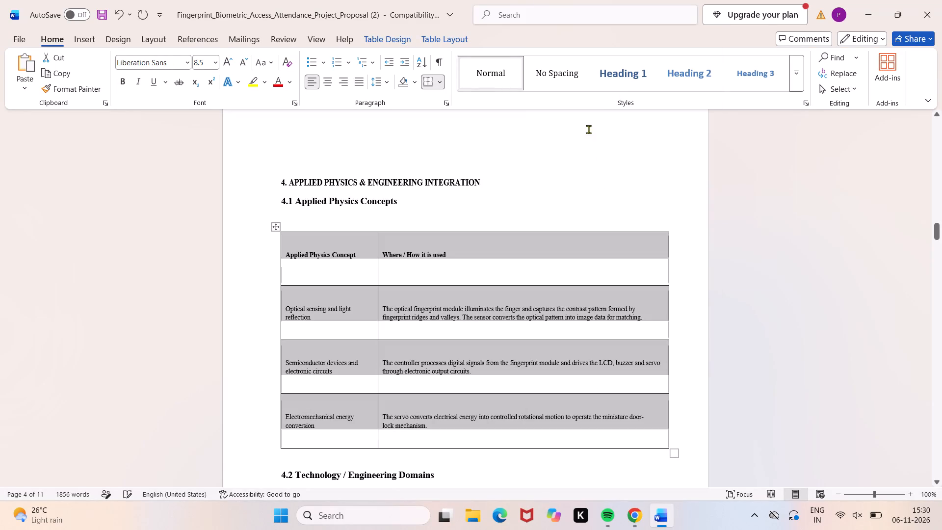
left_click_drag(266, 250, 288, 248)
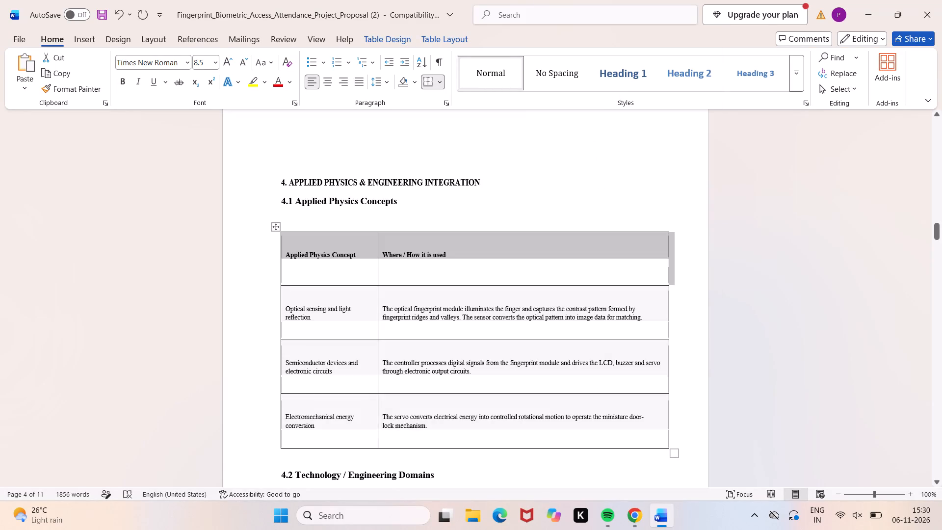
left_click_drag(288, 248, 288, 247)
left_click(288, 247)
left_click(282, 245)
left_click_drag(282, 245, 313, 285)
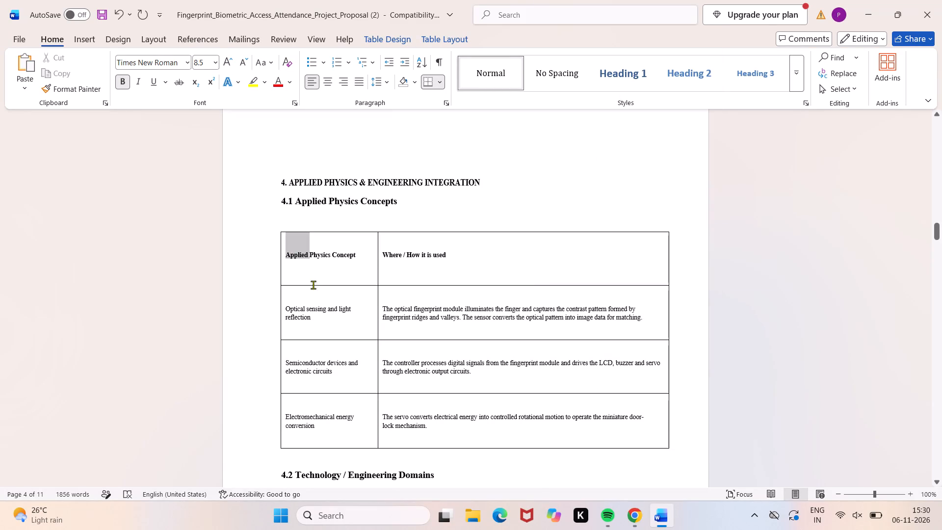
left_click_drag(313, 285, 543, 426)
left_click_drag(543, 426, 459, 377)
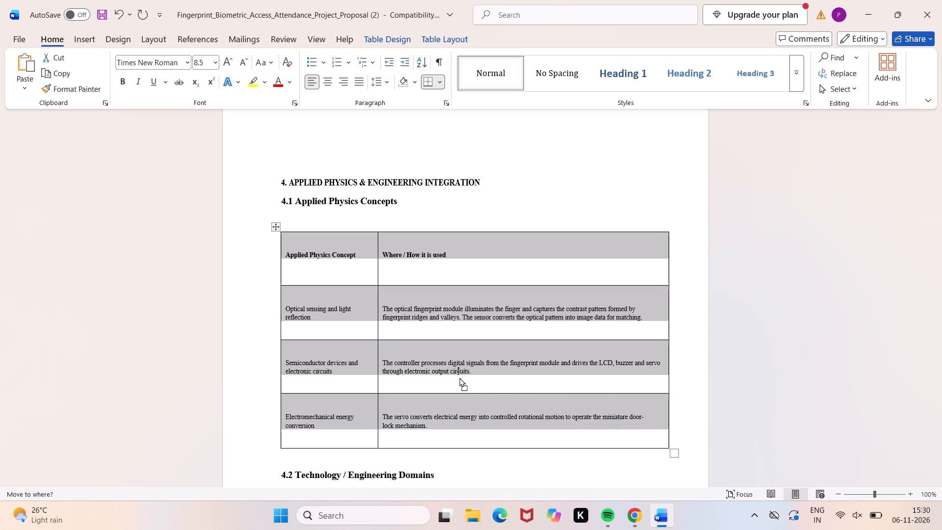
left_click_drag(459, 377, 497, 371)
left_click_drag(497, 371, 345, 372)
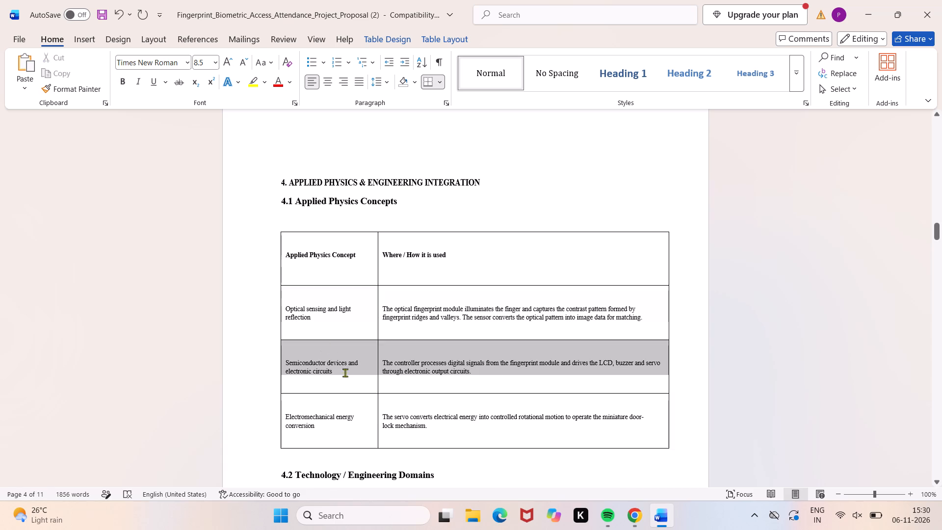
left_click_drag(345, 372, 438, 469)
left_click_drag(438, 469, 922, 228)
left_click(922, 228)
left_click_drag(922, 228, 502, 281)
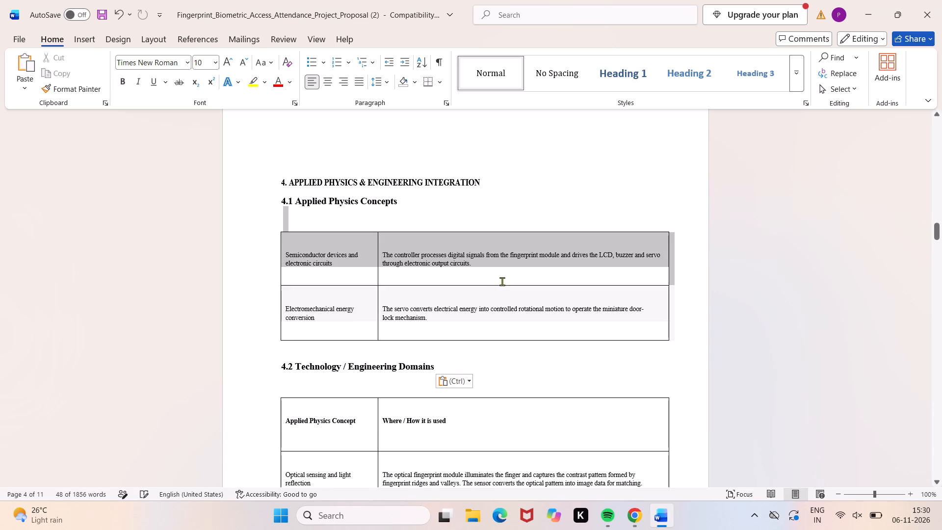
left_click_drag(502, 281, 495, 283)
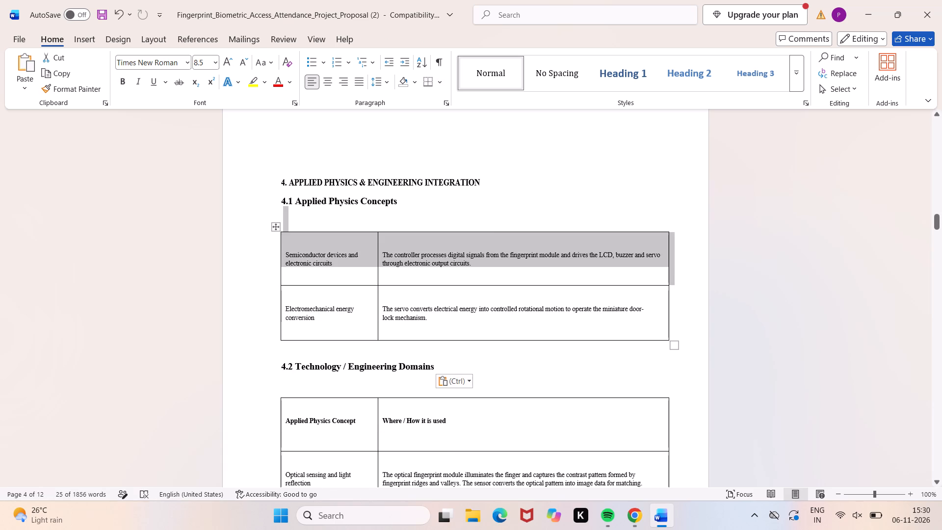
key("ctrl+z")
Set all text in the section 4.1 Applied Physics Concepts table to size 11.
left_click(495, 283)
left_click_drag(495, 283, 294, 259)
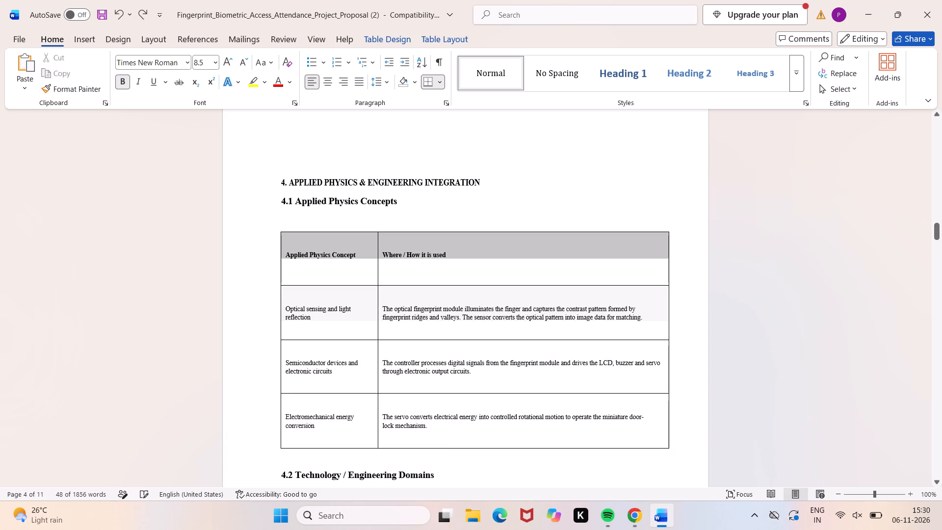
left_click_drag(294, 259, 292, 245)
left_click_drag(292, 245, 261, 235)
left_click(261, 235)
left_click_drag(261, 235, 285, 232)
left_click(285, 232)
left_click_drag(285, 232, 285, 220)
left_click_drag(285, 220, 243, 197)
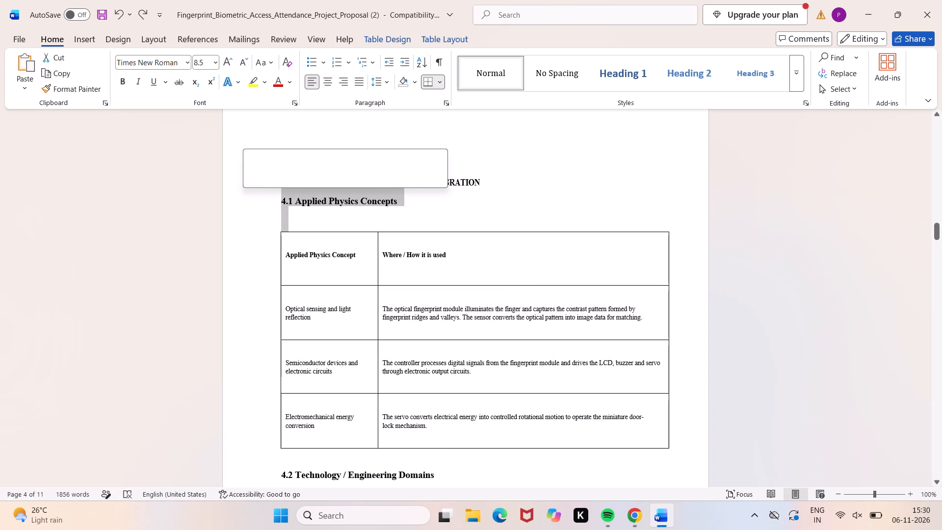
left_click(243, 197)
left_click_drag(243, 197, 278, 238)
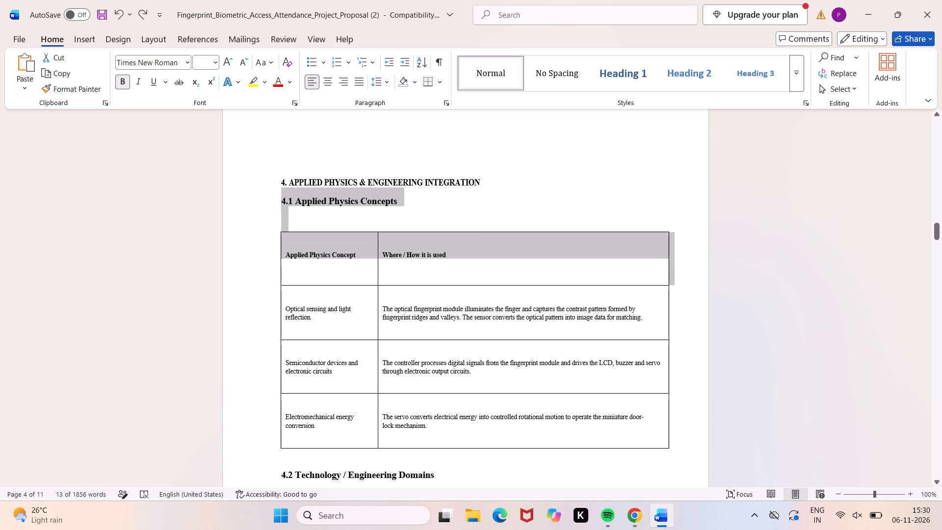
left_click(207, 220)
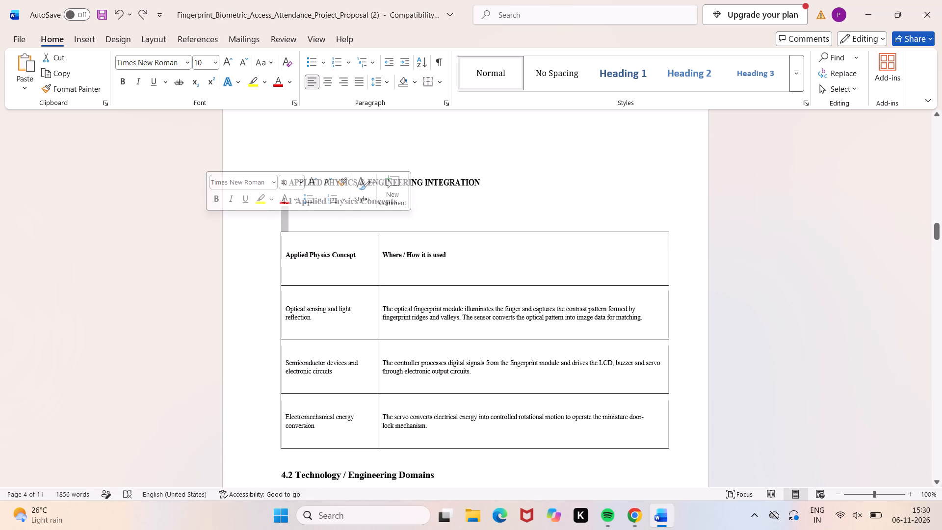
left_click_drag(283, 241, 473, 379)
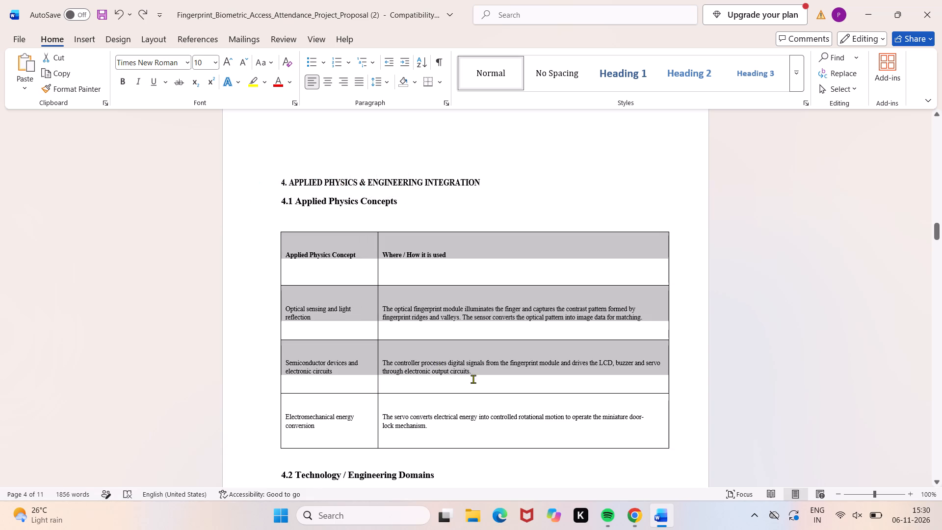
left_click_drag(473, 379, 450, 419)
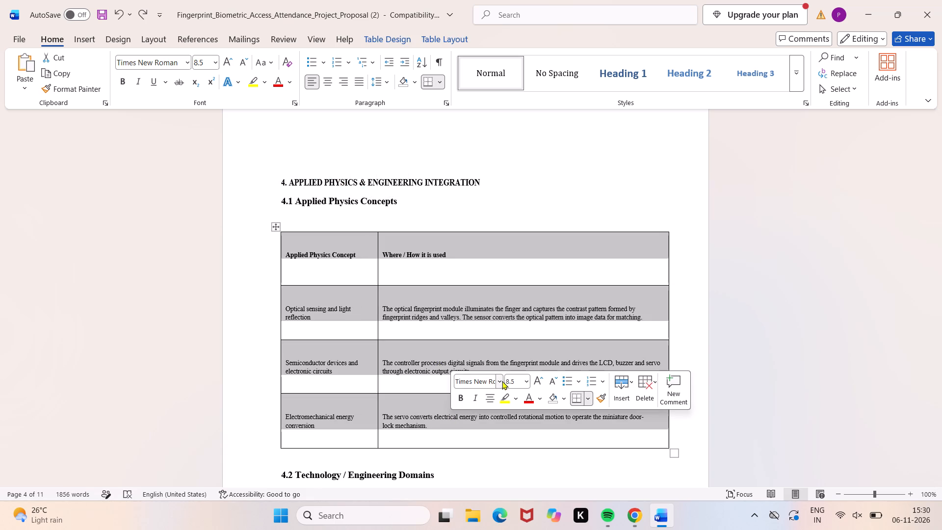
left_click(525, 383)
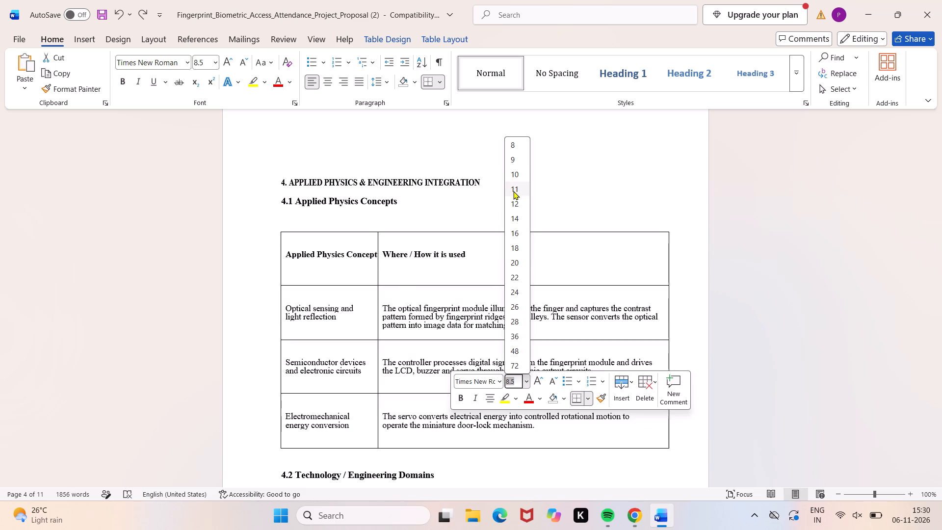
left_click(513, 191)
left_click(548, 189)
Set the text from "Tick the areas involved:" in section 4.2 through the bracketed example in section 6 Methodology in Times New Roman.
scroll(548, 189, "down", 1)
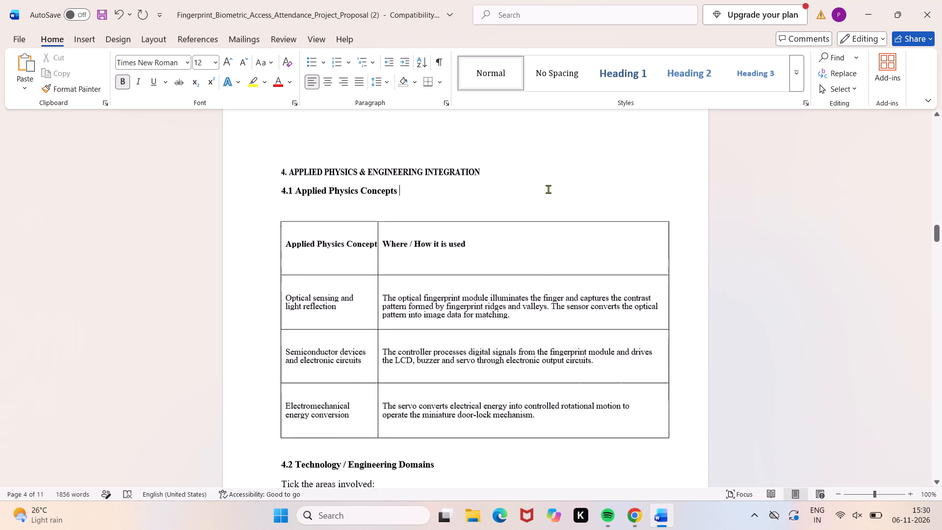
scroll(548, 189, "down", 2)
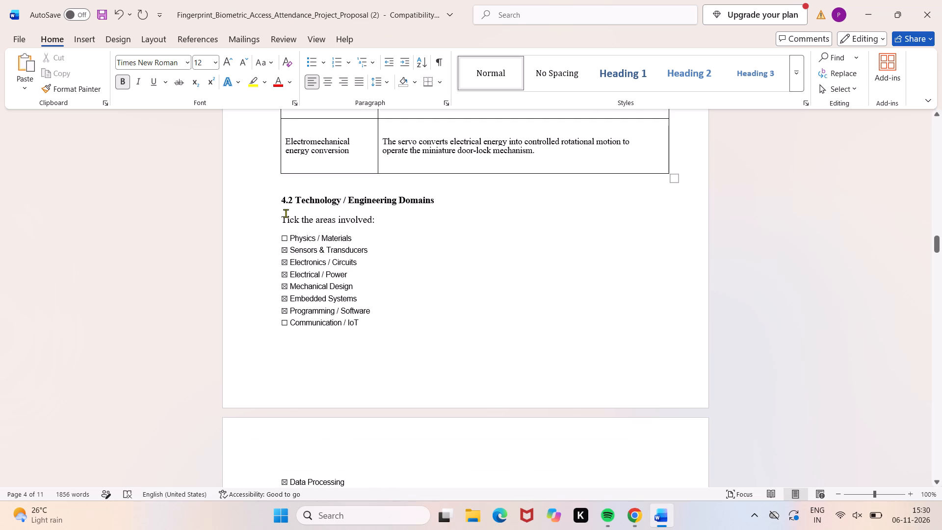
left_click_drag(286, 213, 370, 434)
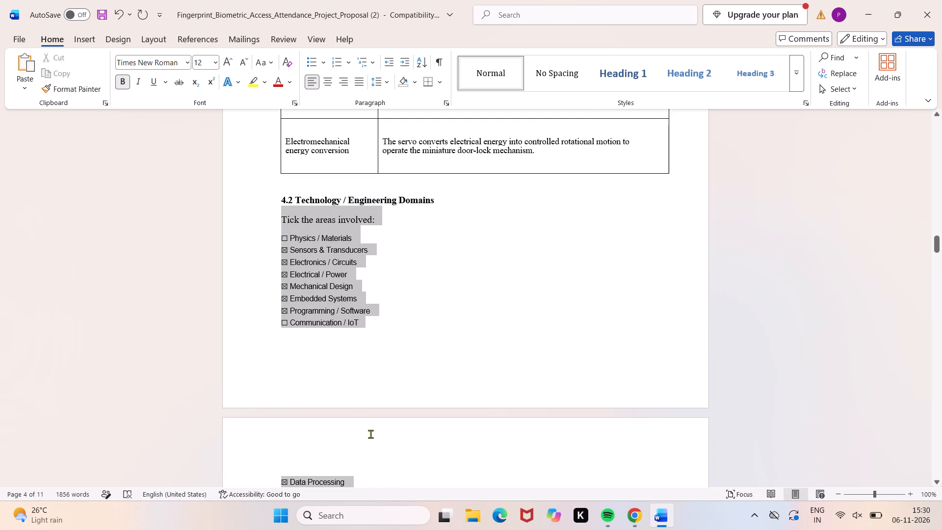
left_click_drag(370, 434, 403, 458)
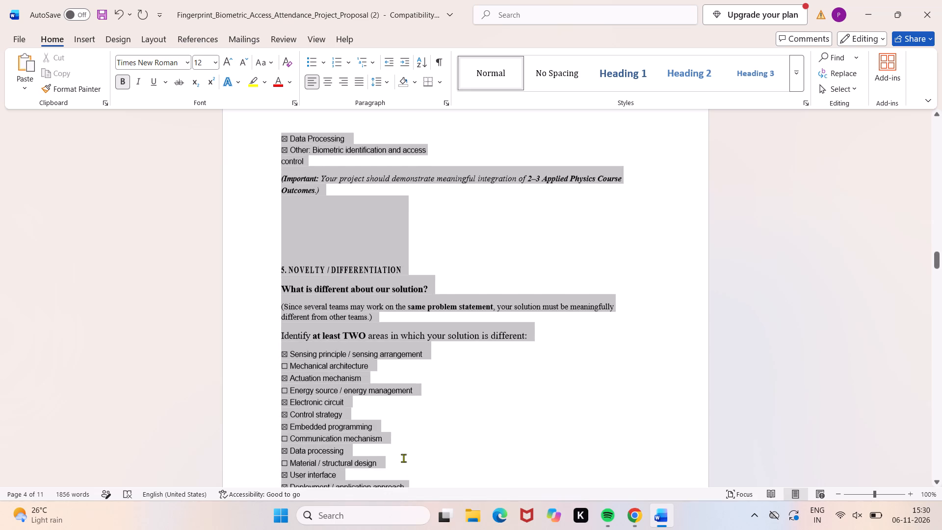
left_click_drag(403, 458, 438, 514)
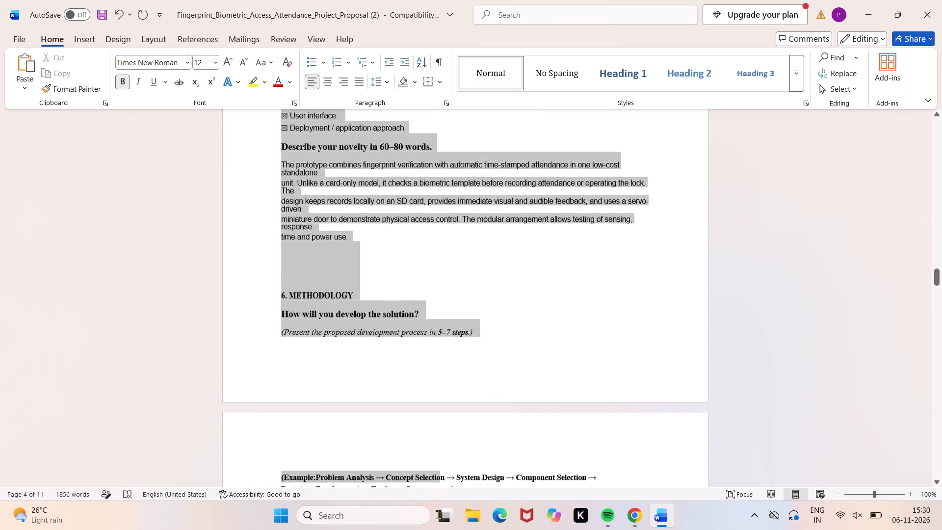
left_click_drag(438, 514, 400, 103)
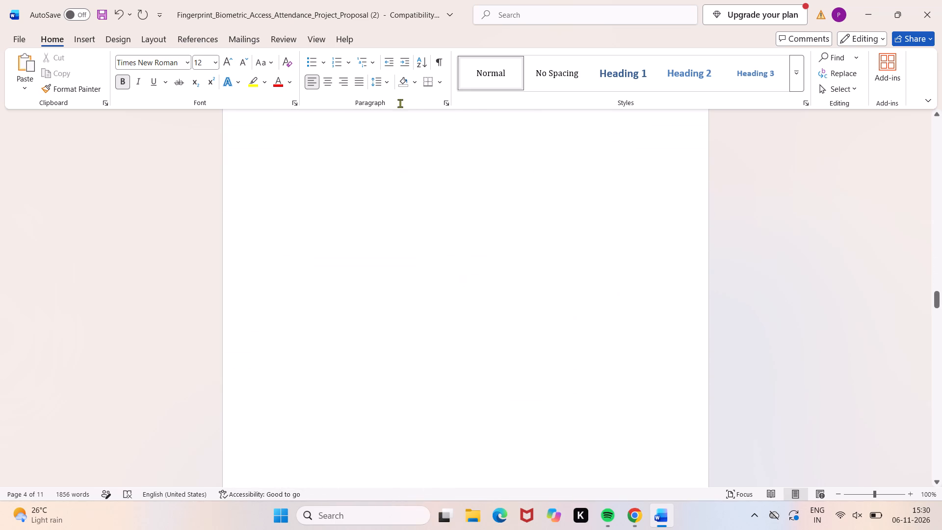
left_click_drag(400, 103, 495, 496)
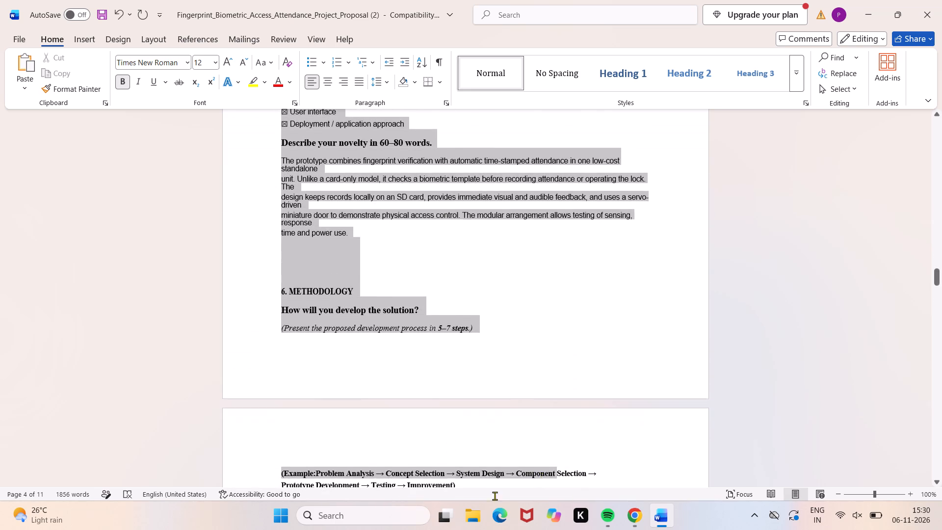
left_click_drag(495, 496, 487, 455)
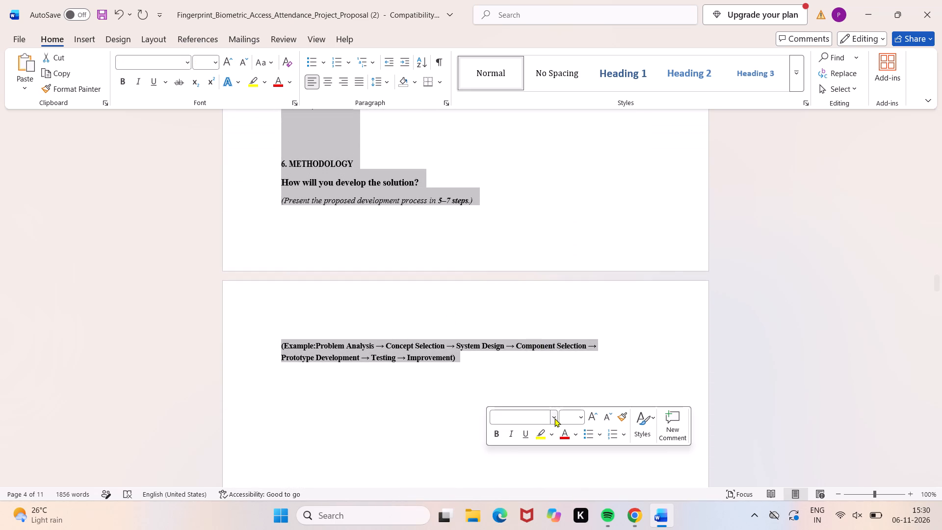
left_click(554, 418)
left_click(554, 118)
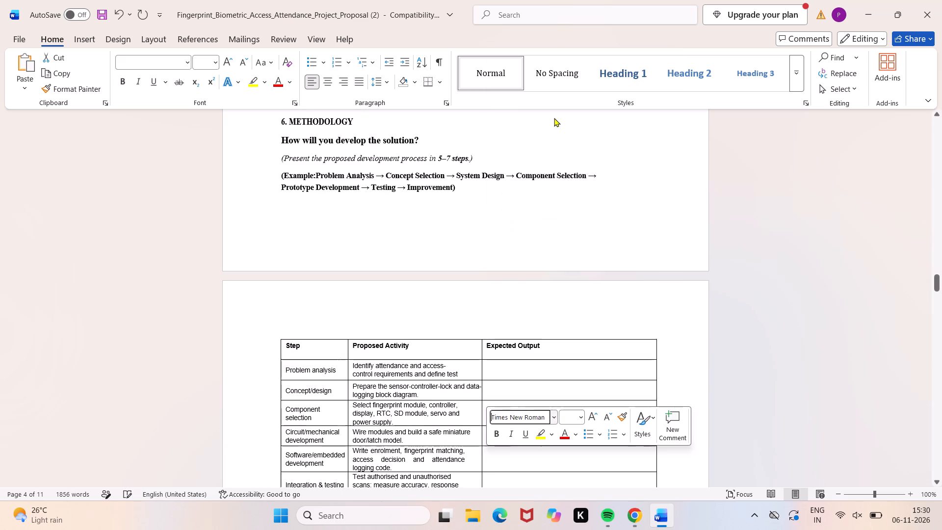
left_click(682, 195)
Delete the bracketed instruction about preparing the work plan to the official Microproject schedule under the 8. Project Timeline heading.
scroll(682, 195, "down", 2)
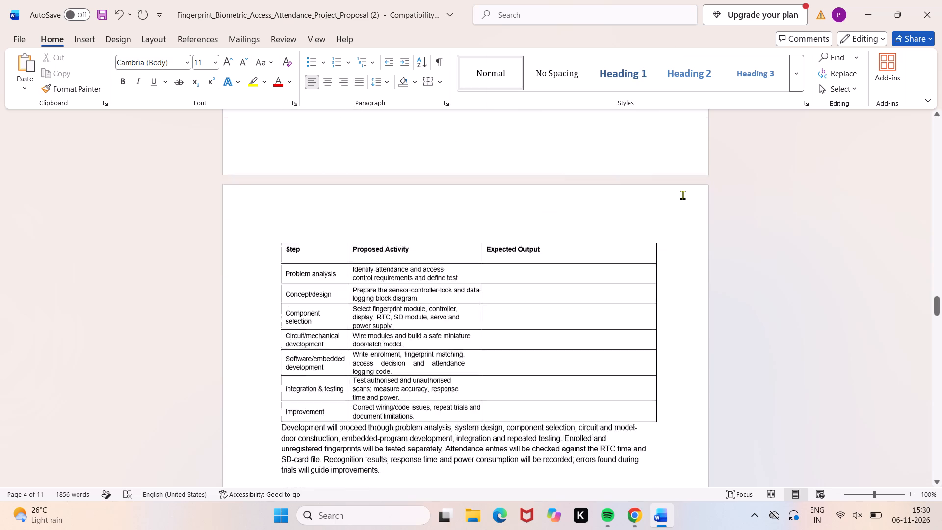
scroll(682, 195, "down", 7)
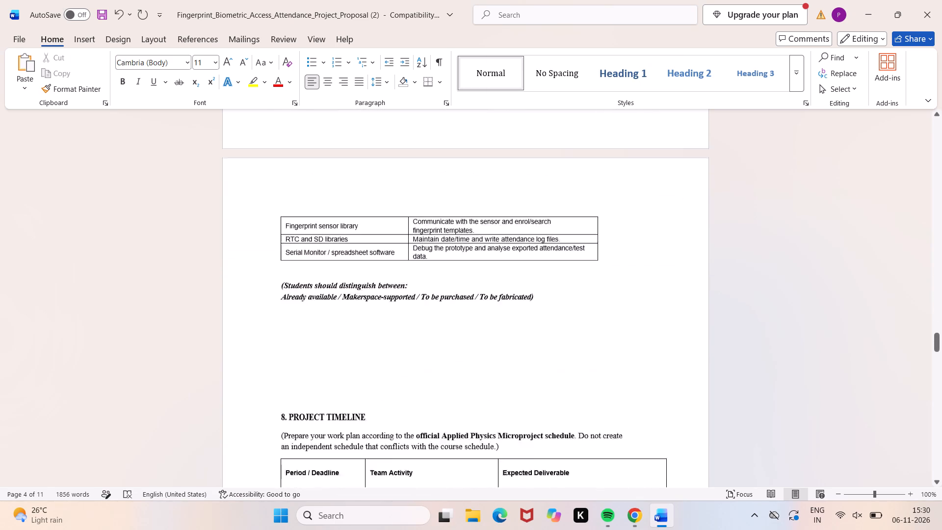
scroll(682, 195, "down", 2)
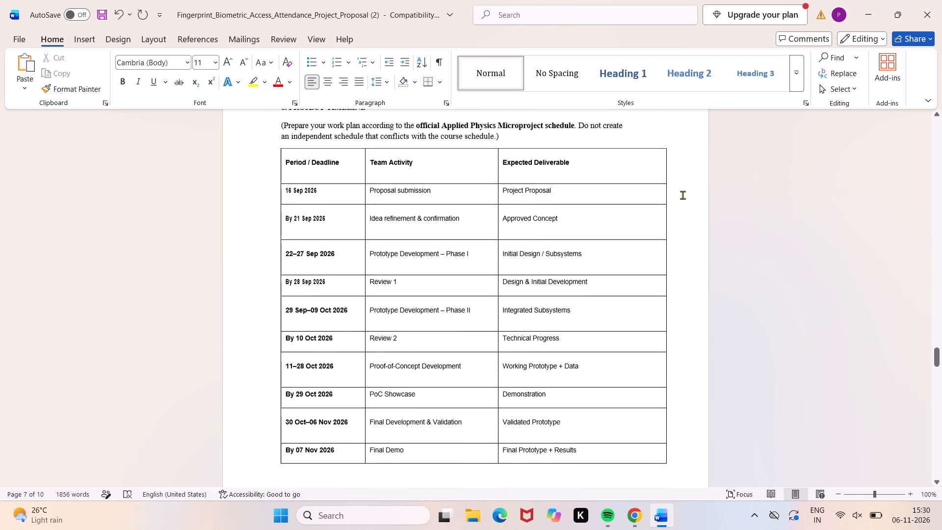
scroll(682, 195, "down", 1)
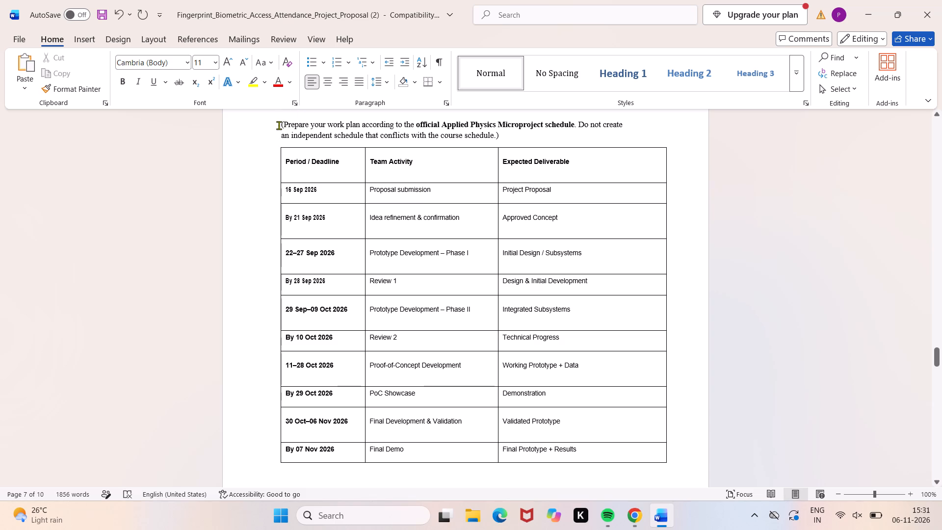
left_click_drag(280, 124, 500, 134)
key("BackSpace")
Delete the bracketed instruction about presenting the development process in 5–7 steps under "How will you develop the solution?" in section 6.
scroll(500, 134, "up", 2)
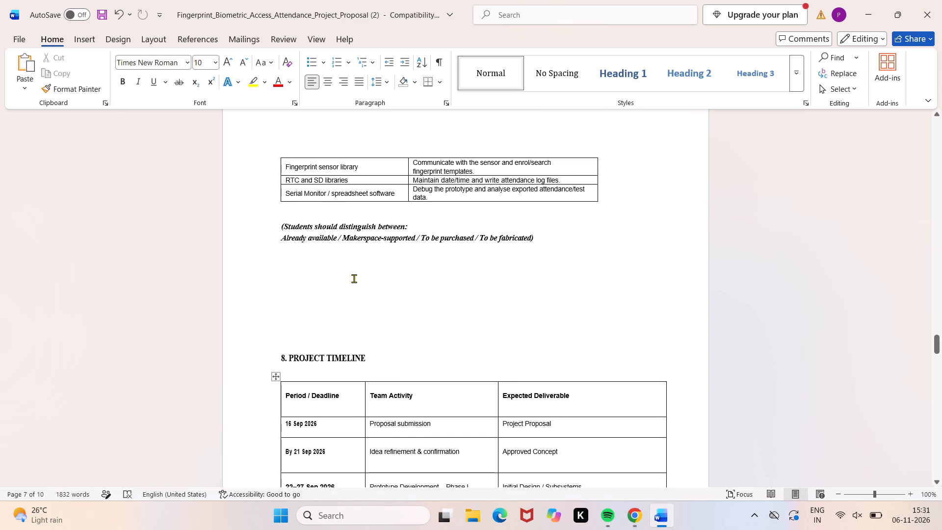
scroll(354, 278, "up", 3)
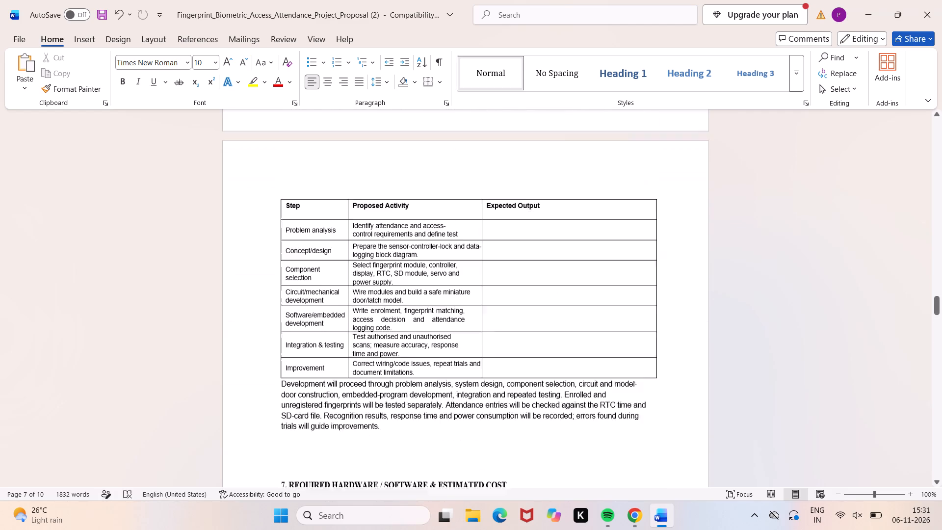
scroll(354, 278, "right", 1)
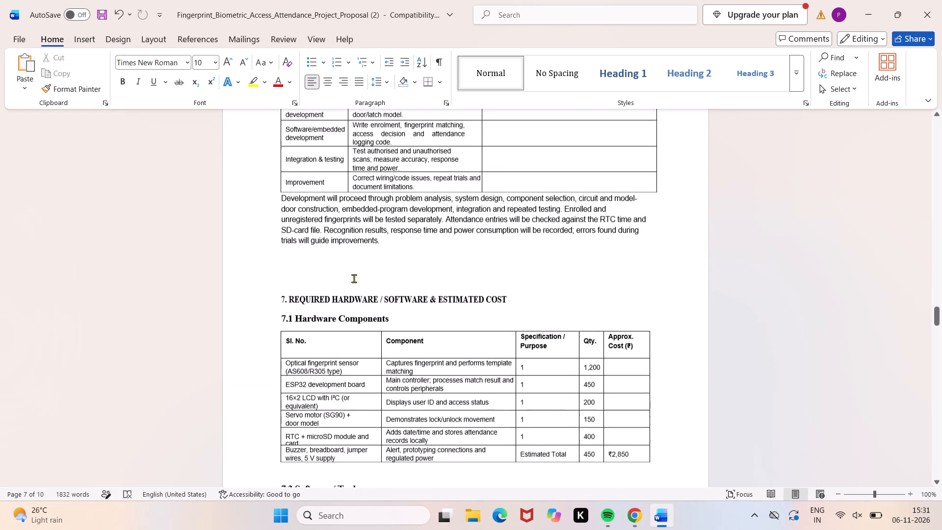
scroll(354, 278, "right", 1)
scroll(354, 278, "up", 1)
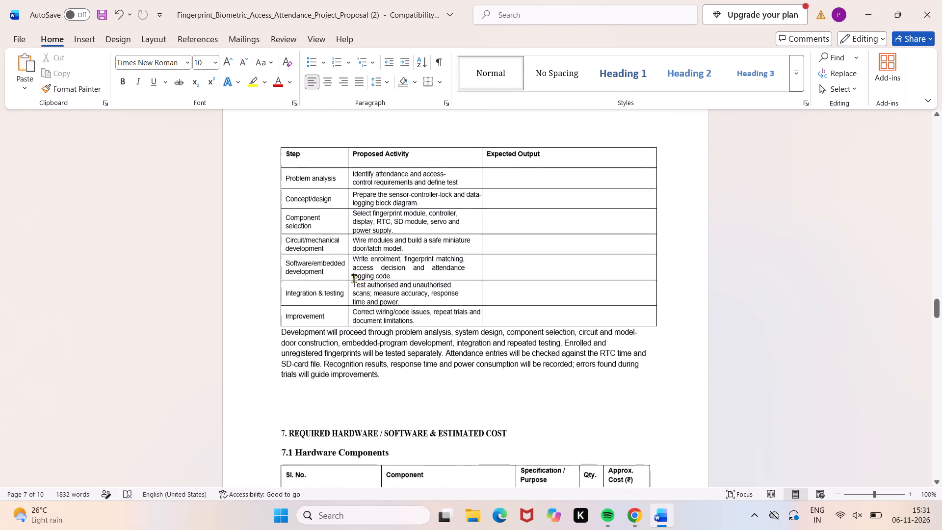
scroll(354, 278, "up", 4)
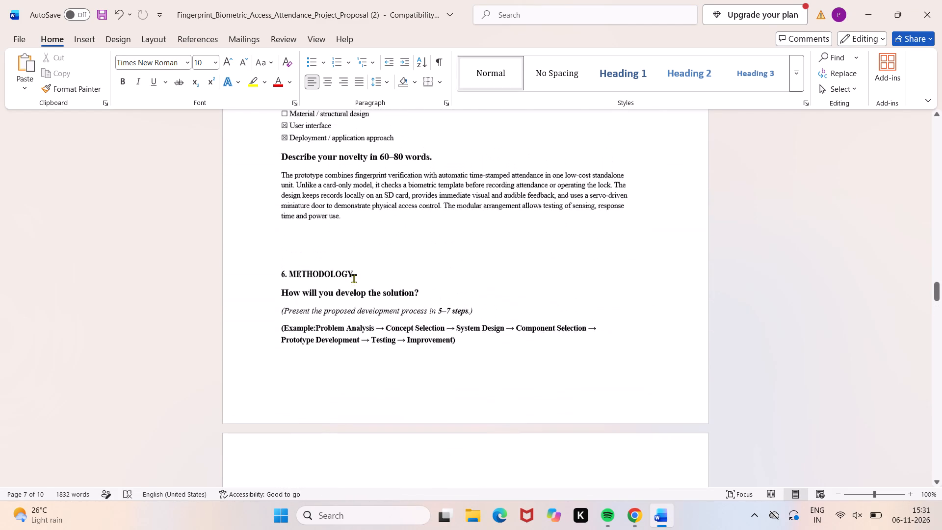
scroll(354, 278, "up", 1)
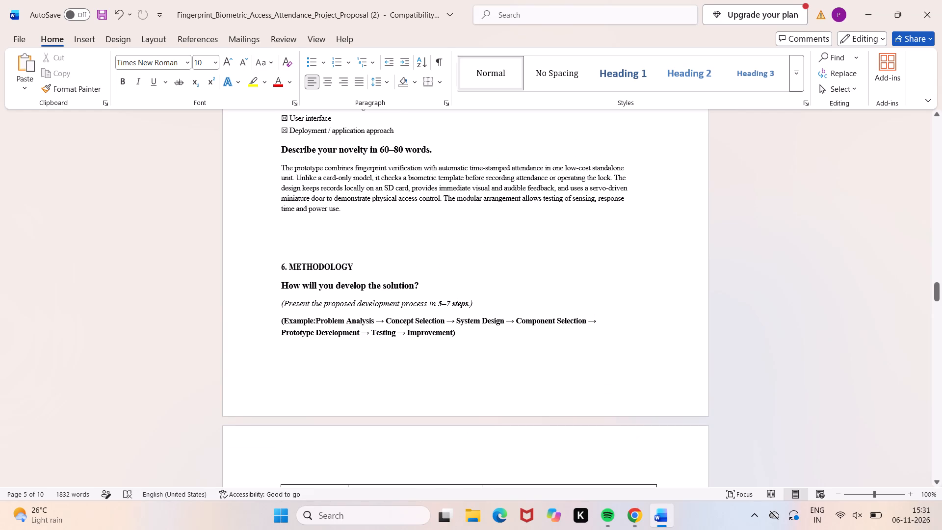
left_click_drag(283, 301, 480, 308)
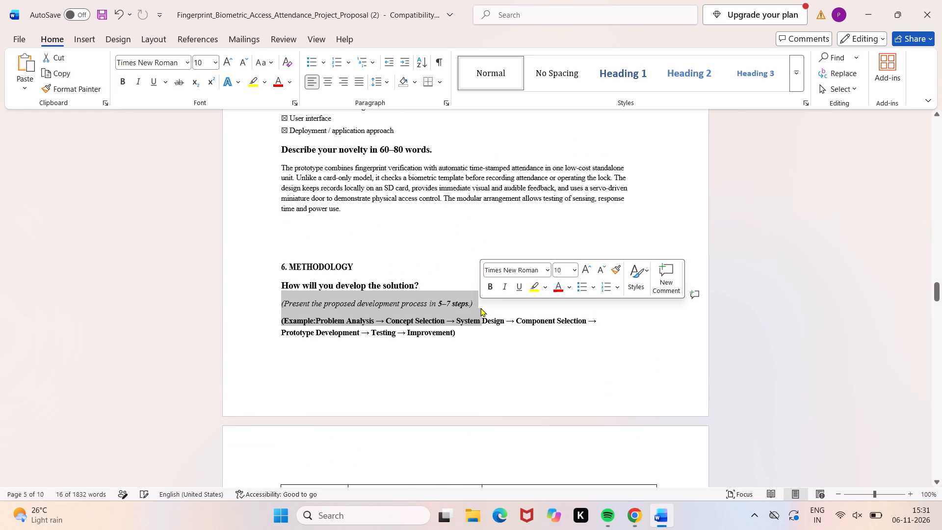
left_click(445, 244)
left_click_drag(280, 304, 475, 302)
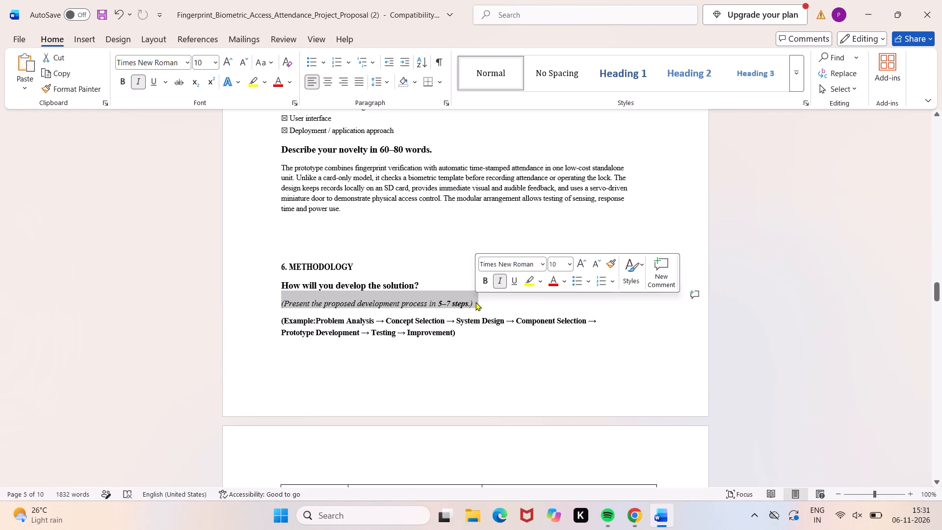
key("BackSpace")
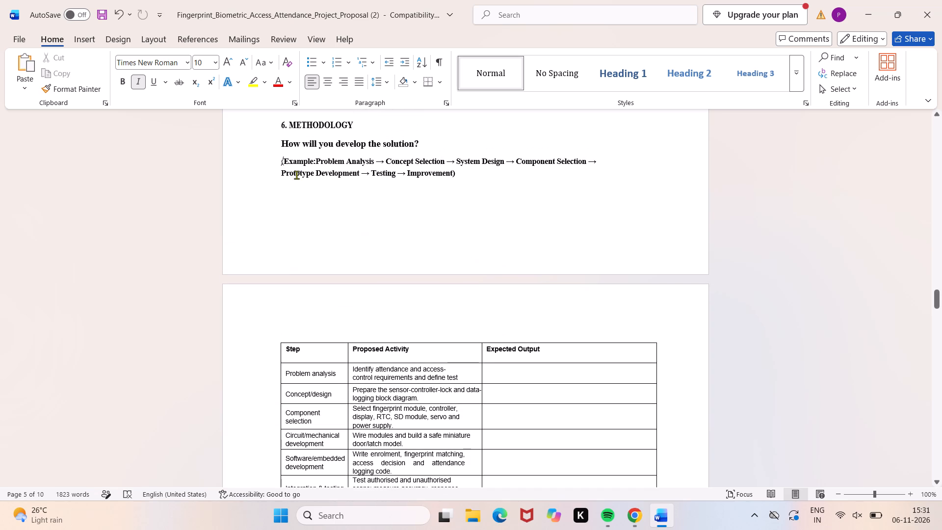
Delete the bracketed example running from Problem Analysis to Improvement in section 6 Methodology.
left_click_drag(280, 157, 450, 178)
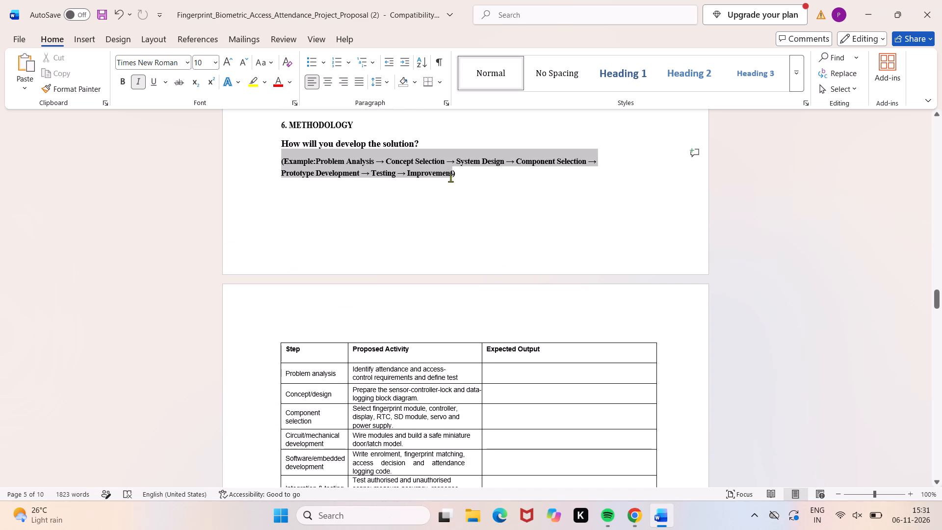
left_click_drag(450, 178, 461, 177)
key("BackSpace")
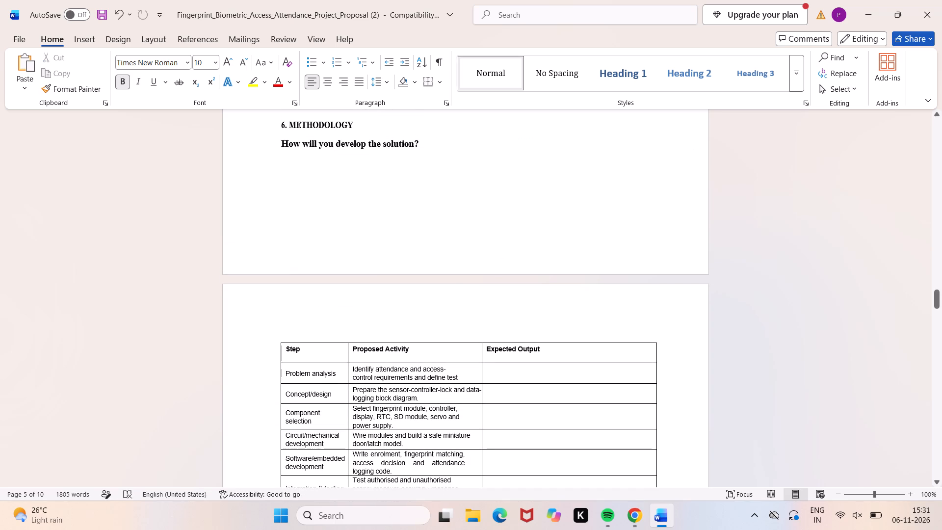
Look over the proposal from the section 6 Methodology table back to the team and project details and Team Members tables.
scroll(461, 177, "down", 2)
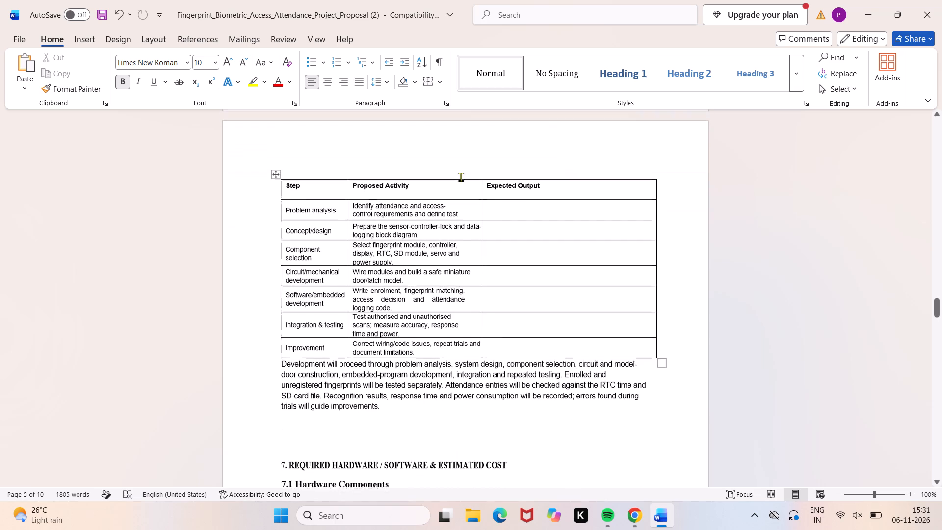
scroll(461, 177, "down", 1)
scroll(461, 177, "up", 4)
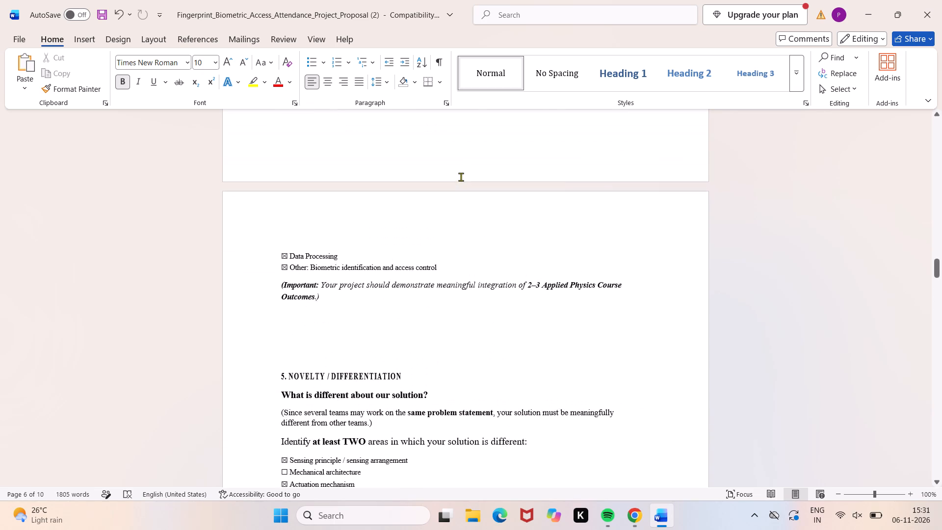
scroll(461, 177, "up", 11)
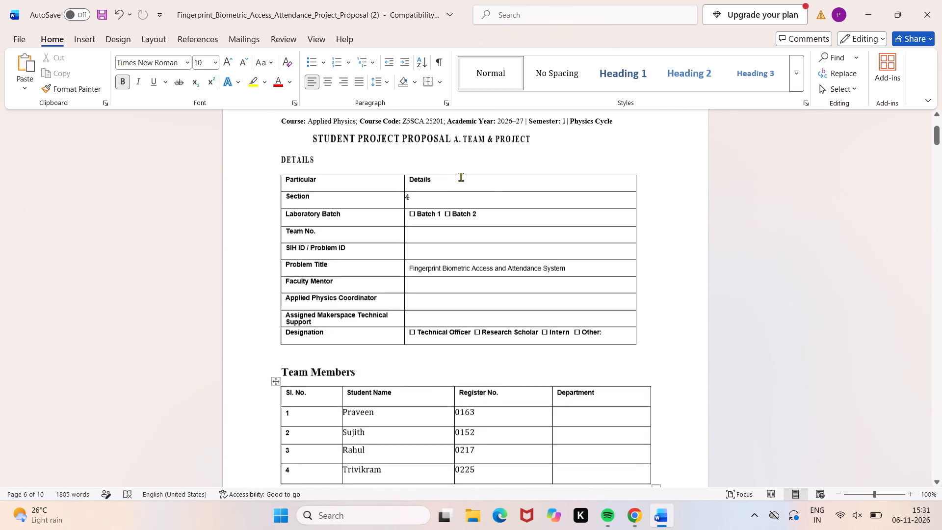
scroll(461, 177, "up", 1)
scroll(461, 177, "down", 2)
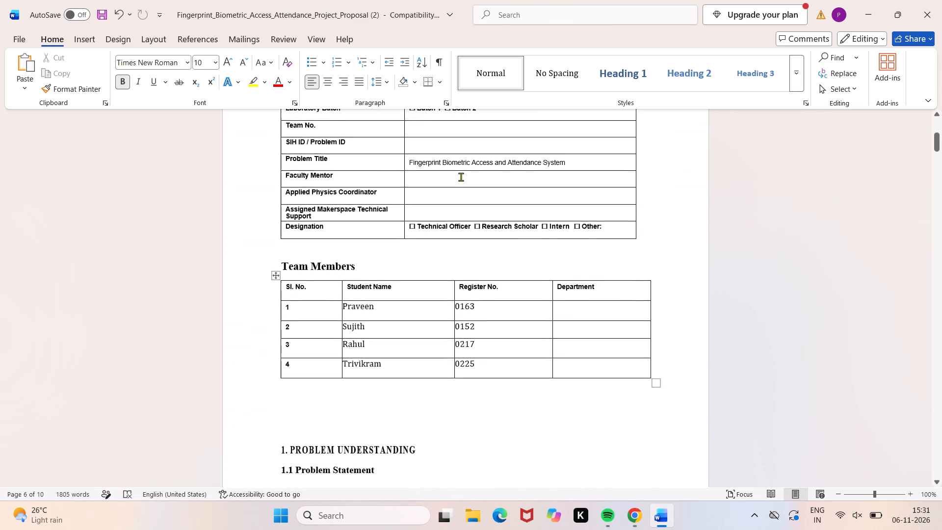
Look through the proposal from the Team Members table through sections 1 to 7 down to the 8. Project Timeline table.
scroll(461, 177, "down", 2)
scroll(461, 177, "up", 5)
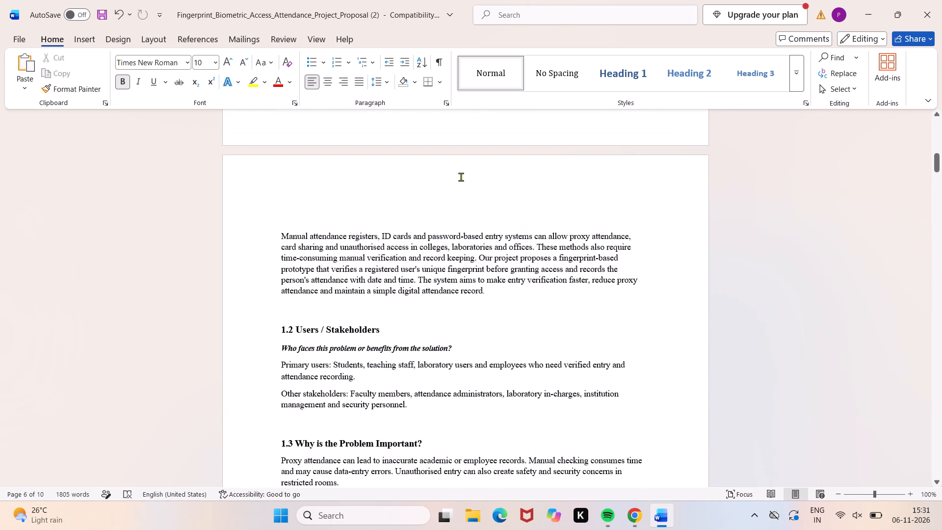
scroll(461, 177, "down", 5)
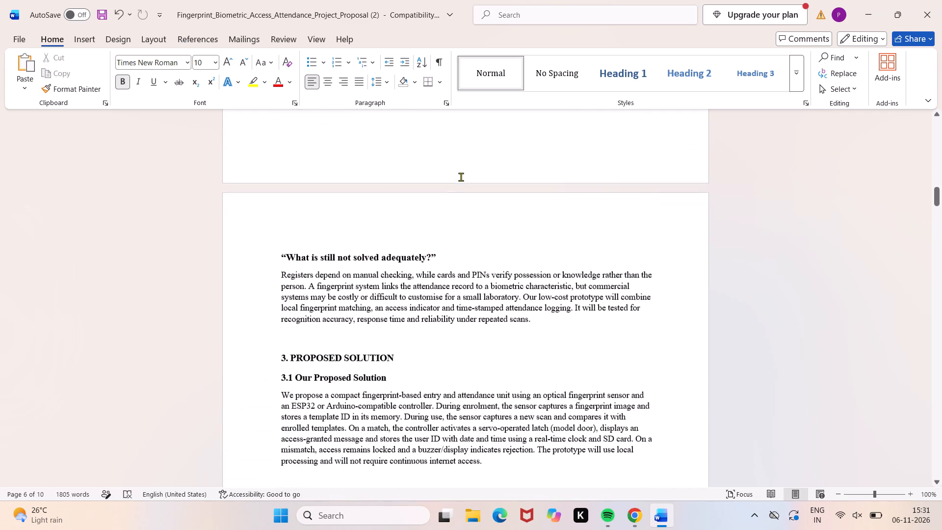
scroll(461, 177, "down", 6)
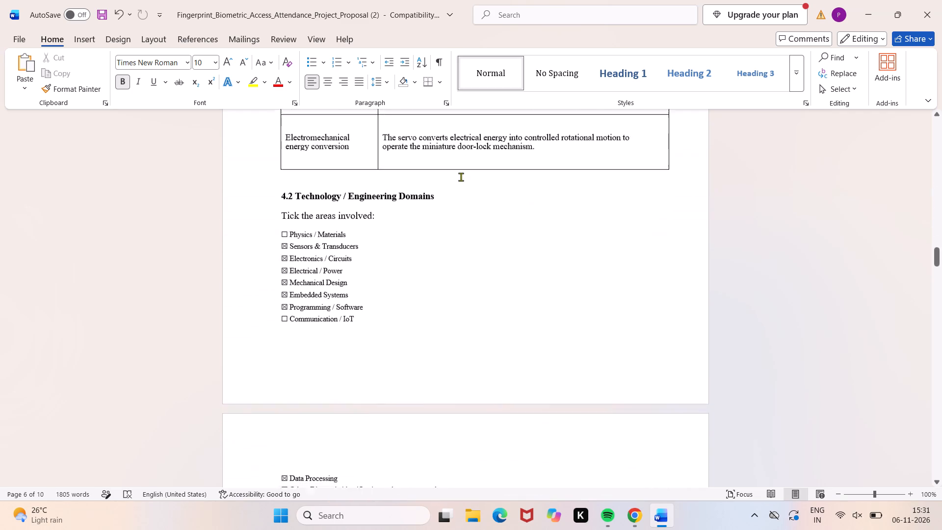
scroll(461, 177, "down", 6)
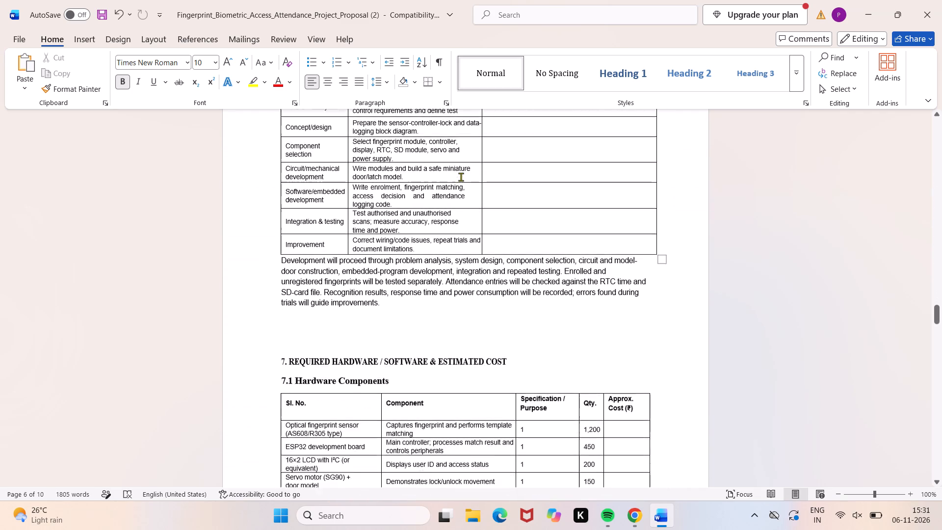
scroll(461, 177, "down", 6)
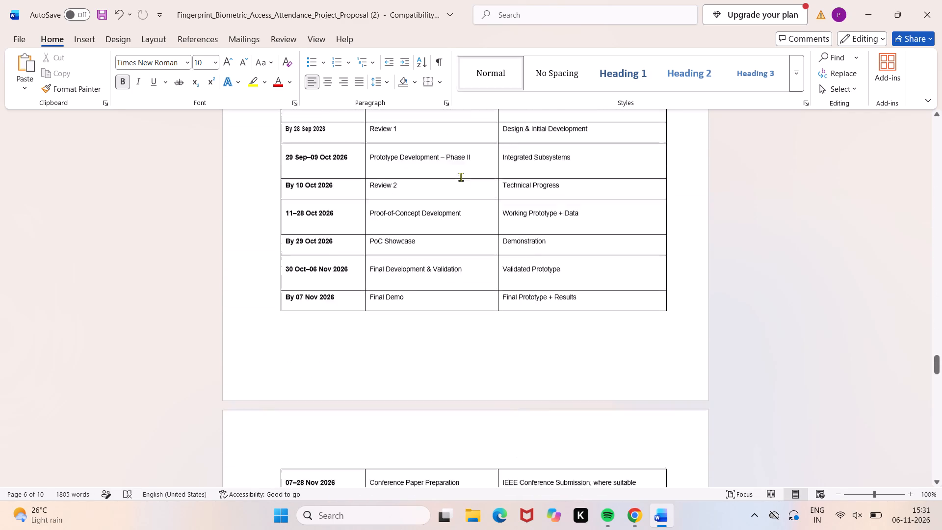
scroll(461, 177, "up", 1)
left_click_drag(461, 177, 492, 122)
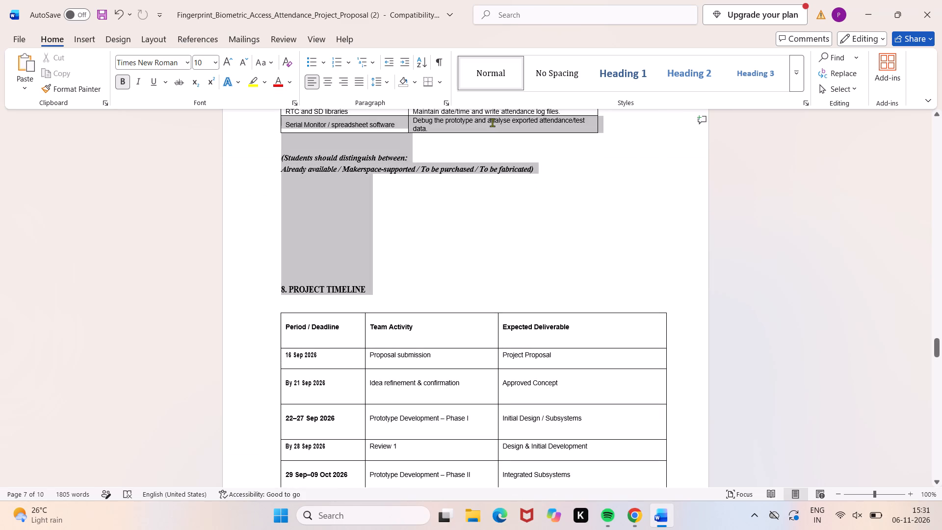
left_click_drag(492, 122, 449, 199)
left_click_drag(449, 199, 454, 238)
left_click(454, 238)
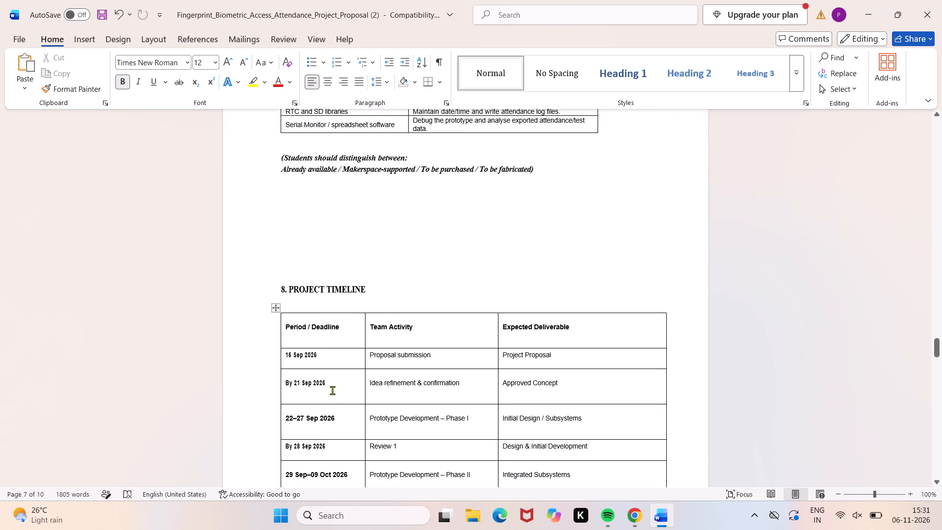
Clear the Period / Deadline entry in the Proposal submission row of the 8. Project Timeline table.
left_click(329, 360)
key("BackSpace")
key("BackSpace")
key("BackSpace")
key("BackSpace")
key("BackSpace")
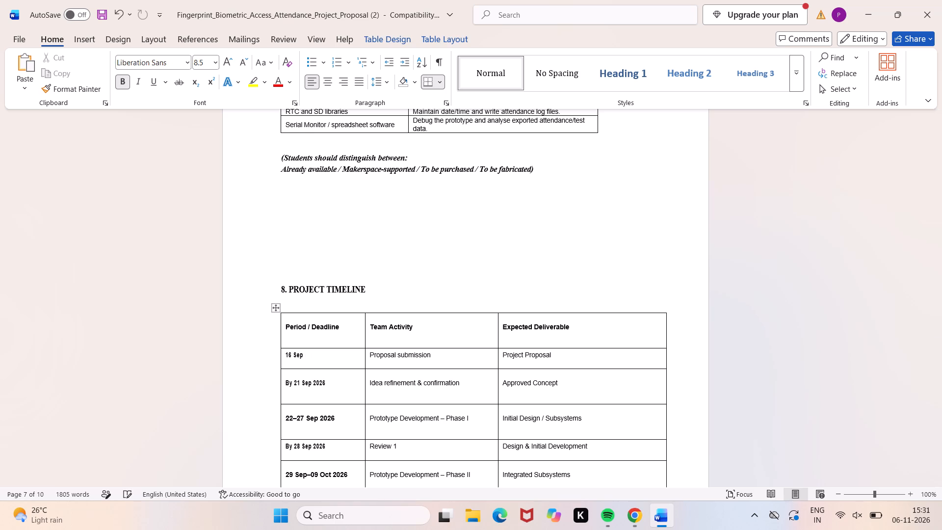
key("BackSpace")
key("BackSpace")
key("BackSpace")
key("BackSpace")
key("BackSpace")
key("BackSpace")
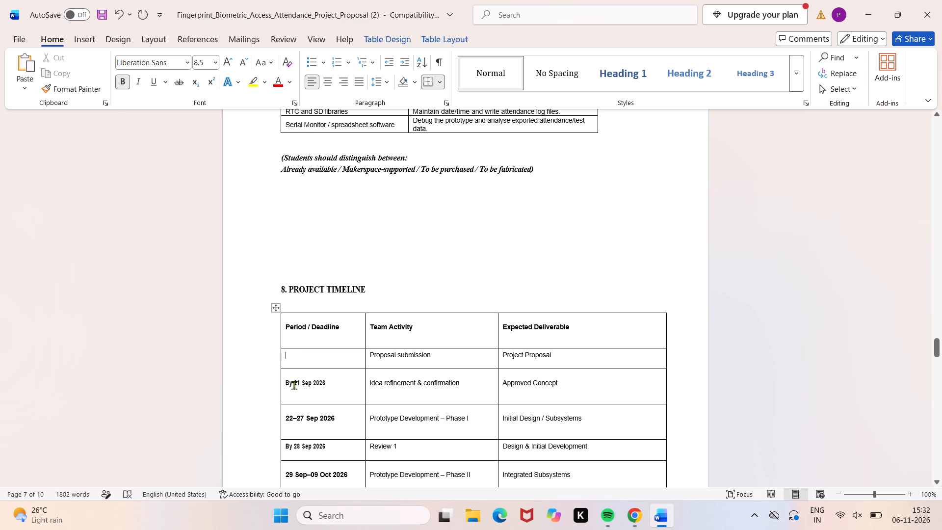
Clear the Period / Deadline entry in the Idea refinement & confirmation row of the Project Timeline table.
left_click_drag(287, 386, 367, 384)
left_click_drag(338, 387, 290, 379)
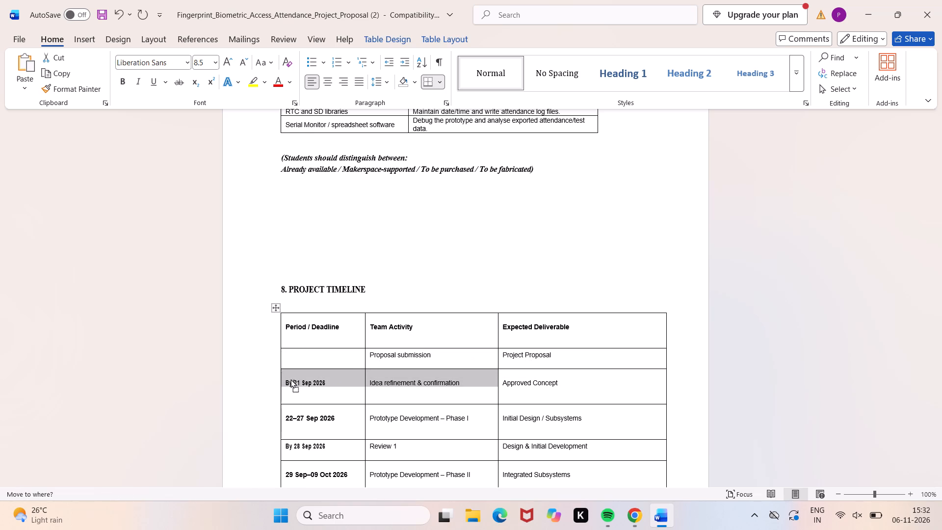
left_click_drag(290, 379, 284, 382)
left_click_drag(284, 382, 331, 389)
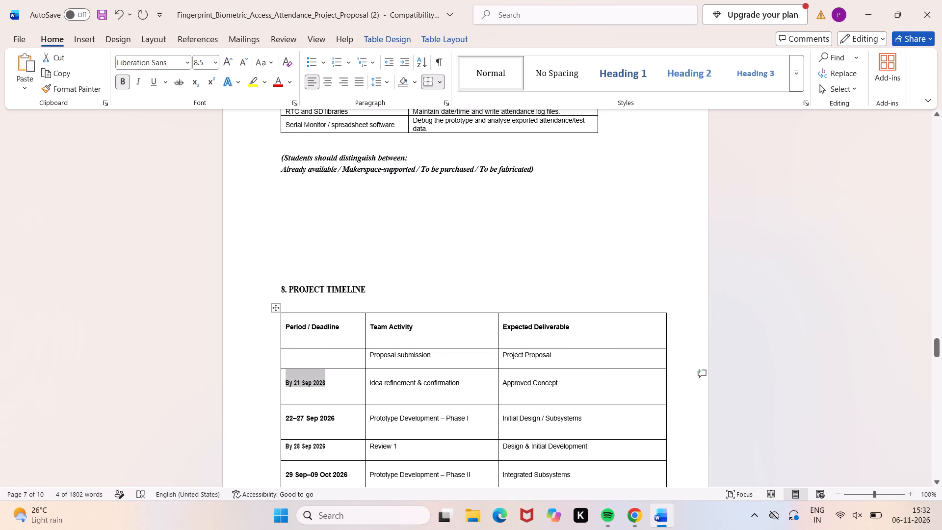
key("BackSpace")
Clear only the date text in the Prototype Development – Phase I row of the Project Timeline table, keeping the cell itself.
left_click_drag(287, 416, 324, 438)
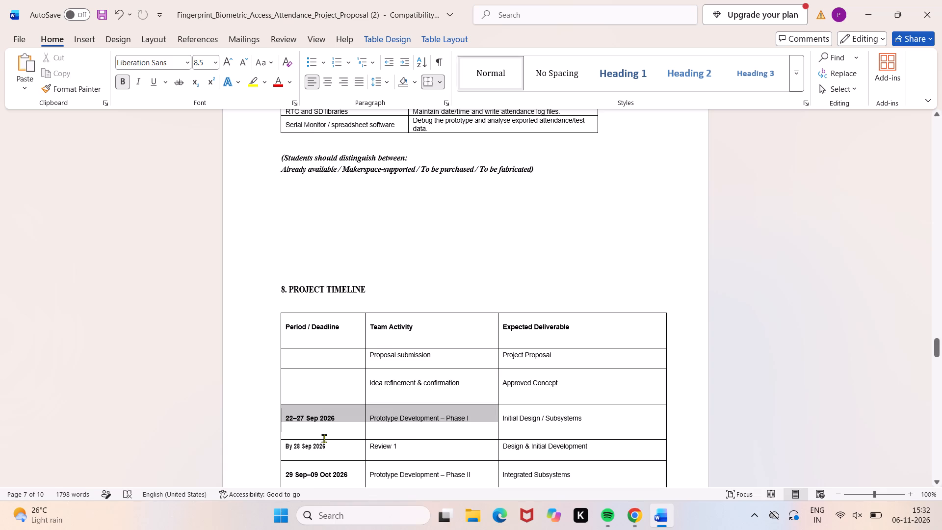
left_click_drag(324, 438, 333, 418)
key("BackSpace")
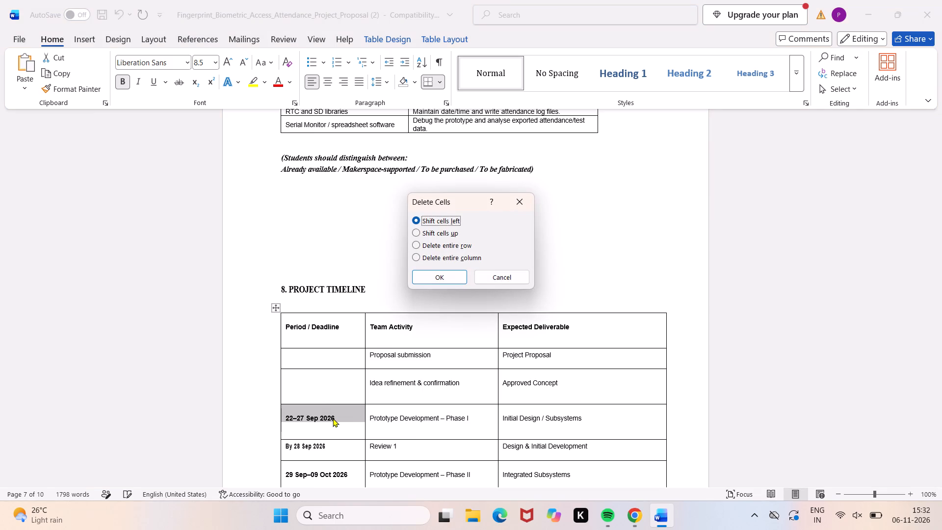
left_click_drag(518, 202, 528, 226)
left_click_drag(528, 226, 500, 277)
left_click(500, 277)
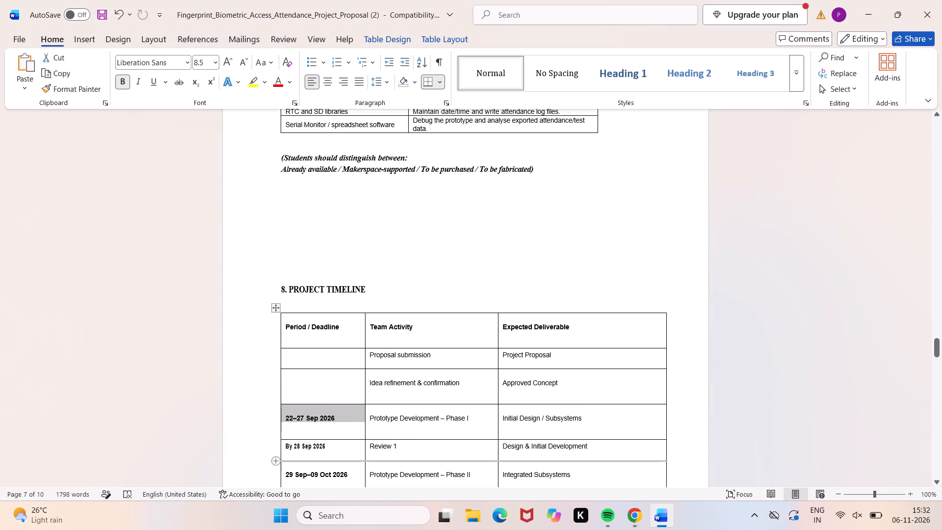
left_click(285, 416)
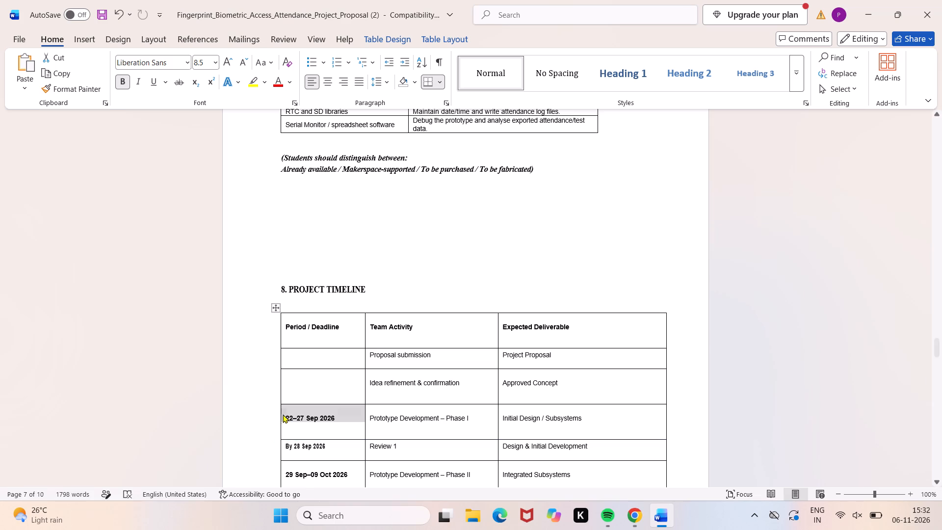
left_click_drag(288, 418, 328, 418)
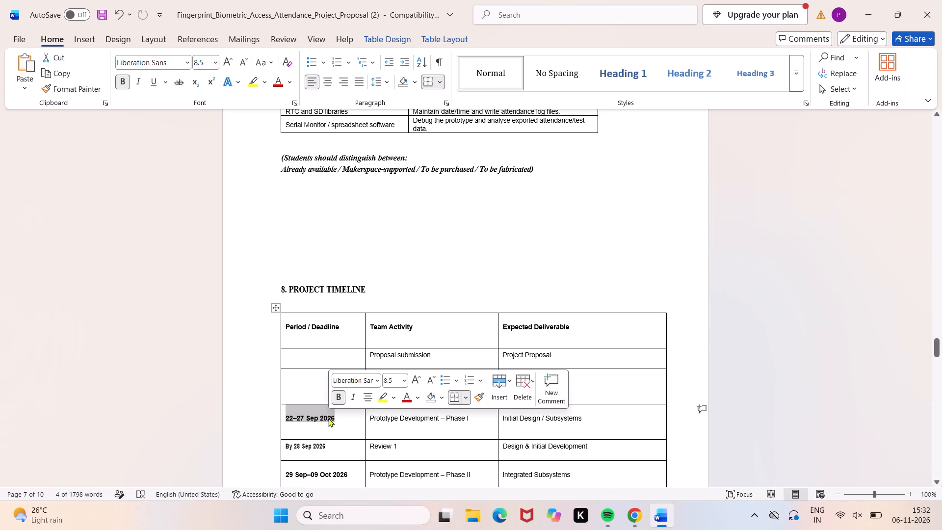
key("BackSpace")
Clear the Period / Deadline entries in the Review 1 and Prototype Development – Phase II rows of the Project Timeline table.
left_click_drag(287, 449, 318, 449)
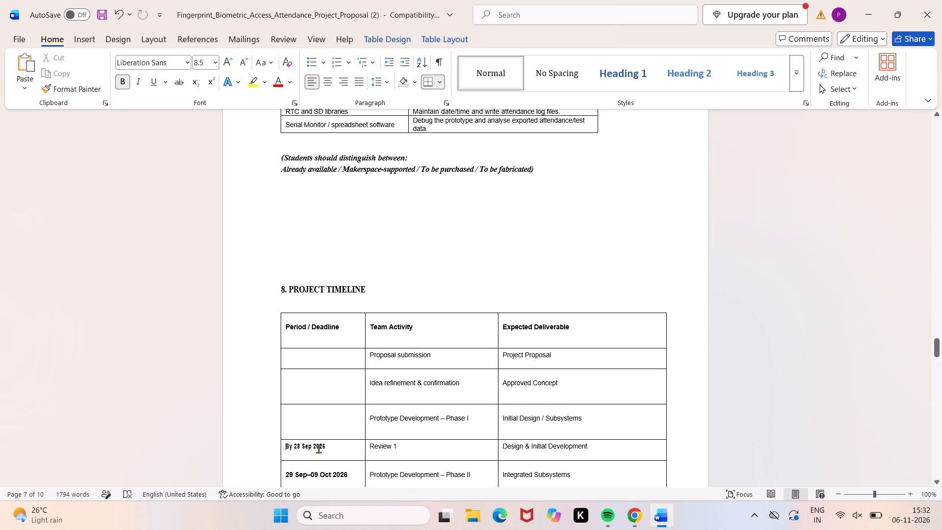
left_click_drag(318, 449, 319, 449)
key("BackSpace")
left_click(319, 449)
key("BackSpace")
key("BackSpace")
left_click_drag(286, 474, 344, 474)
key("BackSpace")
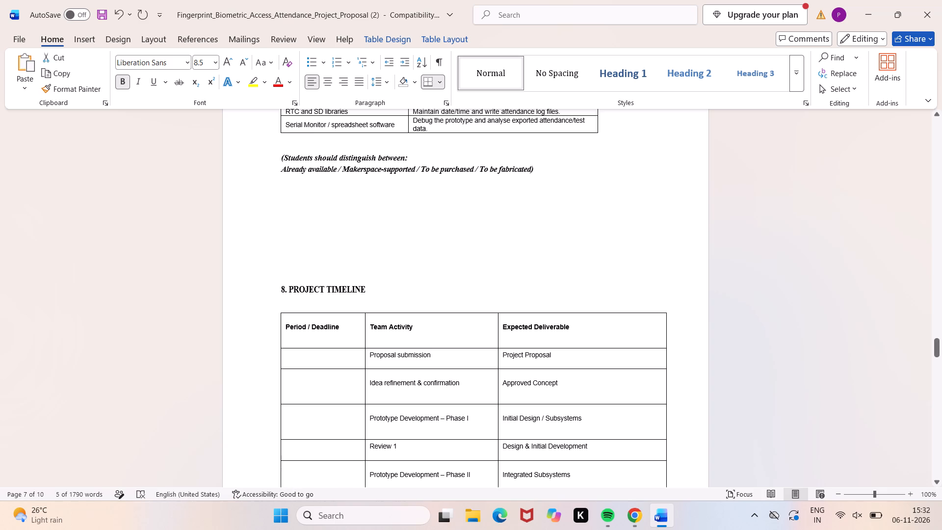
Clear the Period / Deadline entries in the Review 2, Proof-of-Concept Development and PoC Showcase rows of the Project Timeline table.
scroll(344, 474, "down", 2)
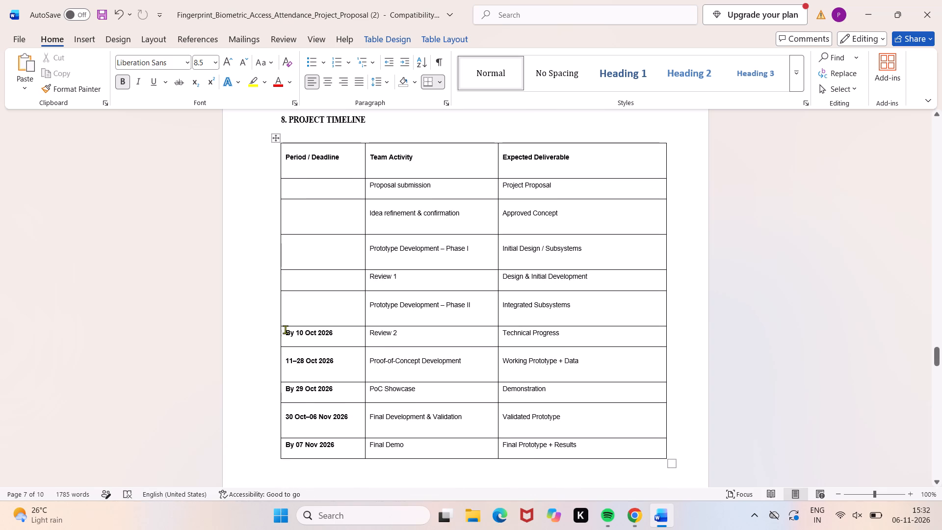
left_click_drag(285, 332, 331, 331)
key("BackSpace")
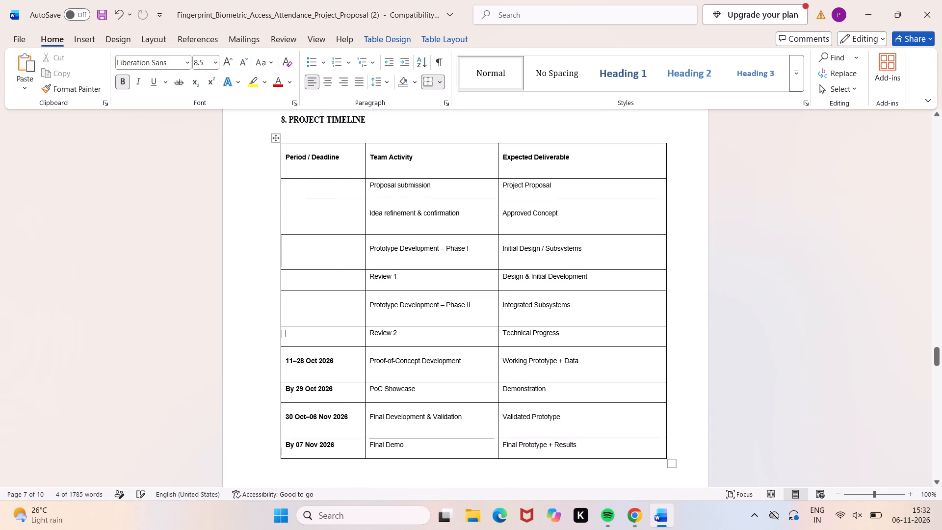
left_click_drag(286, 357, 336, 362)
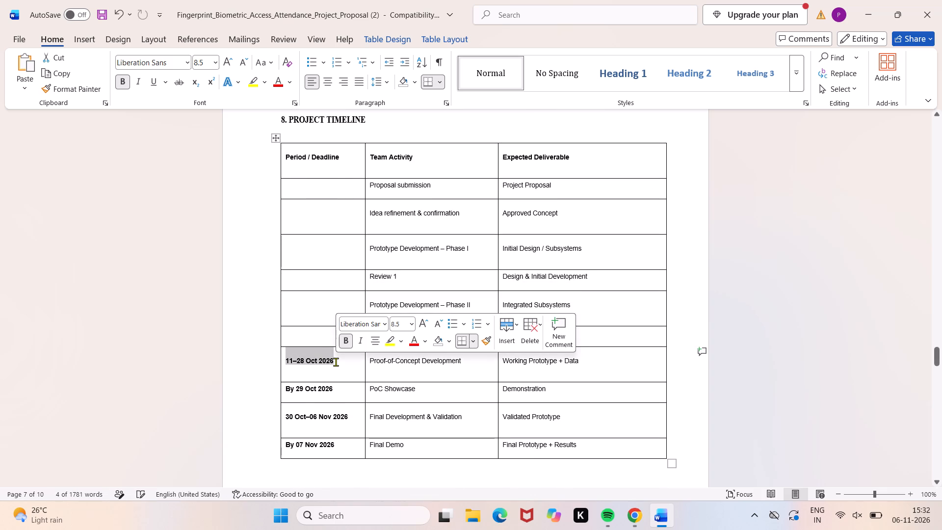
key("BackSpace")
left_click_drag(286, 388, 344, 396)
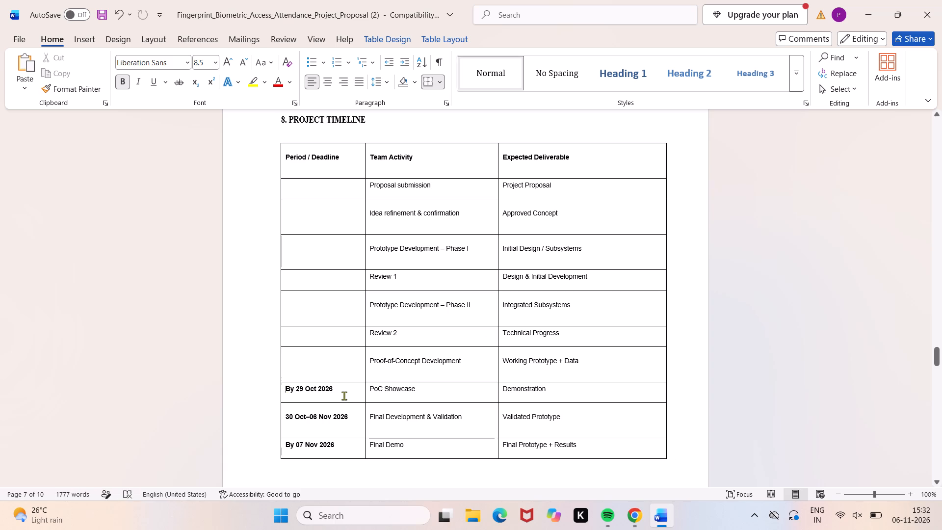
left_click_drag(344, 396, 352, 397)
key("BackSpace")
Clear the Period / Deadline entries in the Final Development & Validation and Final Demo rows of the Project Timeline table.
left_click_drag(287, 418, 350, 418)
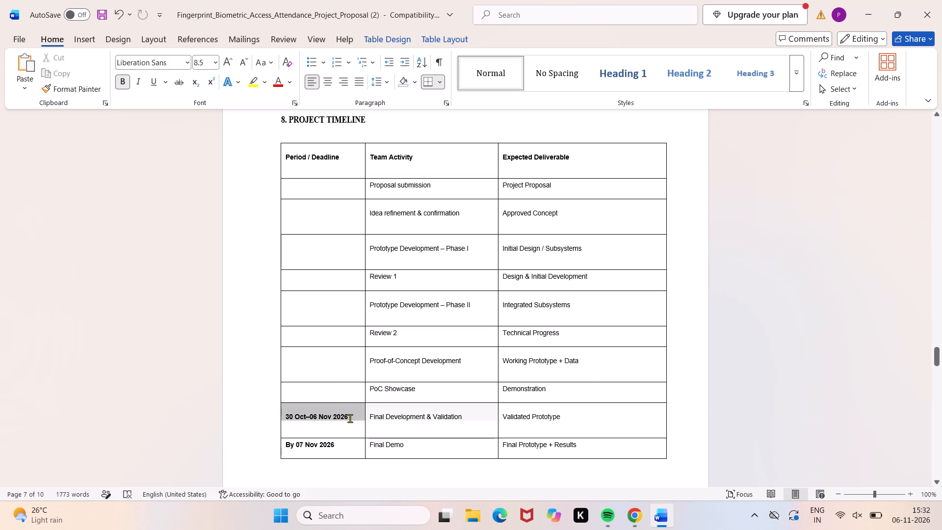
left_click_drag(350, 418, 342, 418)
left_click(342, 418)
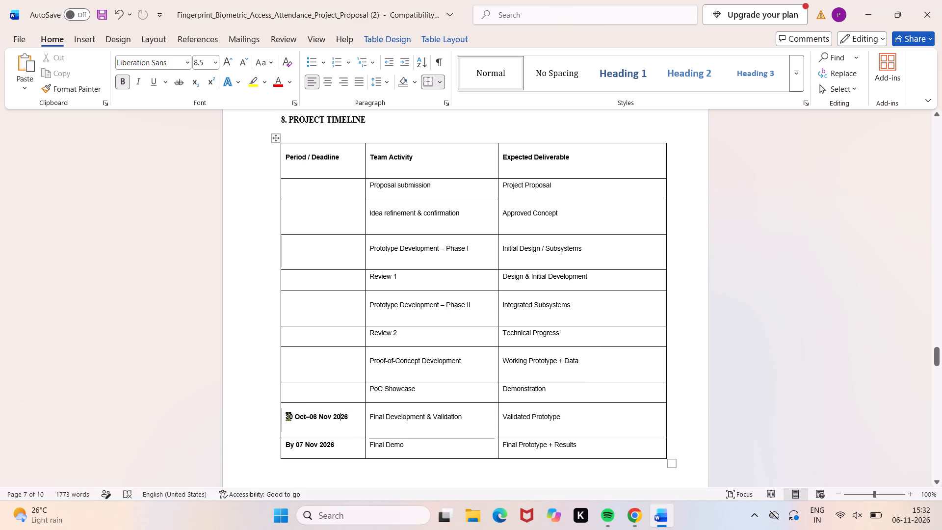
left_click_drag(288, 416, 346, 422)
key("BackSpace")
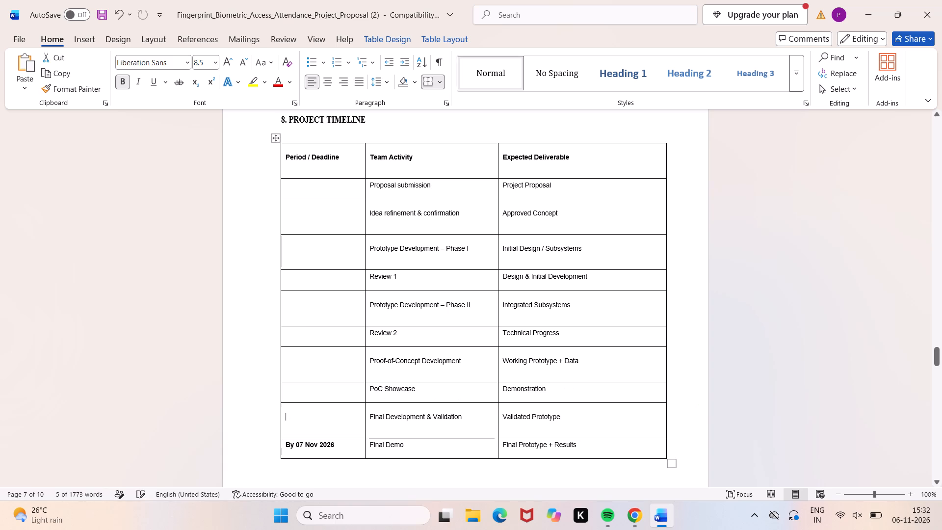
left_click_drag(286, 442, 323, 445)
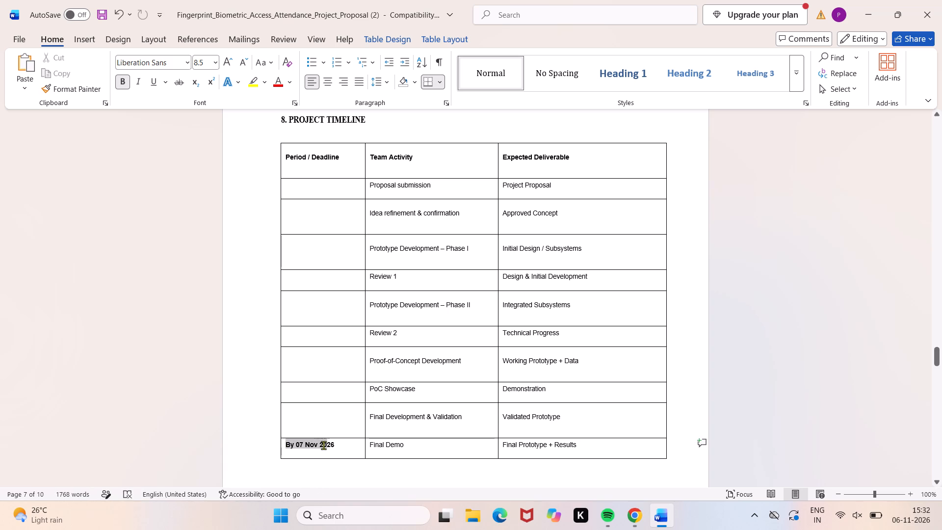
left_click_drag(323, 445, 332, 445)
key("BackSpace")
Clear the Period / Deadline entry in the Conference Paper Preparation row of the Project Timeline table on the following page.
scroll(332, 445, "down", 2)
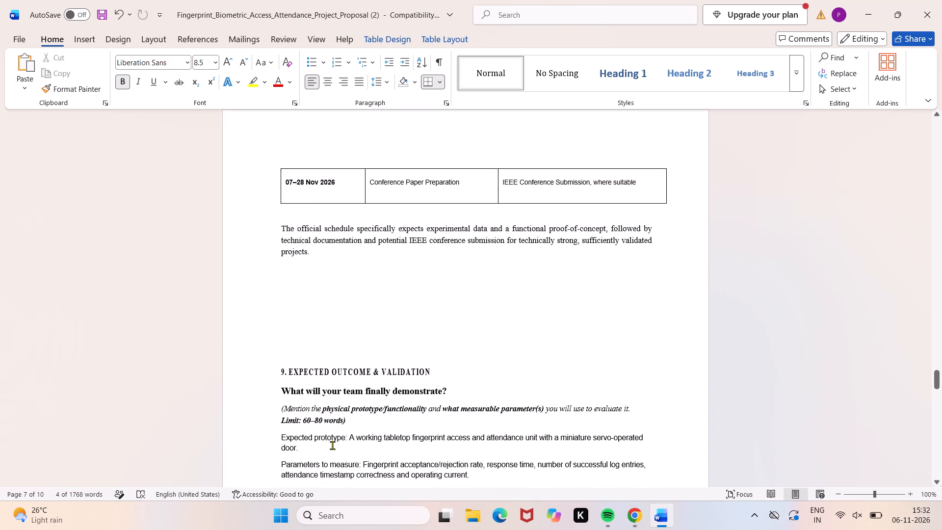
left_click_drag(287, 183, 327, 185)
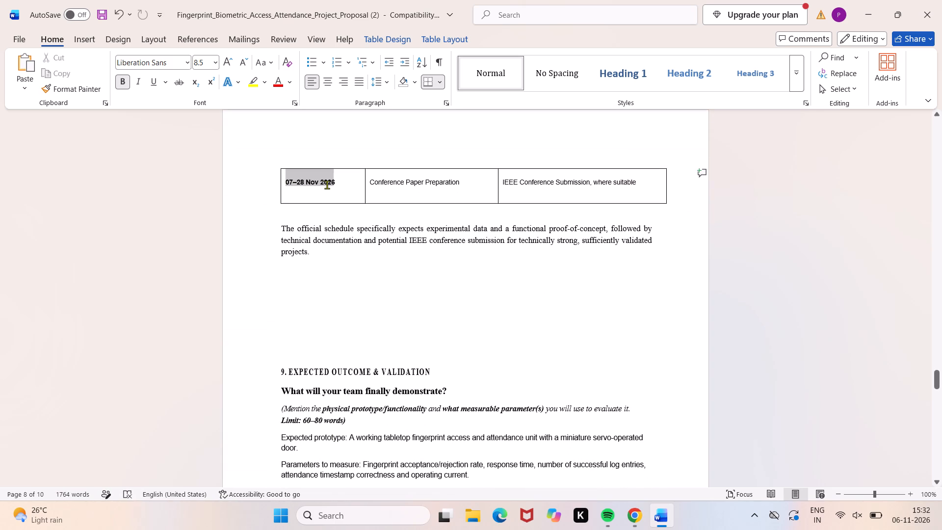
left_click_drag(327, 185, 331, 185)
key("BackSpace")
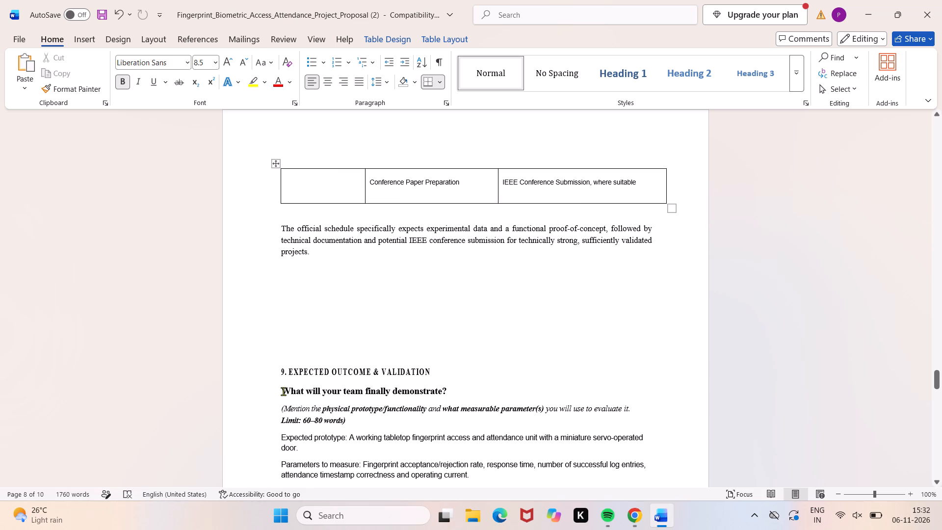
Delete the question "What will your team finally demonstrate?" and the bracketed instruction with its 60–80 words limit in section 9.
left_click_drag(282, 389, 347, 417)
key("BackSpace")
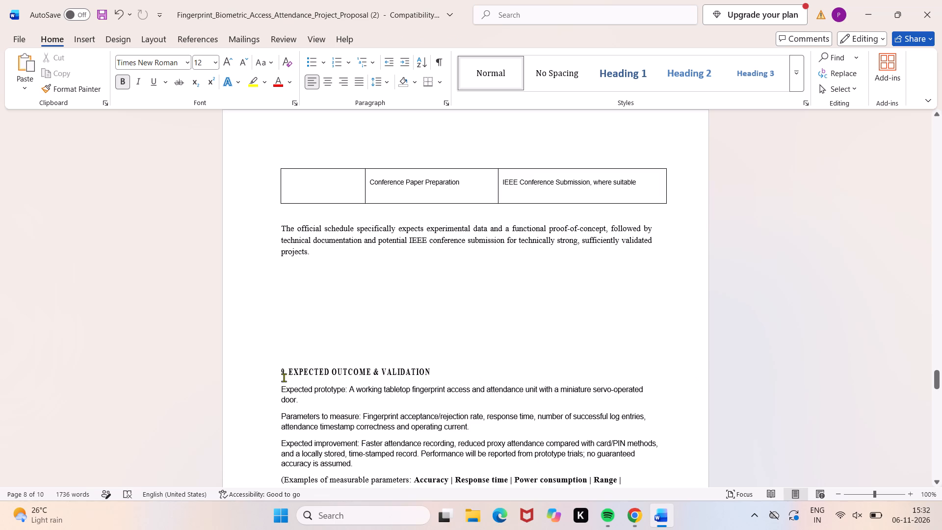
Remove the blank space above the Expected Outcome & Validation heading and retype its section number 9.
left_click_drag(281, 372, 423, 369)
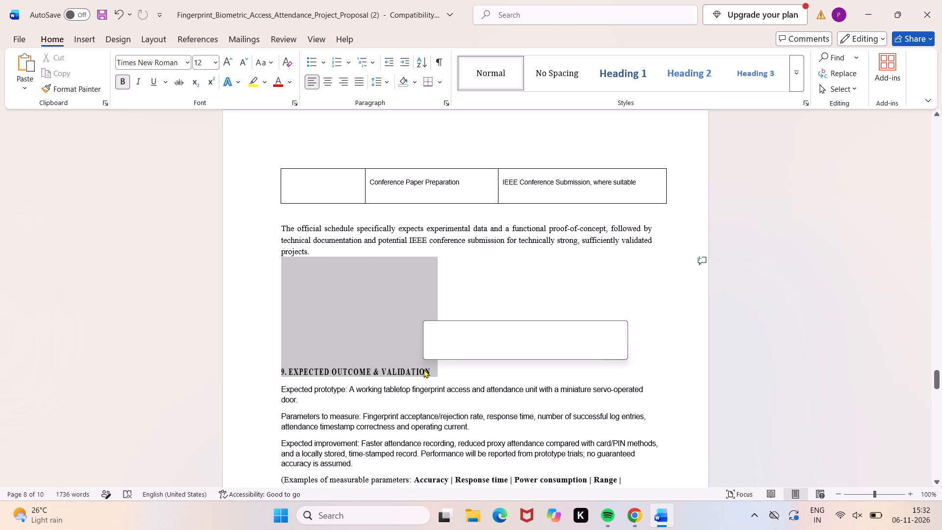
left_click(434, 350)
left_click(459, 310)
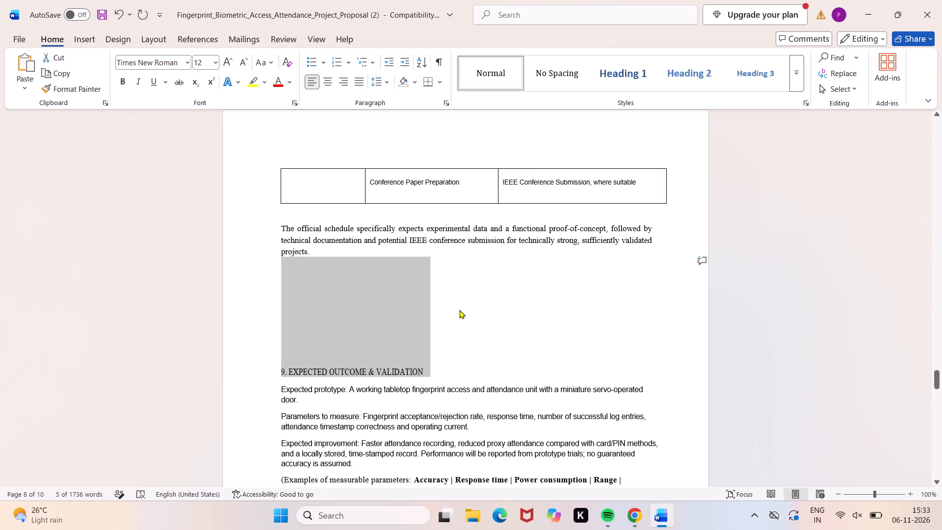
left_click_drag(283, 371, 310, 369)
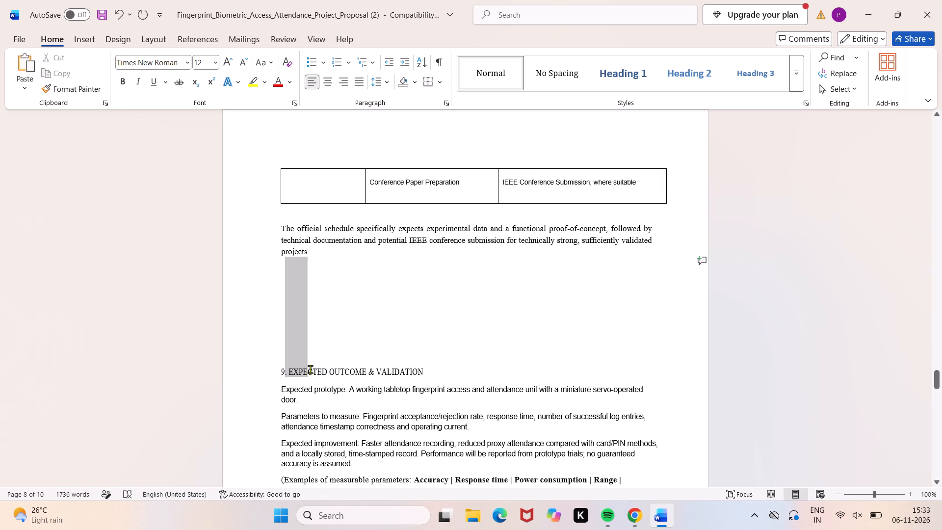
left_click_drag(310, 369, 320, 370)
left_click_drag(495, 294, 275, 374)
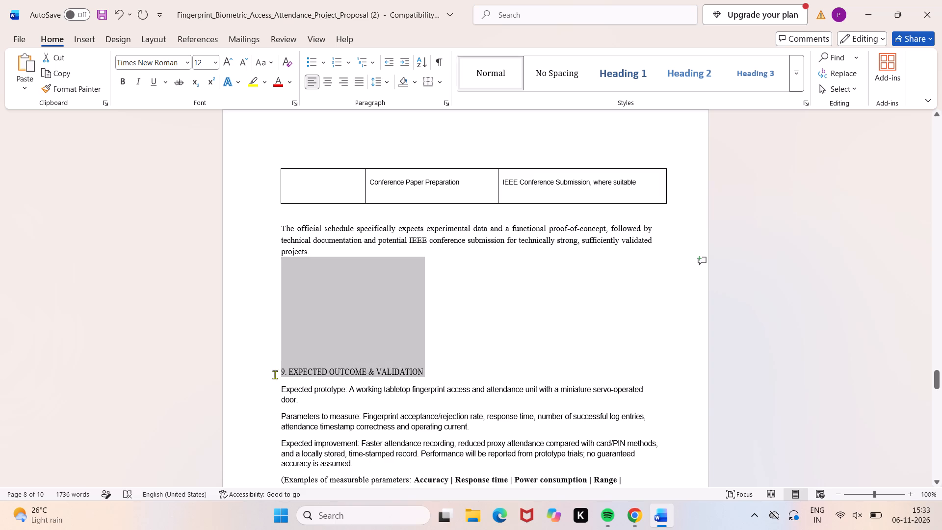
left_click_drag(275, 374, 278, 371)
left_click(278, 371)
left_click(278, 371)
key("BackSpace")
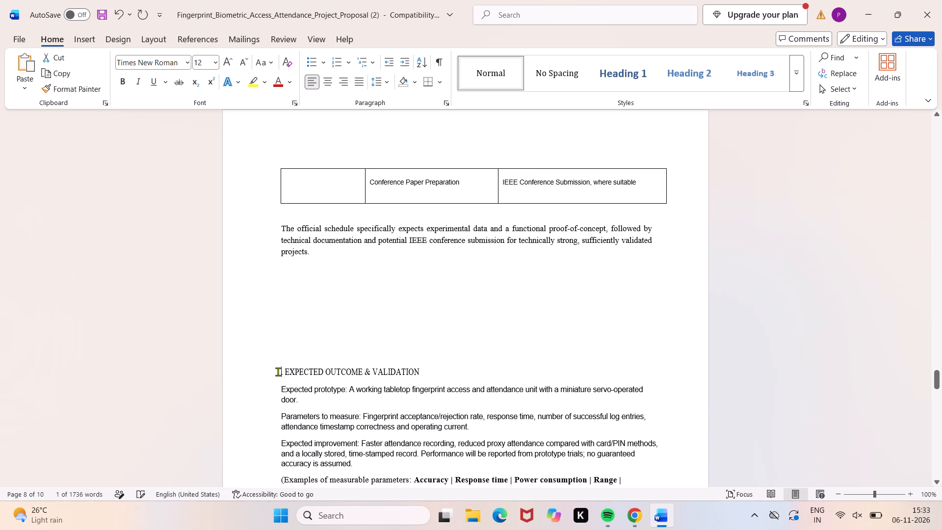
key("BackSpace")
key("Return")
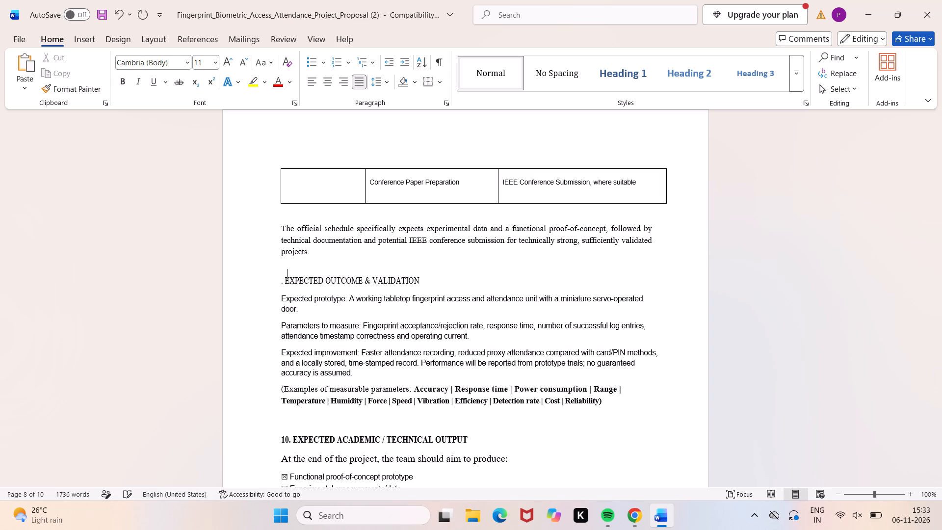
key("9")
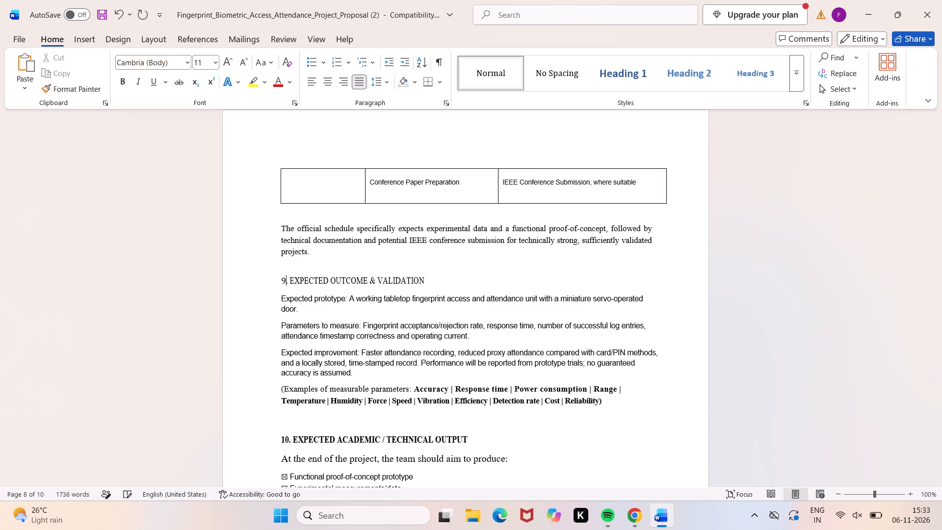
Make the heading "9. Expected Outcome & Validation" bold.
left_click_drag(282, 275, 410, 283)
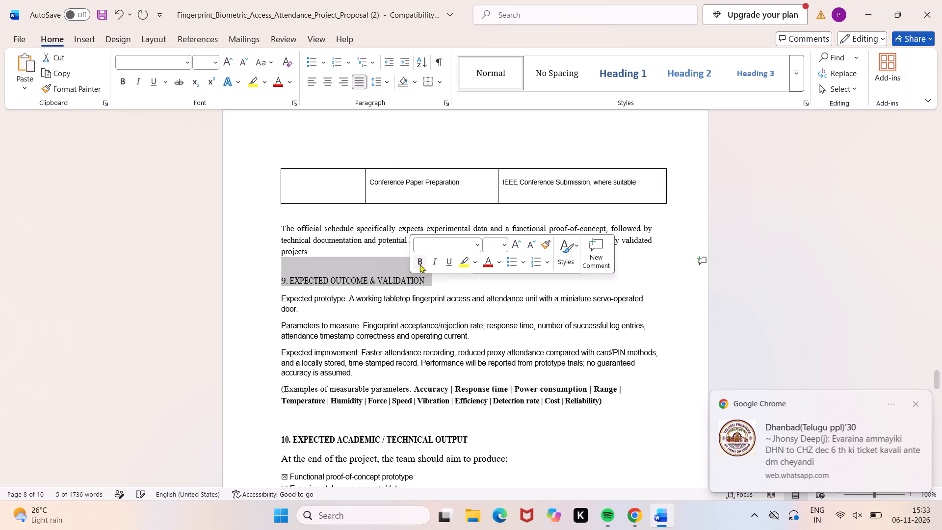
left_click(420, 263)
left_click(248, 290)
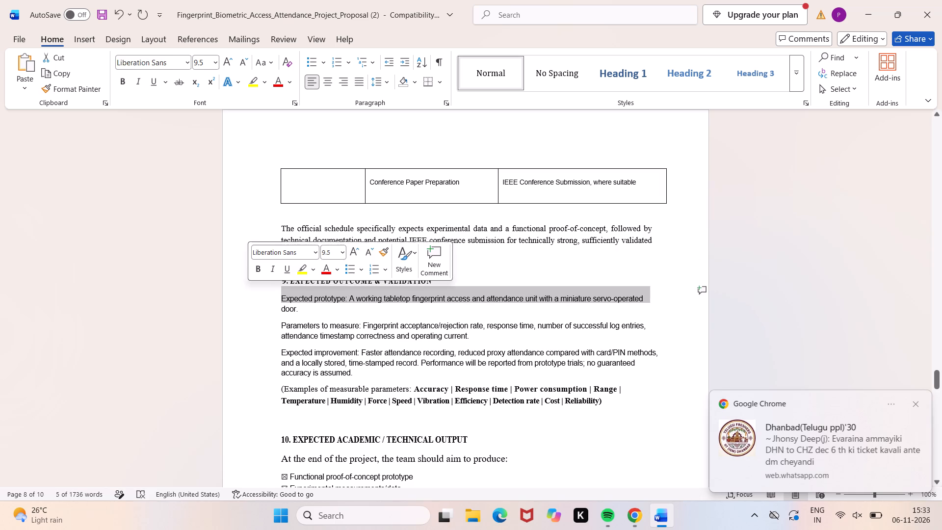
Delete the paragraph about the course framework connecting microprojects with documentation and IEEE publication, above the Final Team Check heading.
scroll(248, 290, "down", 6)
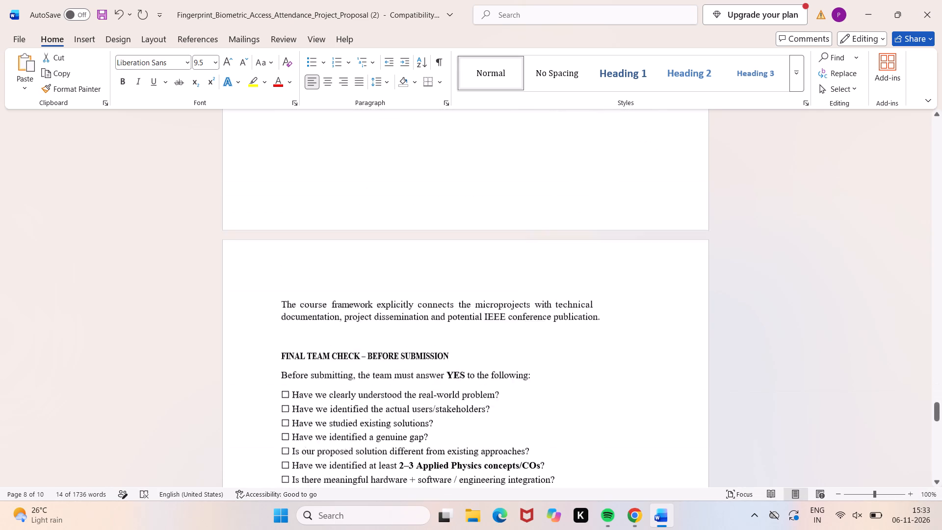
scroll(248, 290, "down", 1)
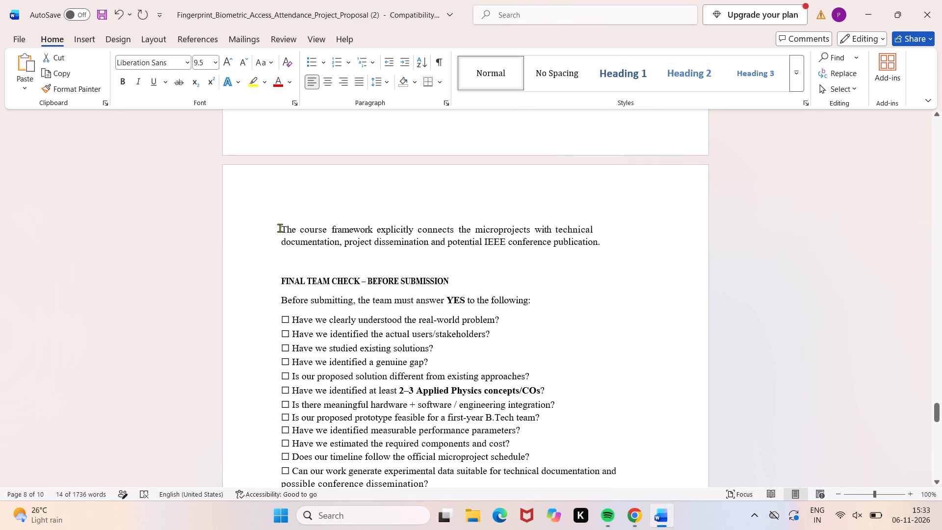
left_click(280, 228)
key("BackSpace")
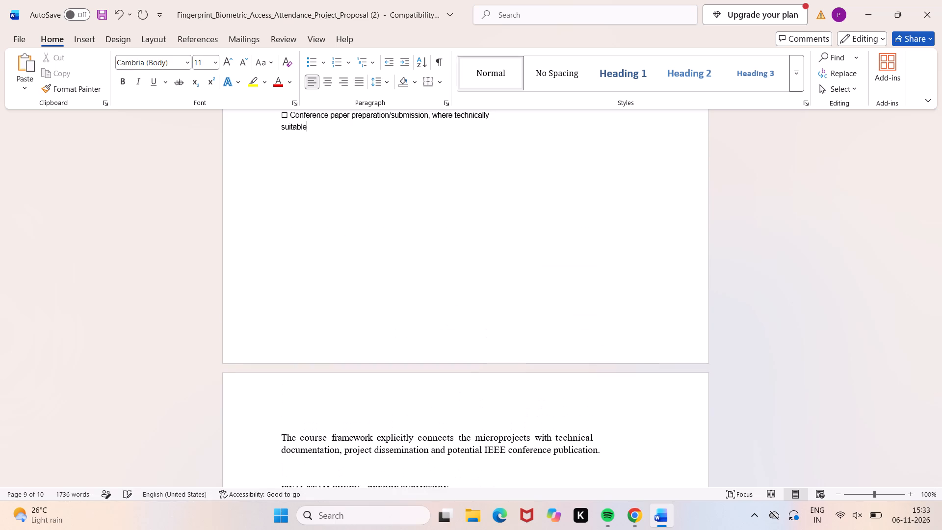
scroll(280, 228, "down", 2)
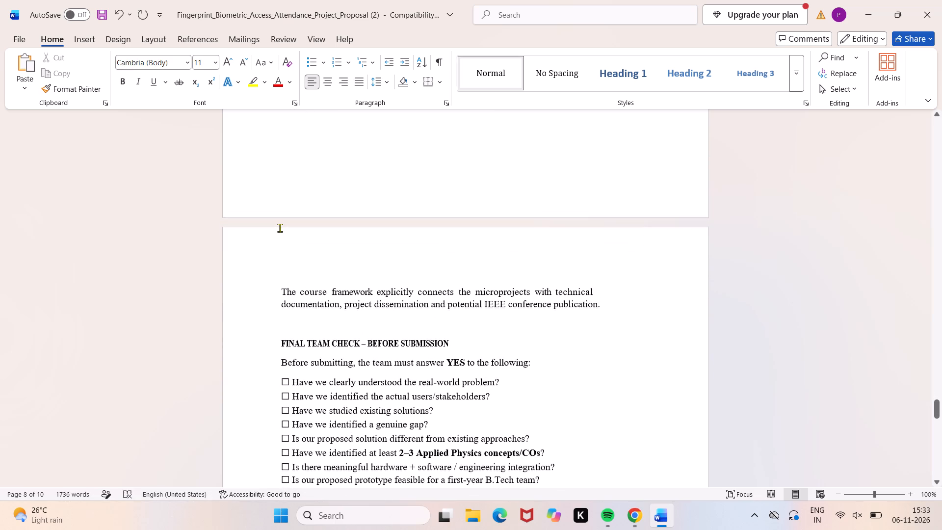
scroll(280, 228, "down", 1)
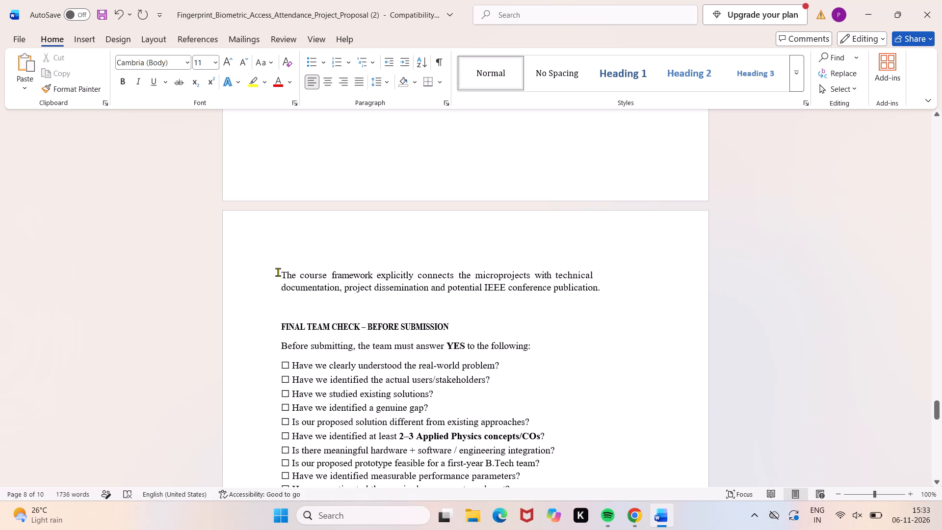
left_click_drag(282, 272, 451, 290)
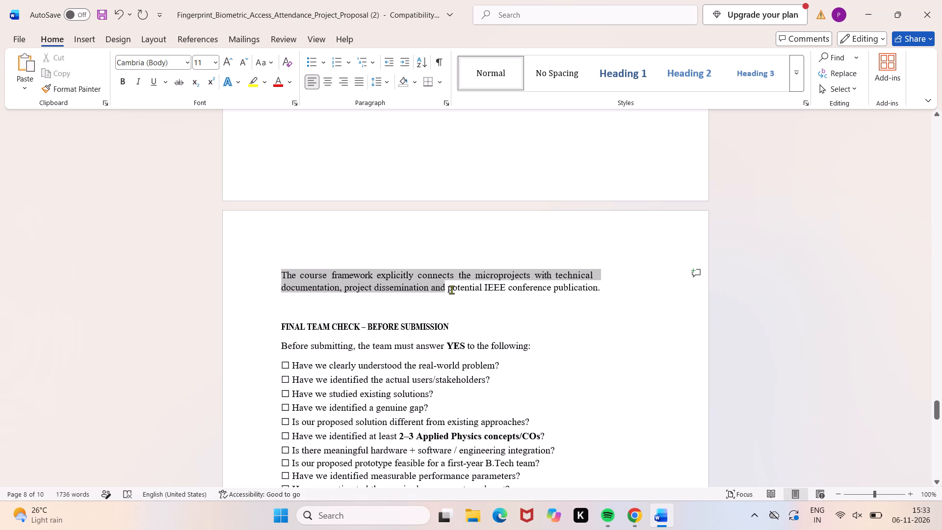
left_click_drag(451, 290, 619, 281)
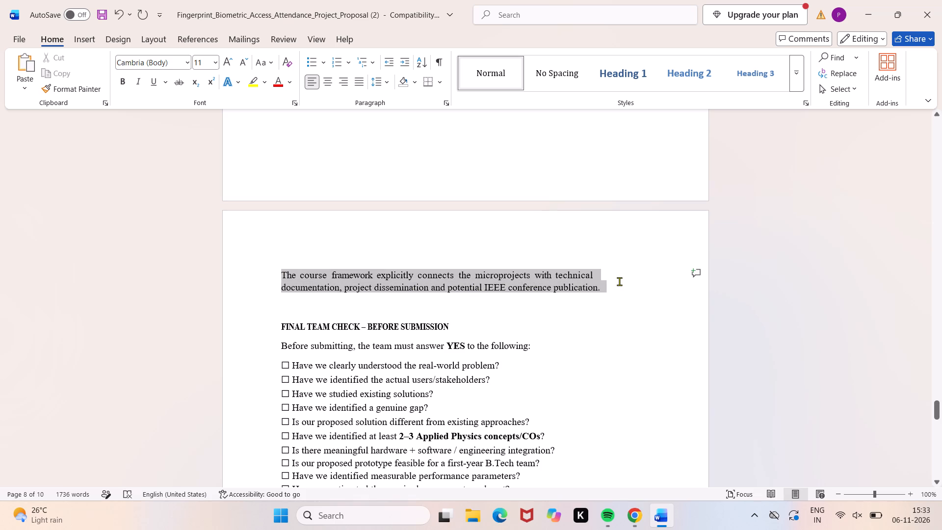
left_click_drag(619, 281, 609, 286)
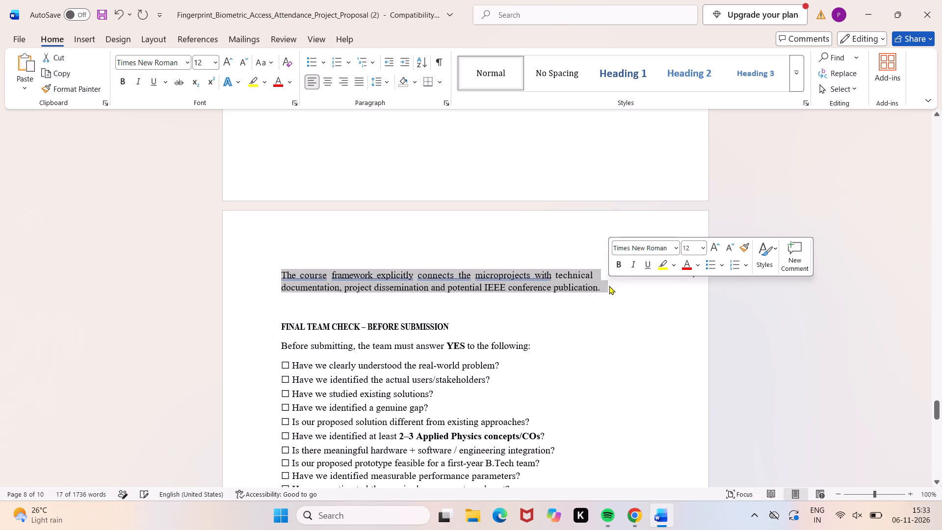
key("BackSpace")
Review the pages from the Final Team Check and Team Declaration back to section 4 for remaining template text and gaps.
scroll(609, 286, "down", 2)
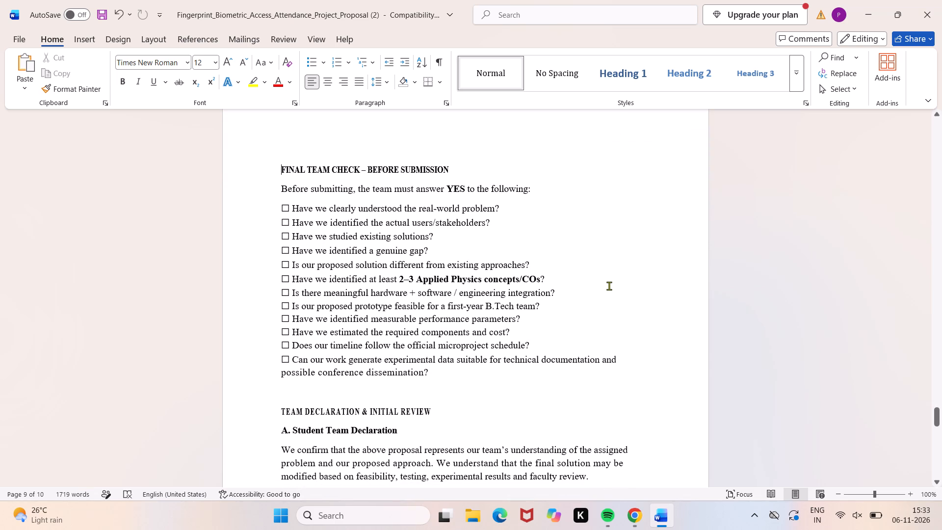
scroll(609, 286, "down", 2)
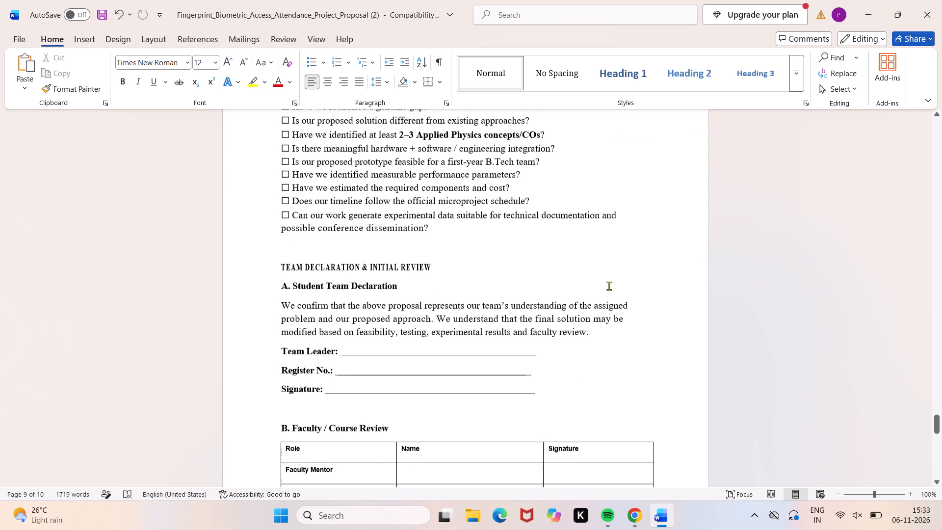
scroll(609, 286, "up", 2)
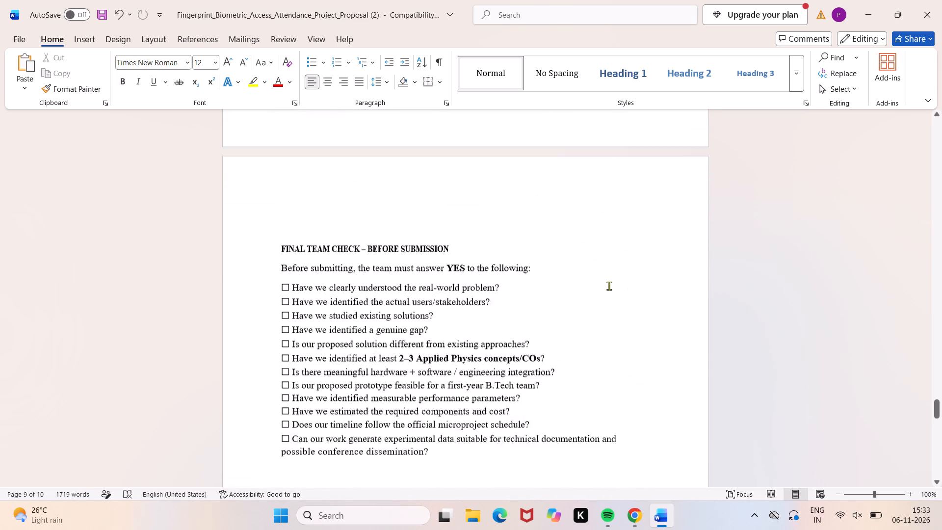
scroll(609, 286, "up", 9)
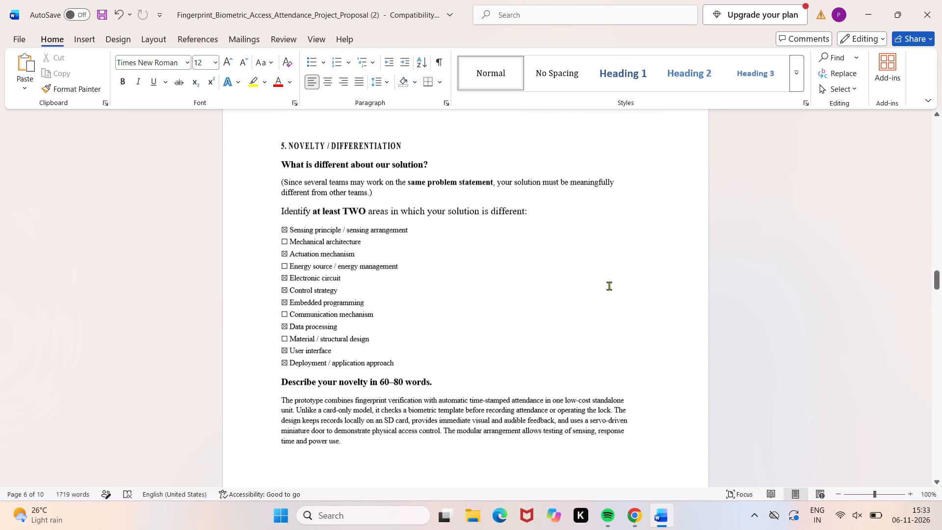
scroll(609, 286, "up", 4)
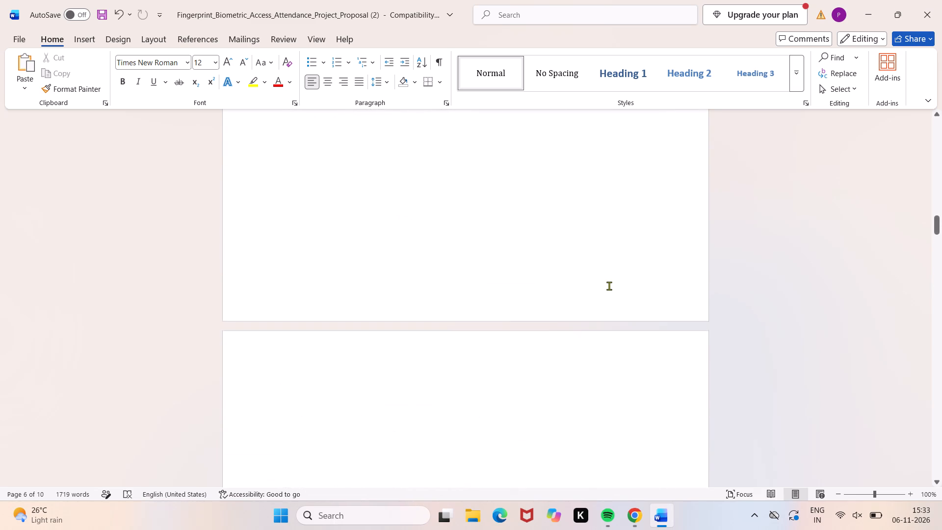
scroll(609, 286, "up", 2)
scroll(609, 286, "down", 4)
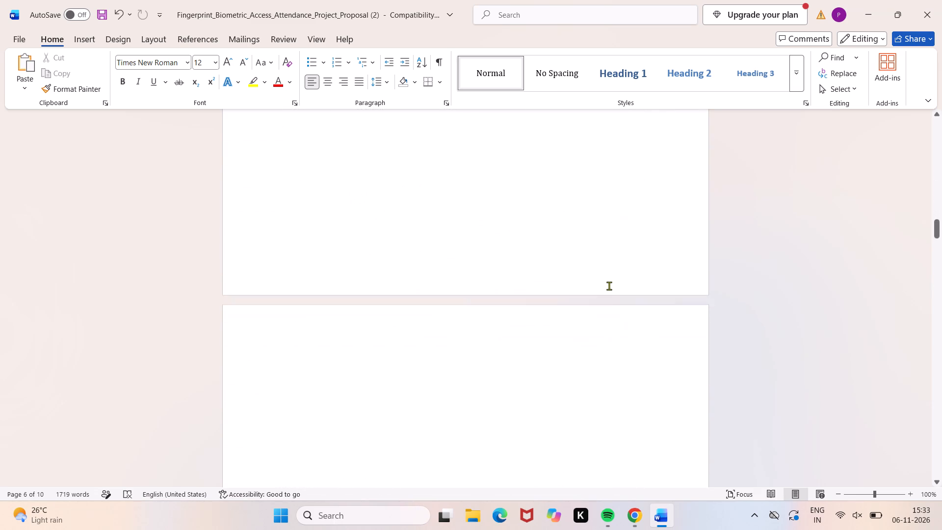
scroll(609, 286, "up", 1)
Remove the blank space above the "4. Applied Physics & Engineering Integration" heading at the start of its page.
scroll(609, 286, "down", 1)
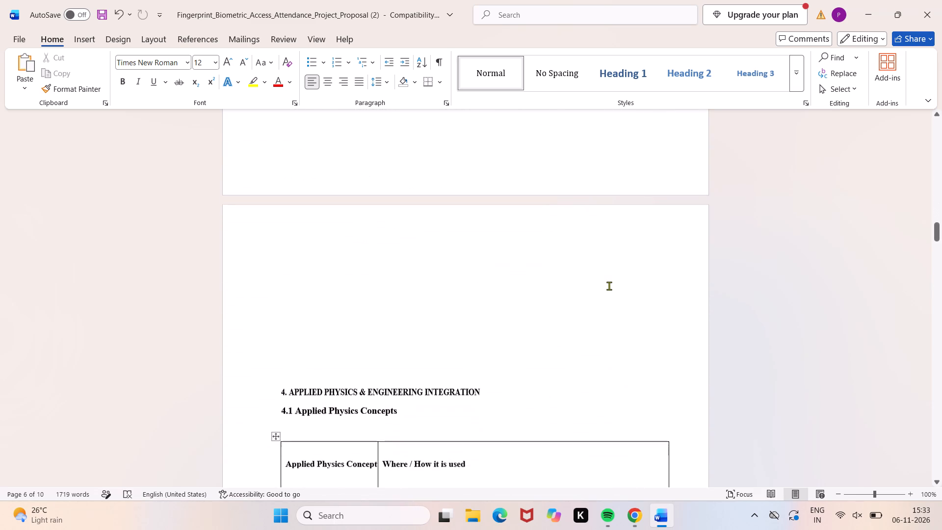
scroll(609, 286, "down", 1)
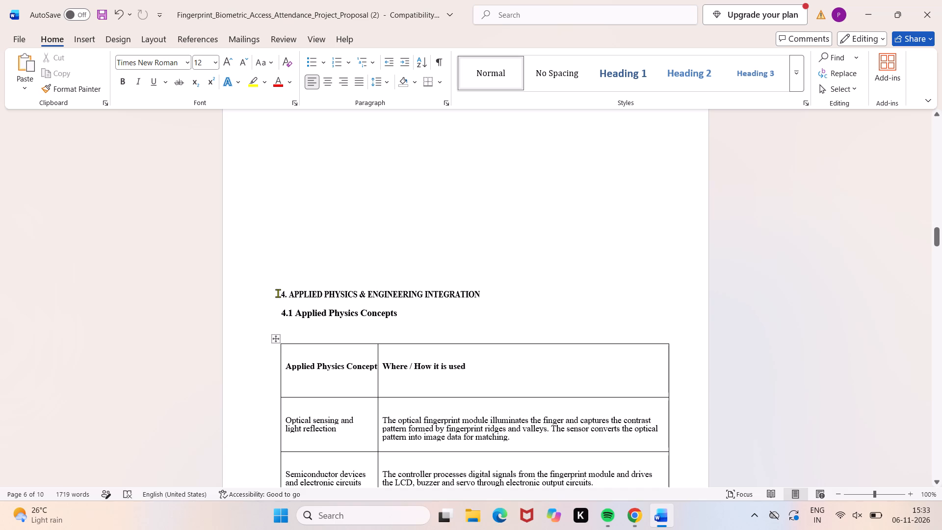
left_click(278, 293)
key("BackSpace")
scroll(278, 293, "up", 1)
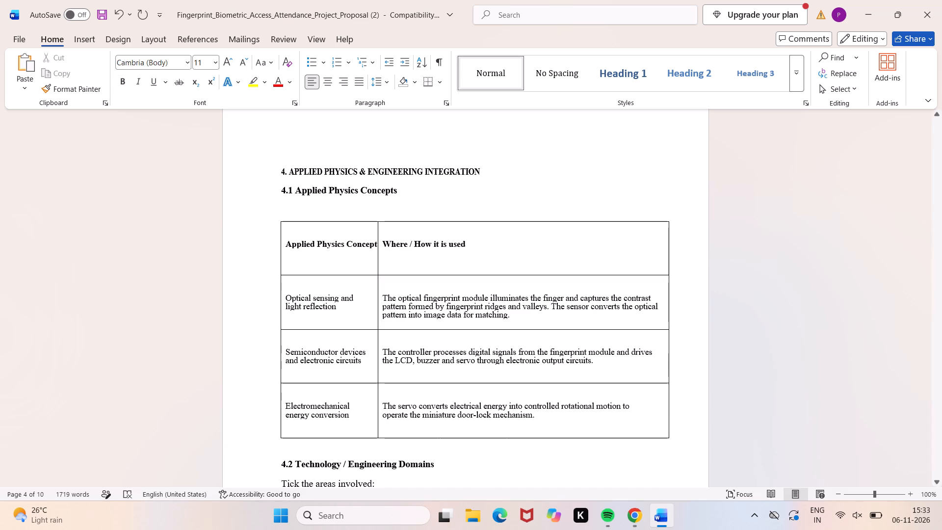
scroll(278, 293, "up", 1)
key("BackSpace")
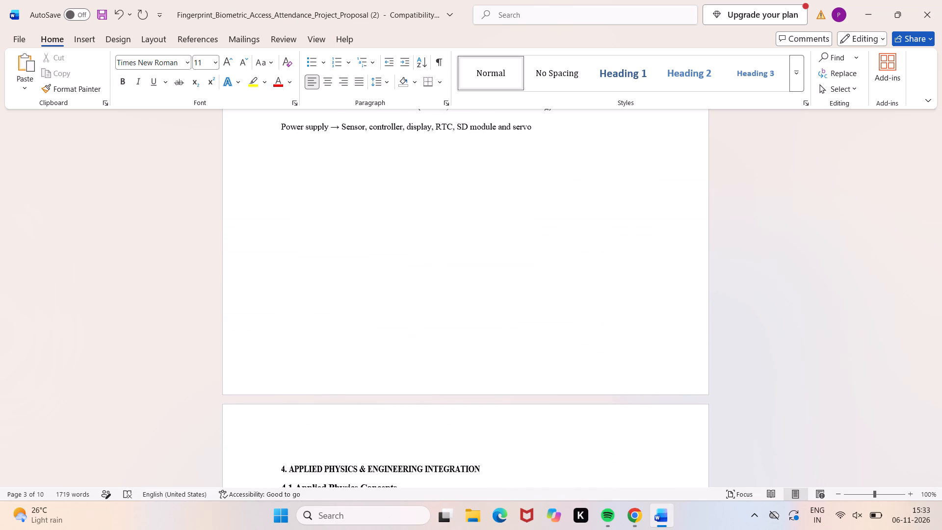
left_click(311, 269)
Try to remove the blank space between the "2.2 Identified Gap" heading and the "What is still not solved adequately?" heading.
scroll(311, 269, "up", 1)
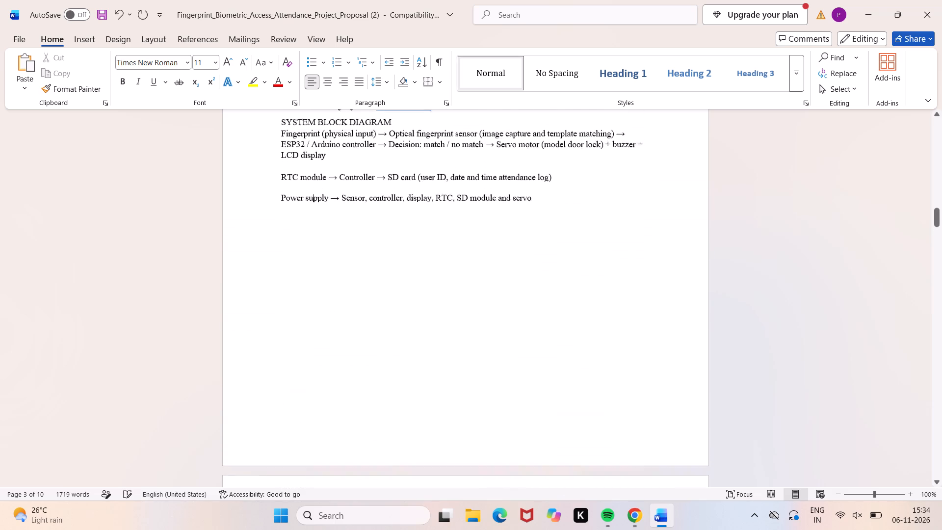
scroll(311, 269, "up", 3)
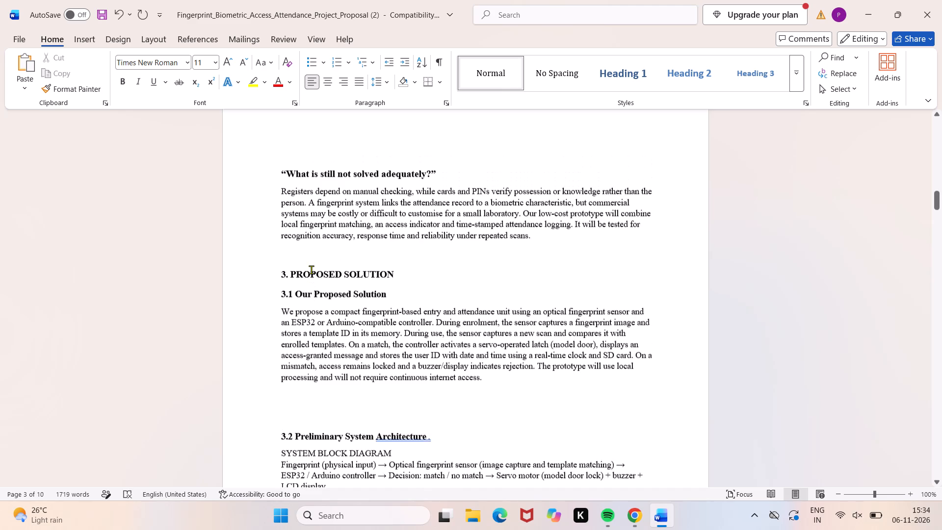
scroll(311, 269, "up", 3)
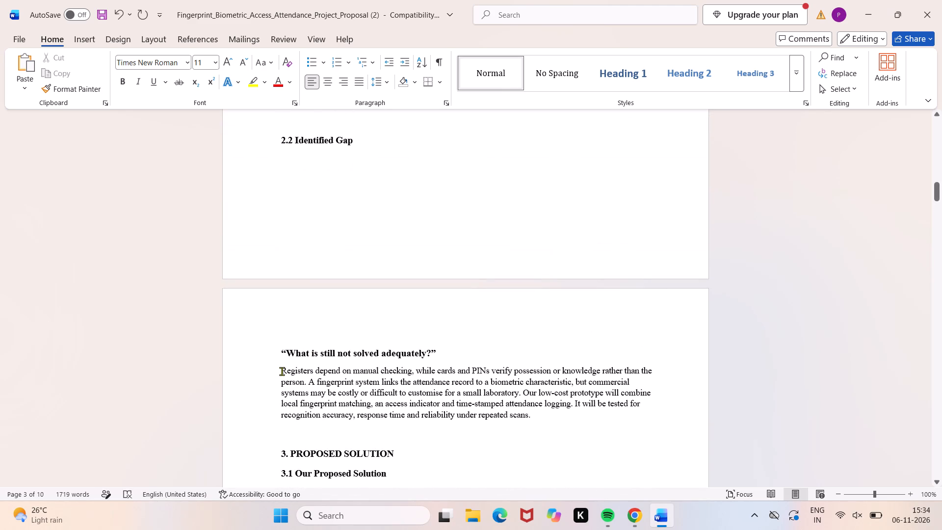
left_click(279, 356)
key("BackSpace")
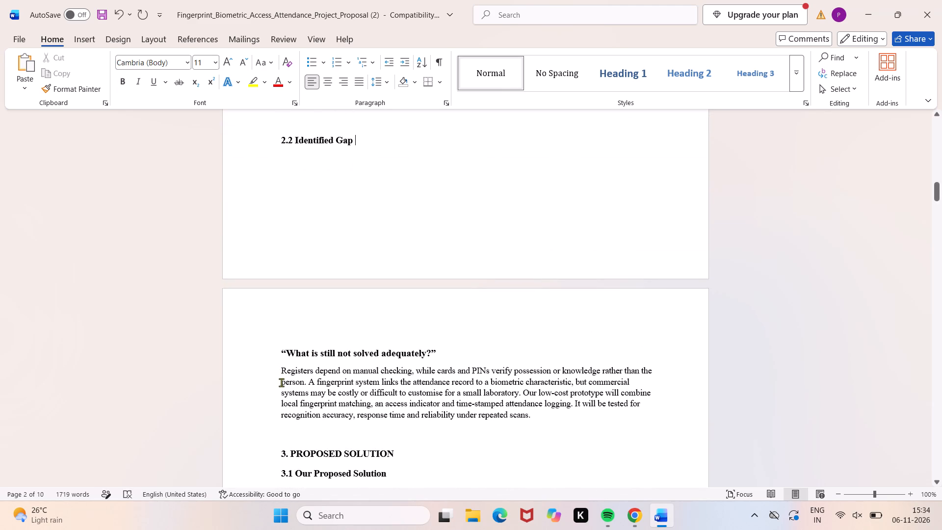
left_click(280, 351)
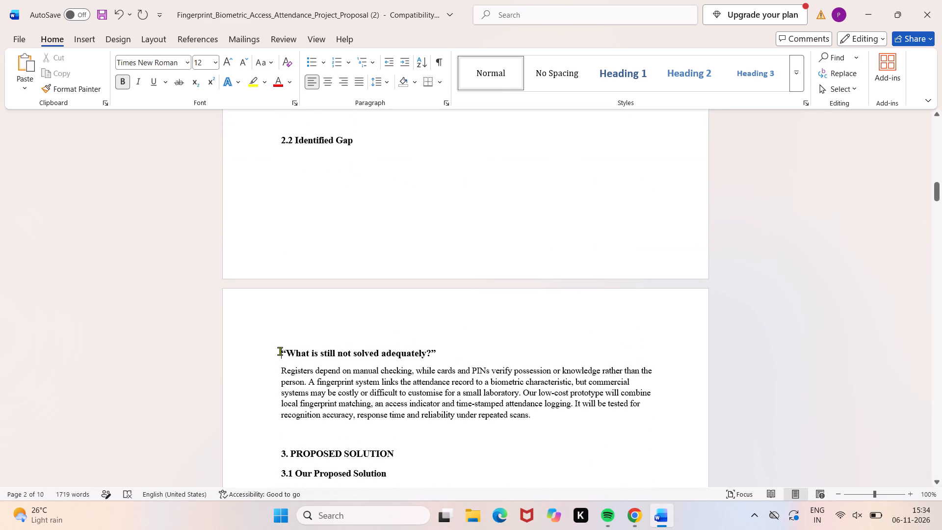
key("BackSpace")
Review the pages from section 2, Existing Solutions & Gap, back to the title page for remaining gaps.
scroll(321, 266, "up", 4)
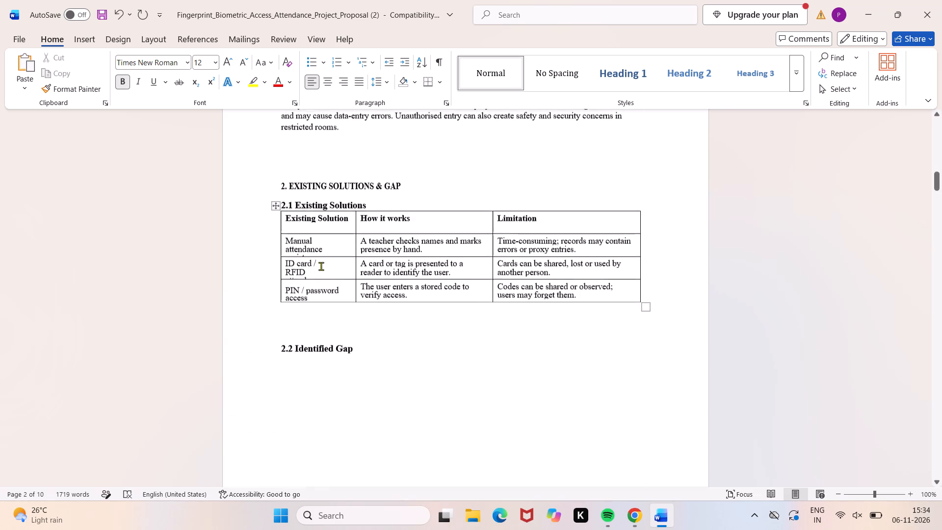
scroll(321, 266, "up", 1)
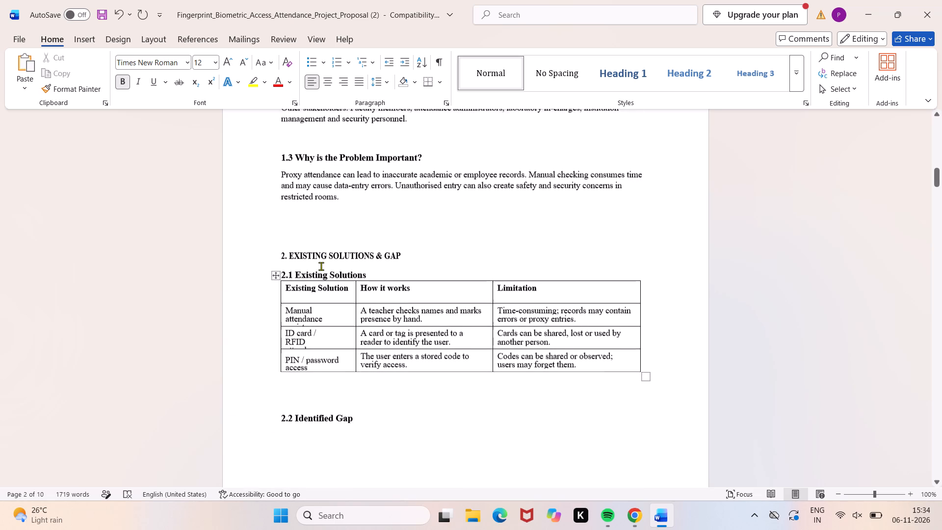
scroll(321, 266, "up", 11)
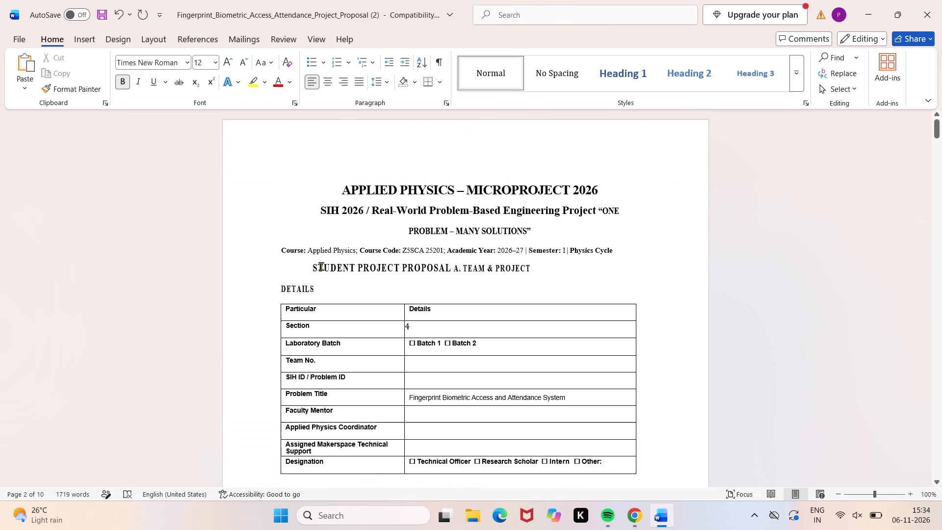
scroll(321, 266, "down", 3)
scroll(321, 266, "up", 1)
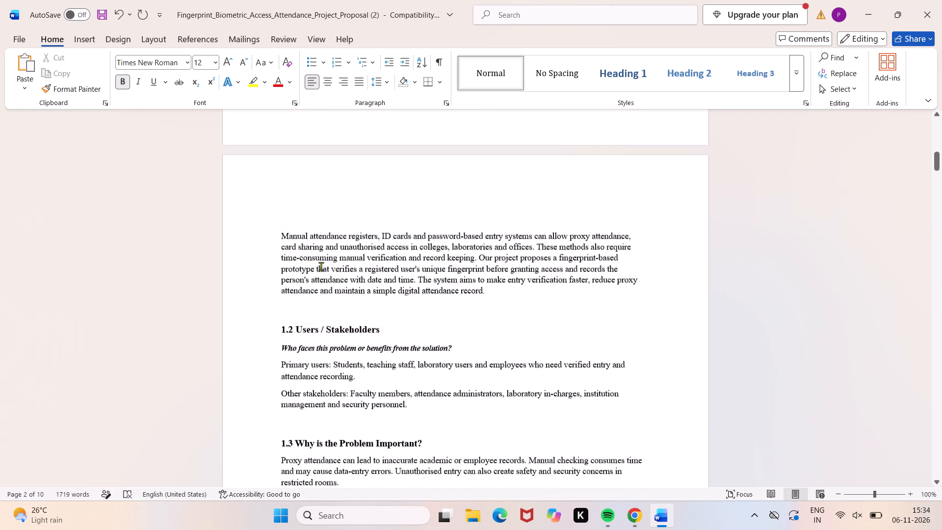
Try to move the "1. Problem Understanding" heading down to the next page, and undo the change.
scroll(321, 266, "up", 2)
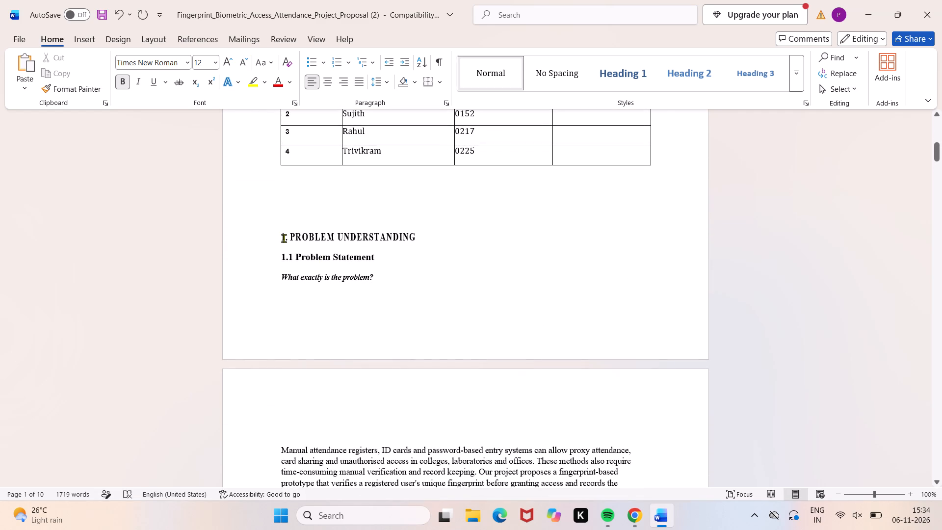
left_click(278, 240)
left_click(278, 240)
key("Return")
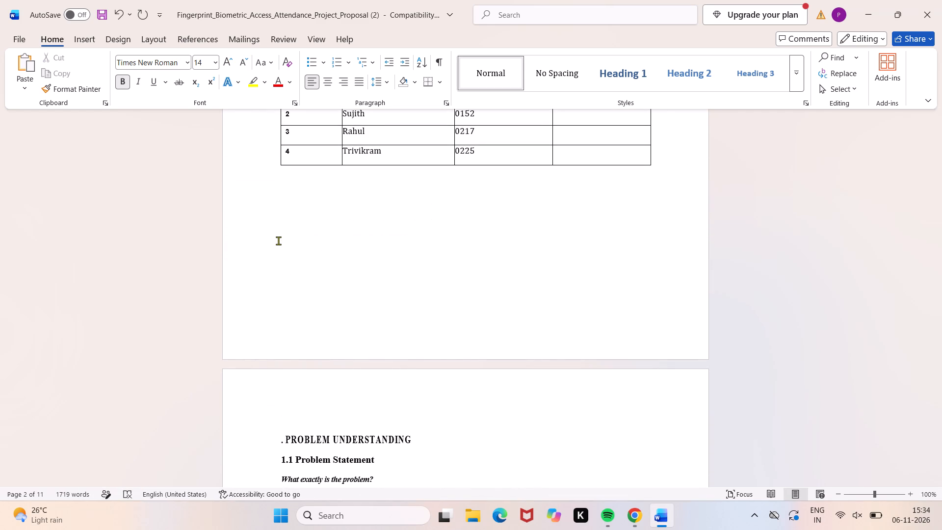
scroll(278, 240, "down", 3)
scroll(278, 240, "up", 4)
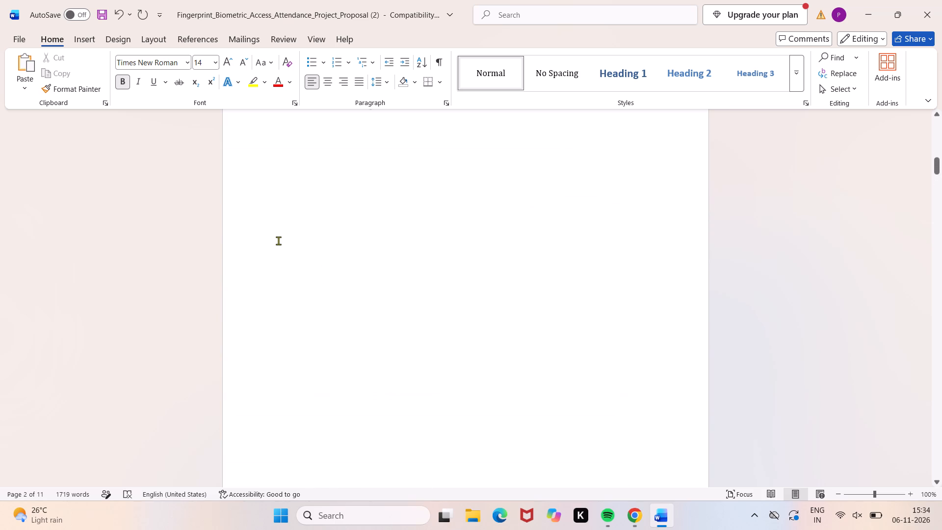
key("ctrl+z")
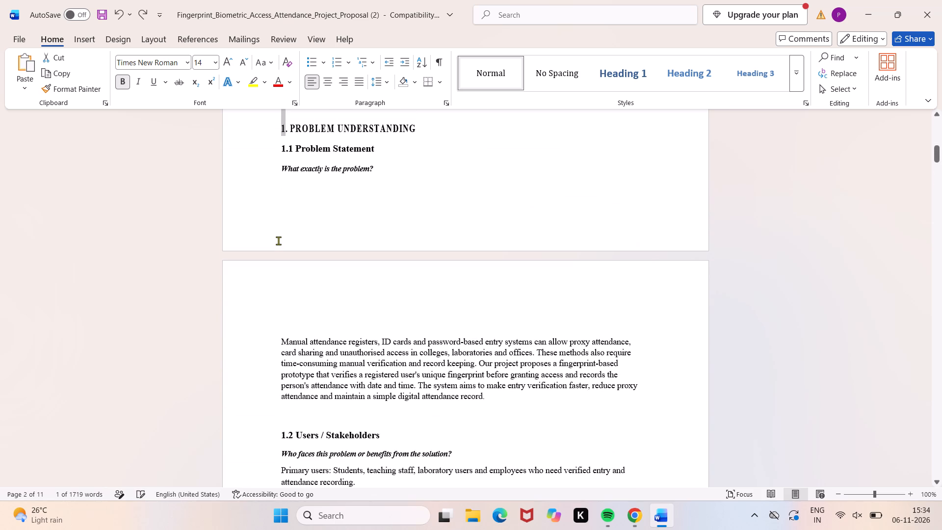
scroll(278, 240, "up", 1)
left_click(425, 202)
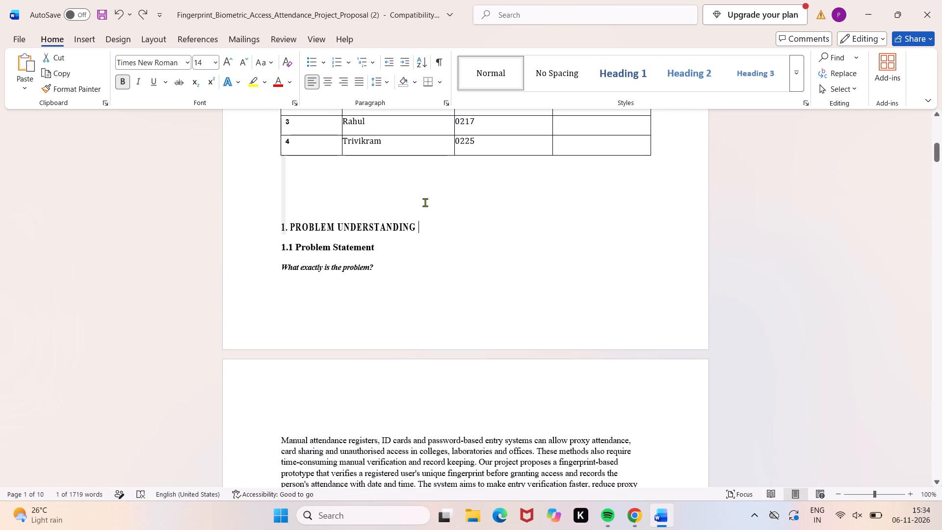
Review the title block, the Team & Project Details table and the Team Members table on the first page.
scroll(512, 199, "up", 2)
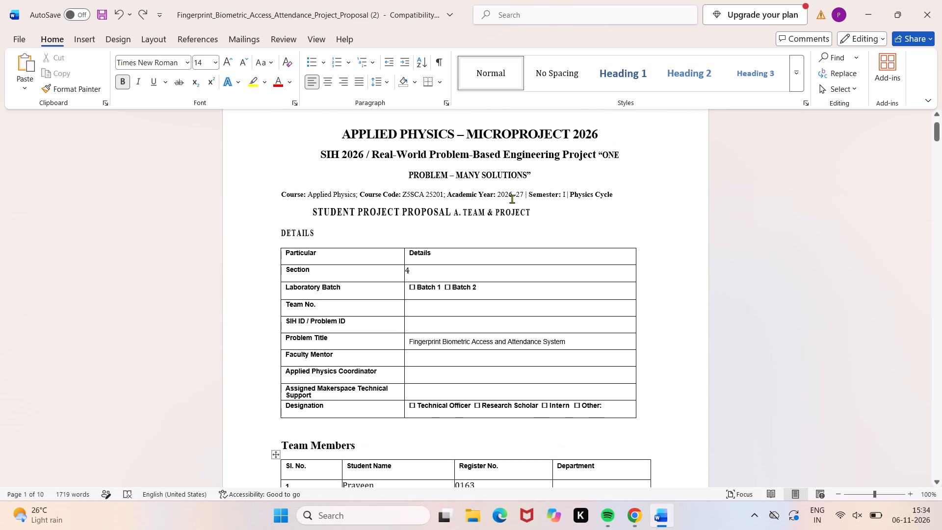
scroll(512, 199, "right", 1)
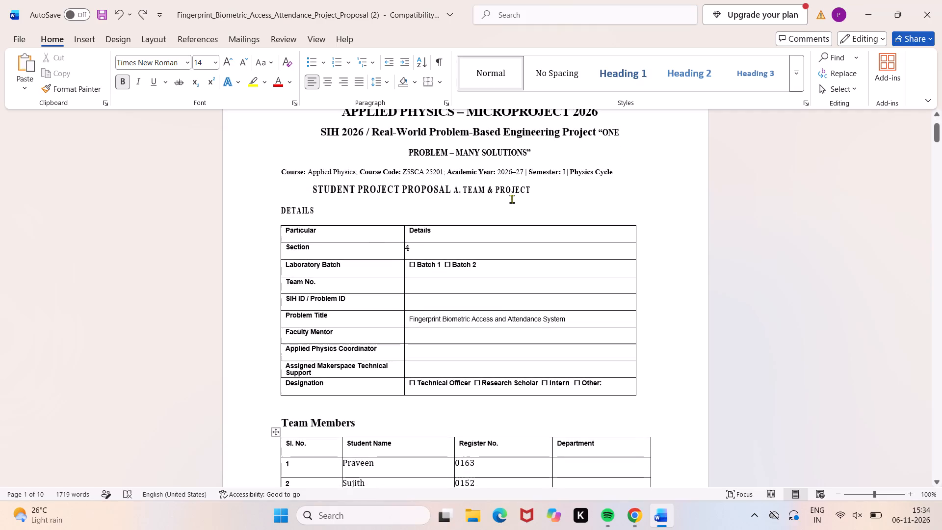
scroll(512, 199, "down", 1)
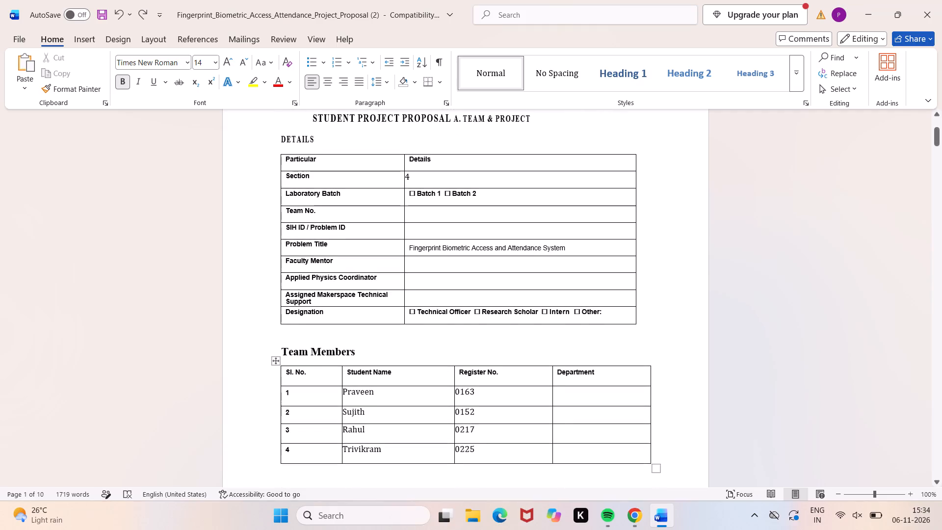
scroll(512, 199, "down", 1)
scroll(512, 199, "up", 3)
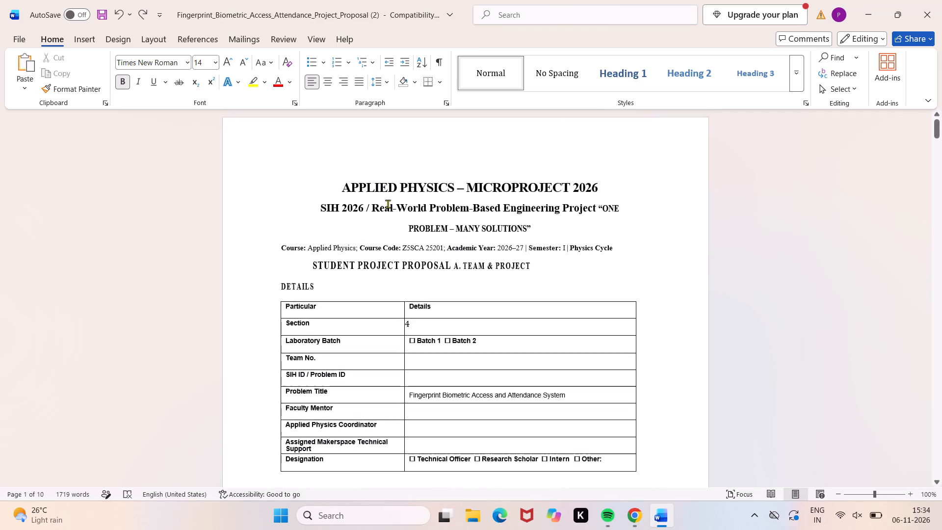
Start saving a copy in the Downloads folder, shortening the file name to "Fingerprint_Biometric_Access_Attendance_Project_Proposal" without the number suffix.
left_click(25, 38)
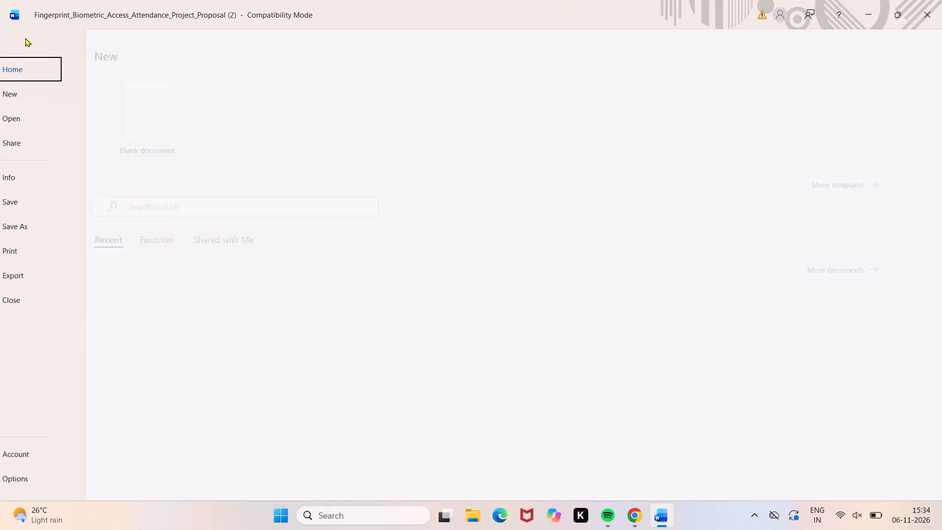
left_click(63, 230)
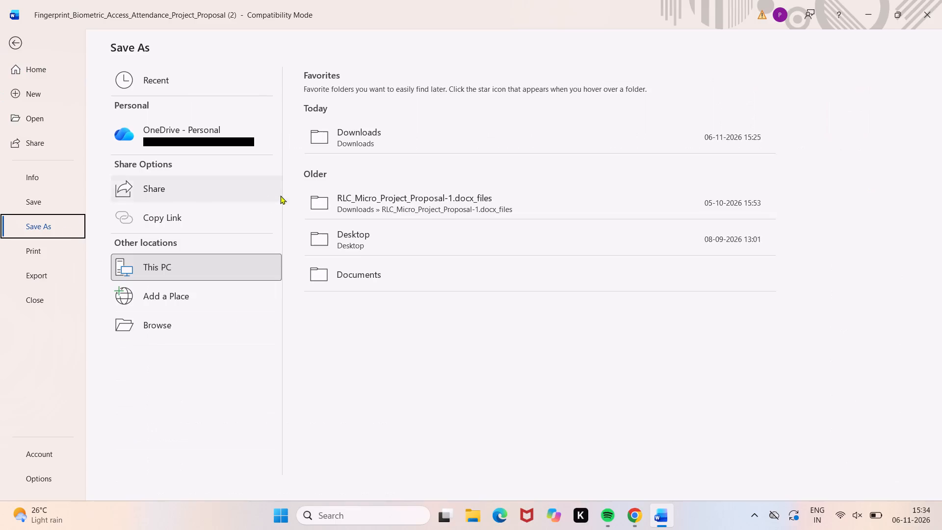
left_click(355, 143)
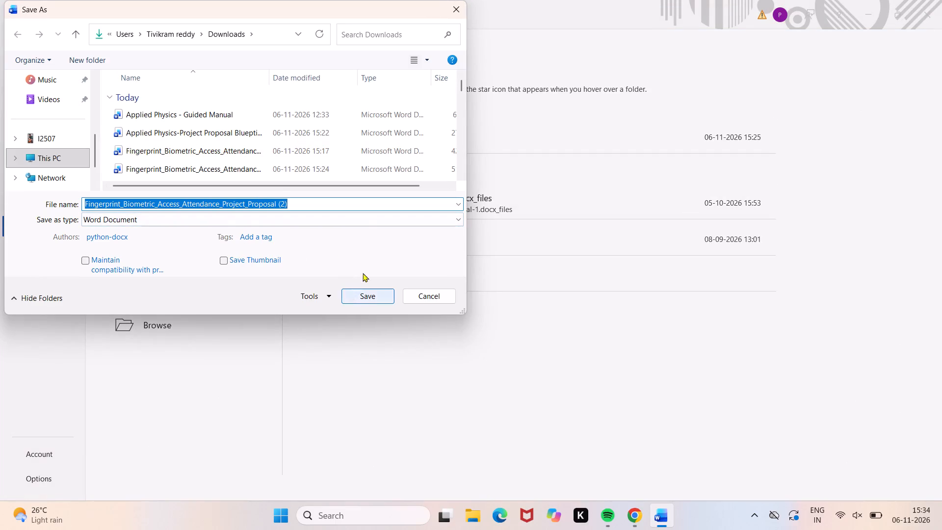
left_click(341, 202)
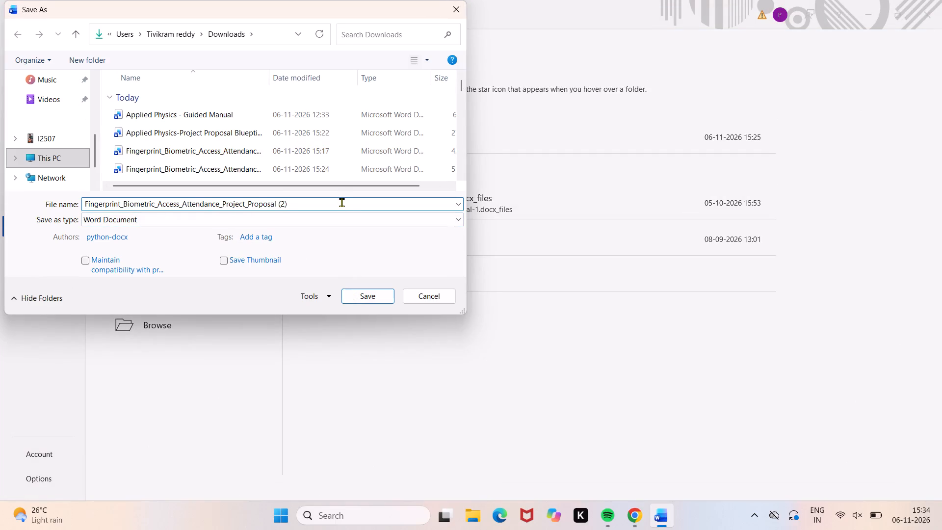
key("BackSpace")
key("BackSpace")
key("BackSpace")
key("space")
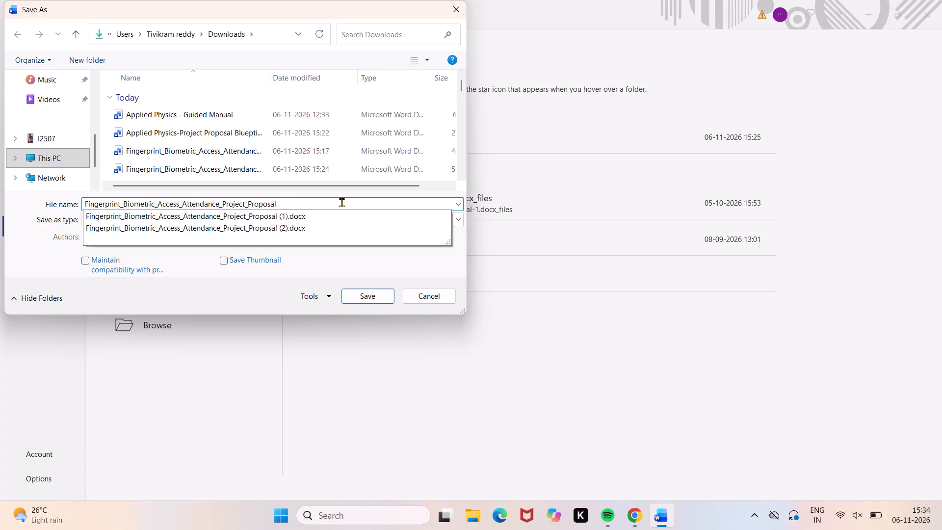
Add "final" to the end of the proposal's file name and save the copy in the Downloads folder.
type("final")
left_click(378, 300)
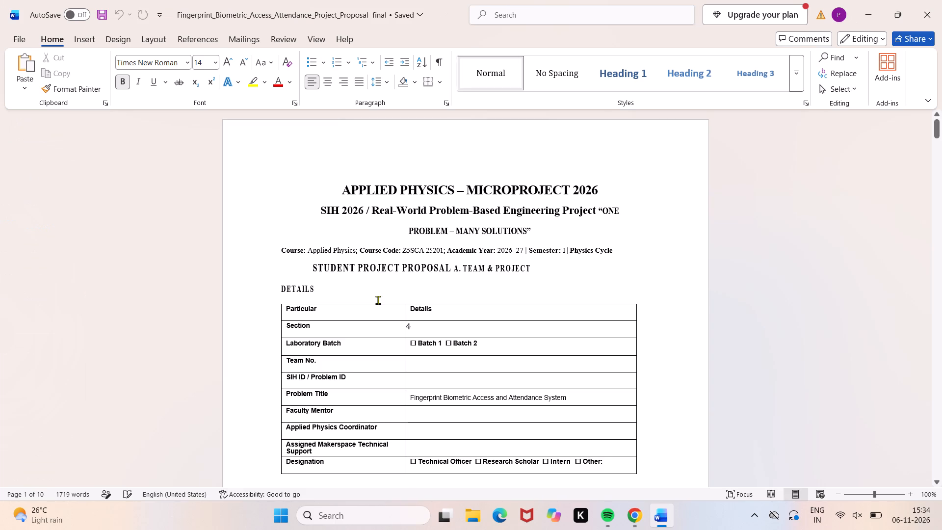
Open the Windows search to look for another app.
left_click(398, 522)
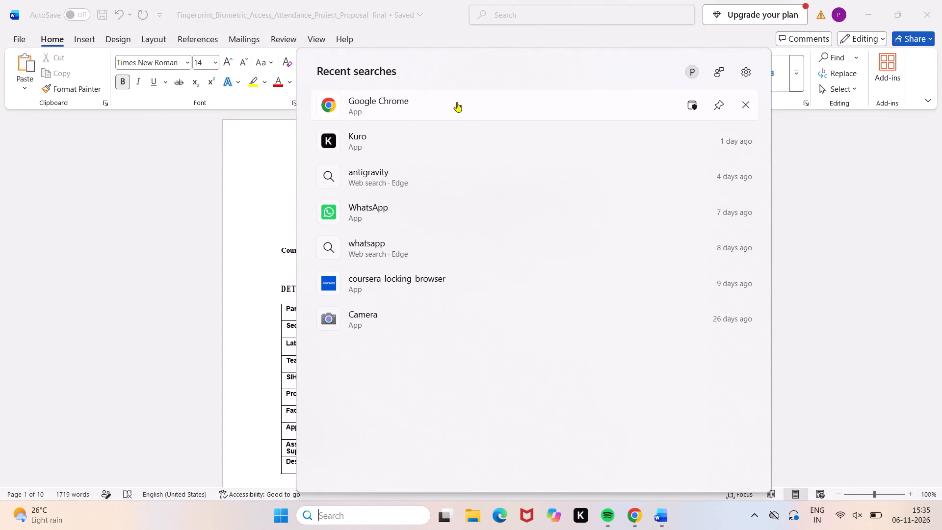
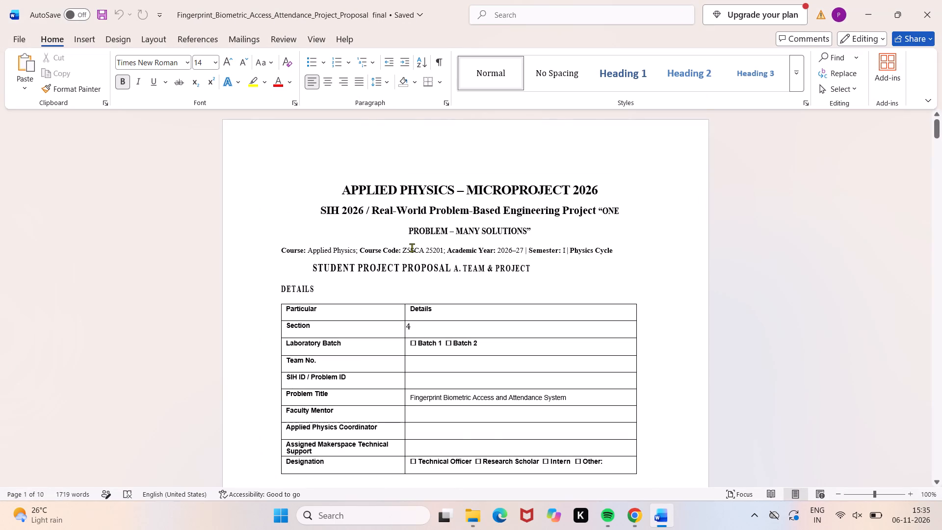
Skim the saved proposal from the title page down to the Final Team Check – Before Submission checklist and back.
scroll(412, 247, "down", 10)
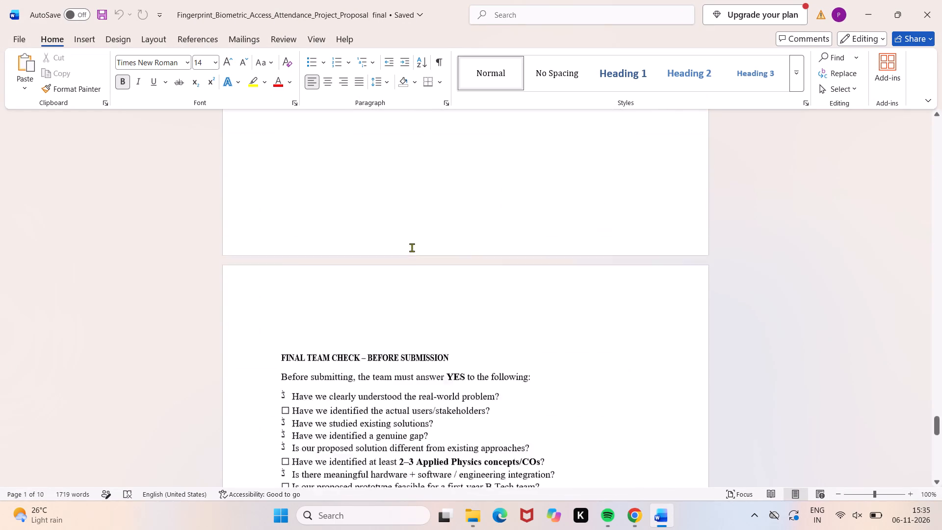
scroll(412, 247, "down", 13)
scroll(412, 247, "up", 20)
scroll(412, 247, "up", 14)
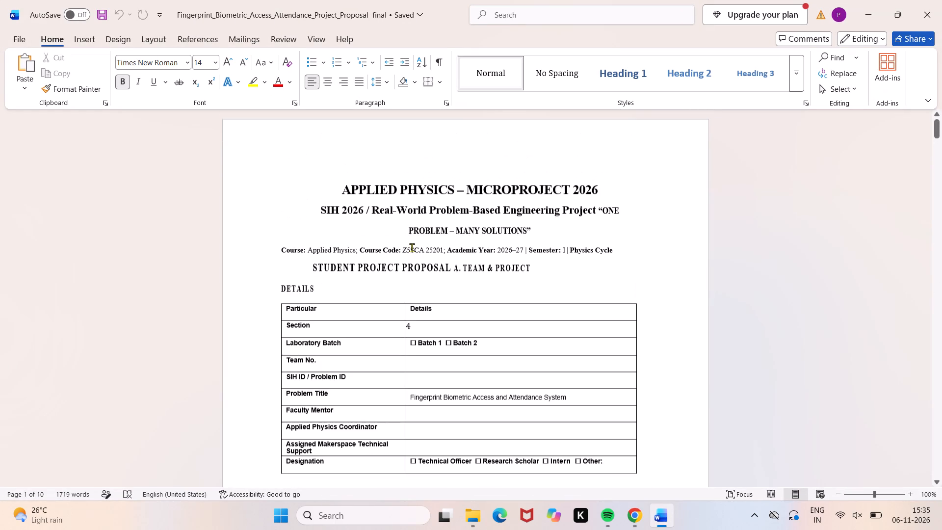
Close the final project proposal document and return to the Downloads folder.
scroll(859, 7, "up", 2)
left_click(941, 22)
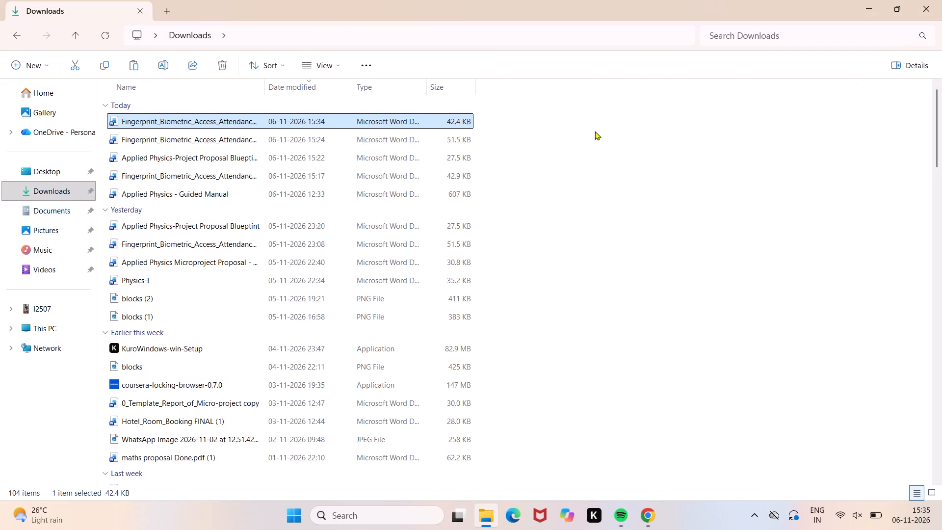
Open the sharing options for the newest Fingerprint Biometric proposal file in Downloads and copy the file from there.
right_click(423, 116)
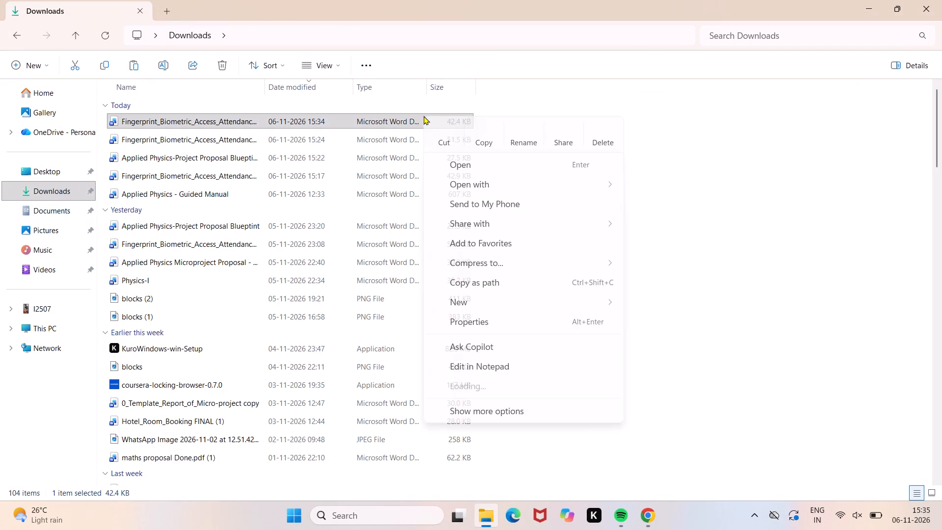
left_click(568, 135)
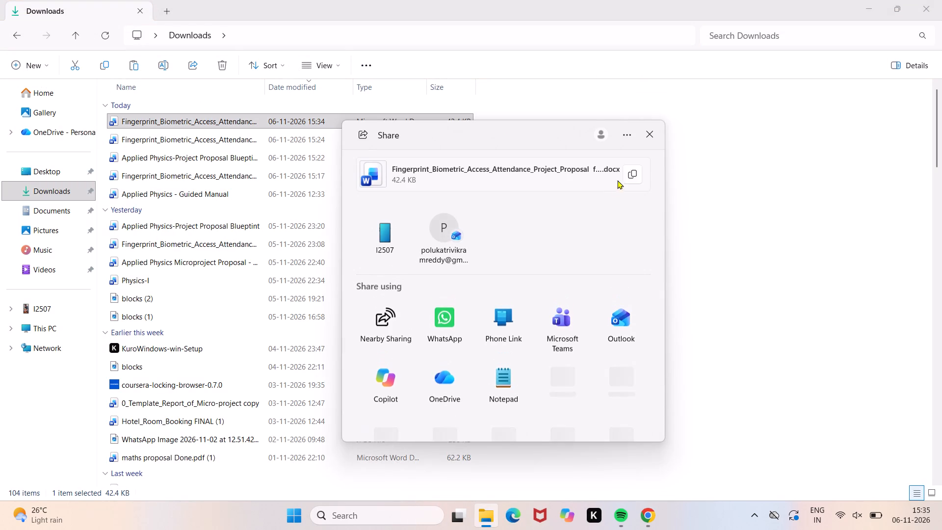
left_click(634, 173)
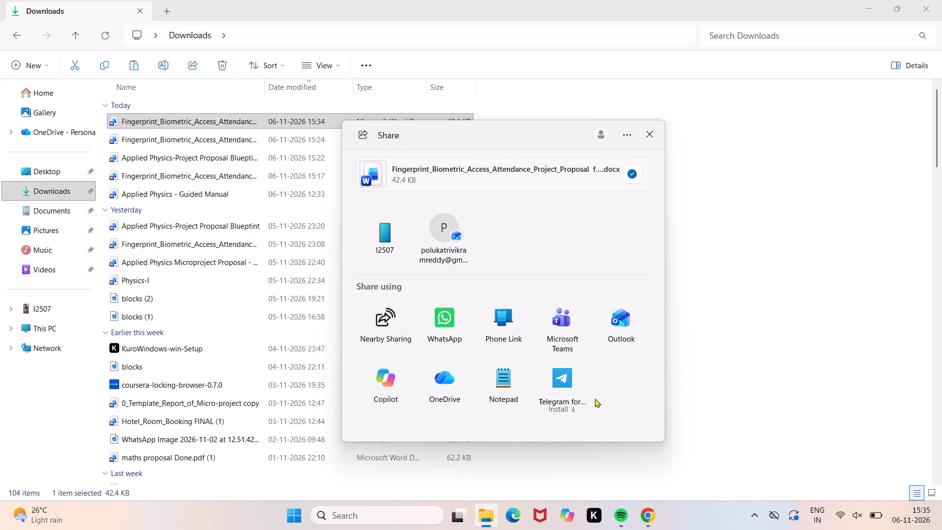
Open the Windows search.
left_click(429, 519)
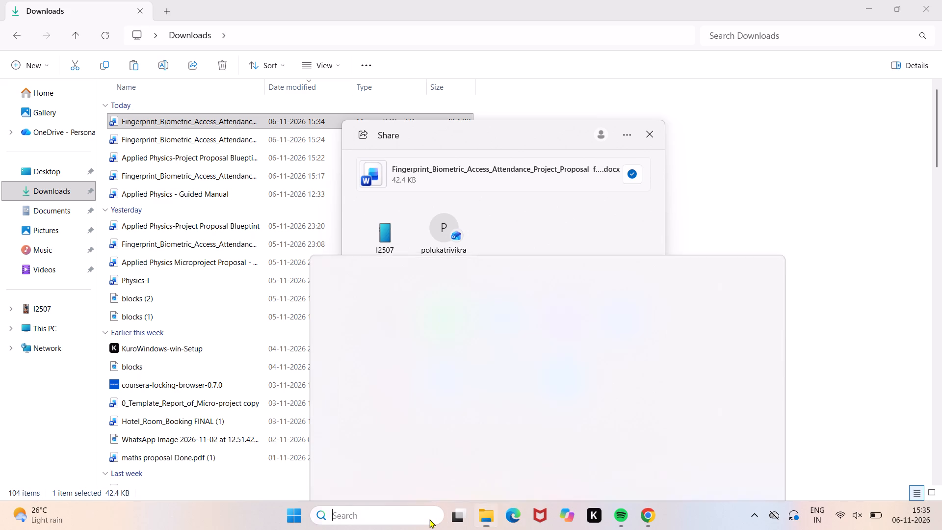
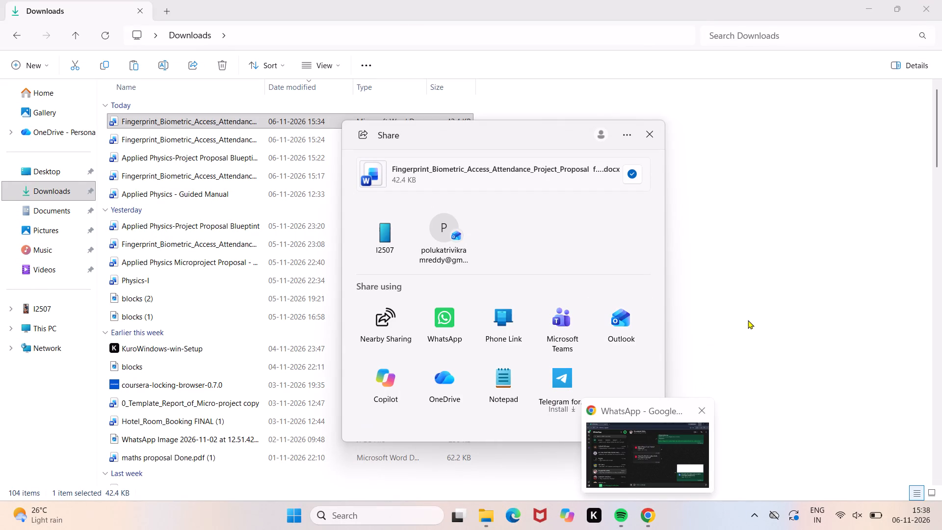
Dismiss the sharing window and open the most recent Fingerprint_Biometric_Access_Attendance_Project_Proposal document in Word to view the 1. Problem Understanding heading.
left_click(651, 138)
double_click(419, 127)
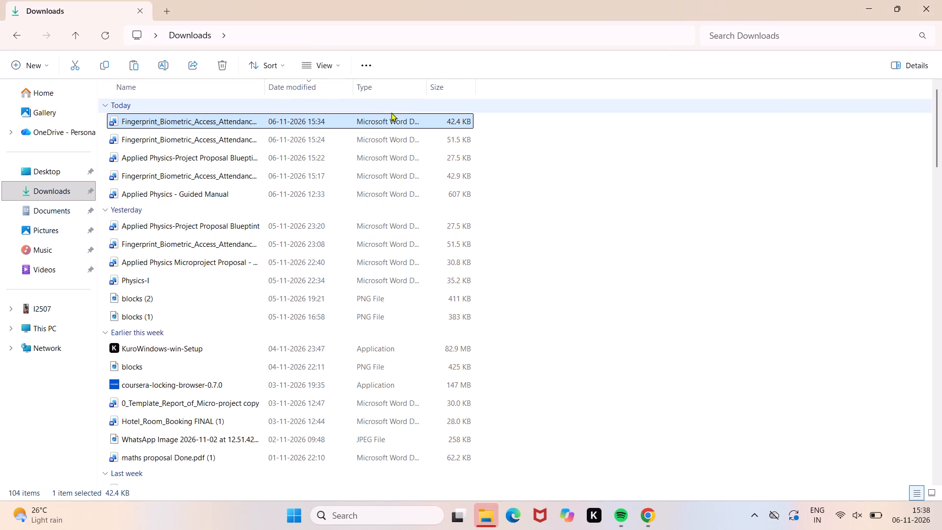
scroll(478, 265, "down", 5)
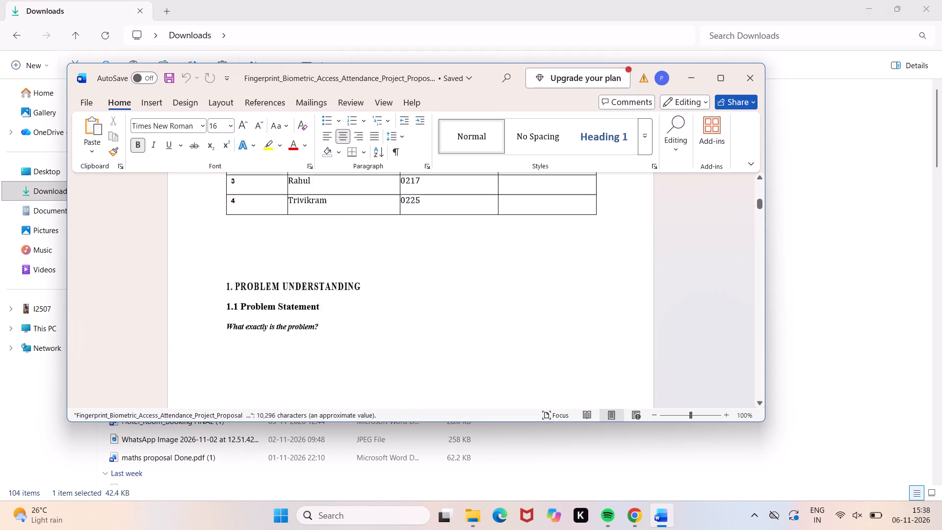
Skim the proposal from the team members table down to section 3.2 Preliminary System Architecture.
scroll(478, 265, "up", 1)
scroll(478, 265, "down", 6)
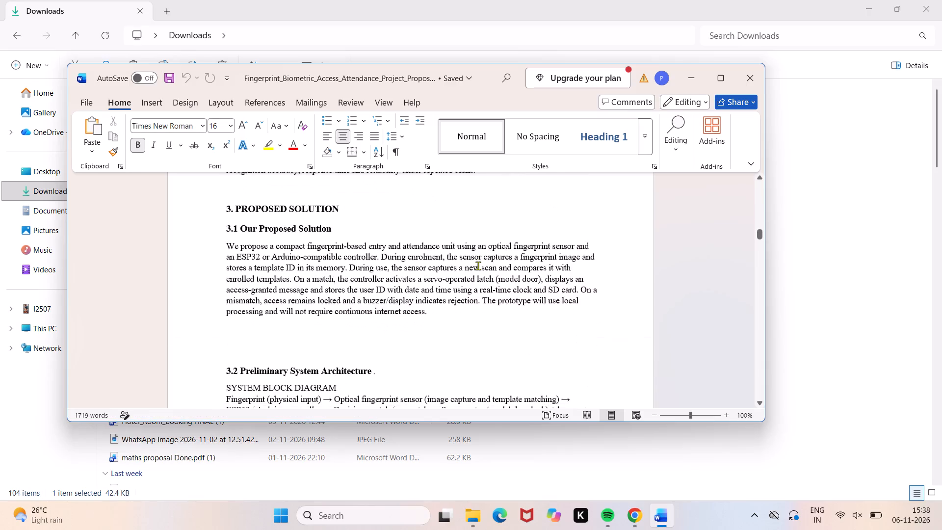
scroll(478, 265, "down", 2)
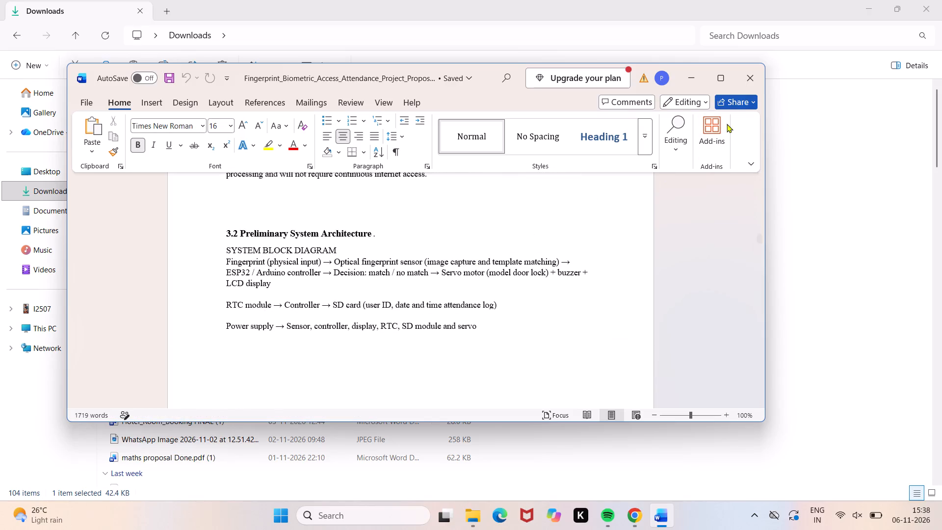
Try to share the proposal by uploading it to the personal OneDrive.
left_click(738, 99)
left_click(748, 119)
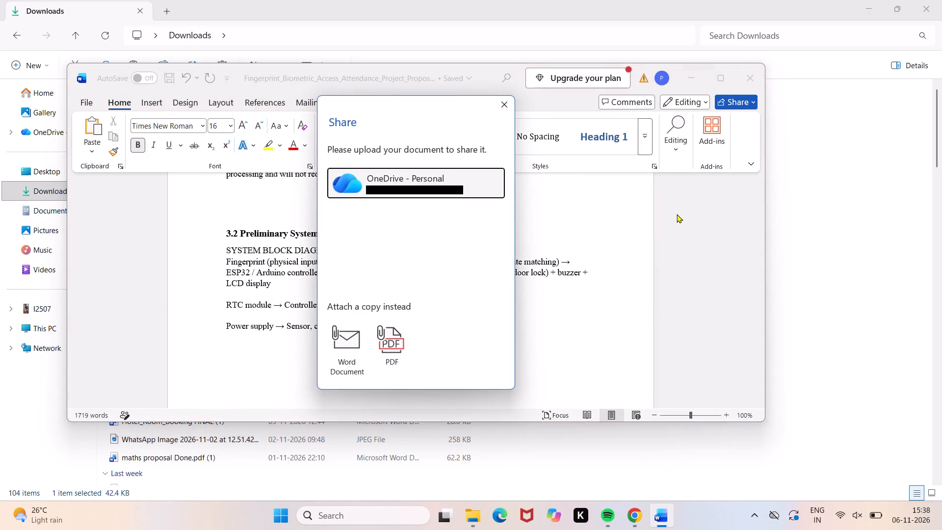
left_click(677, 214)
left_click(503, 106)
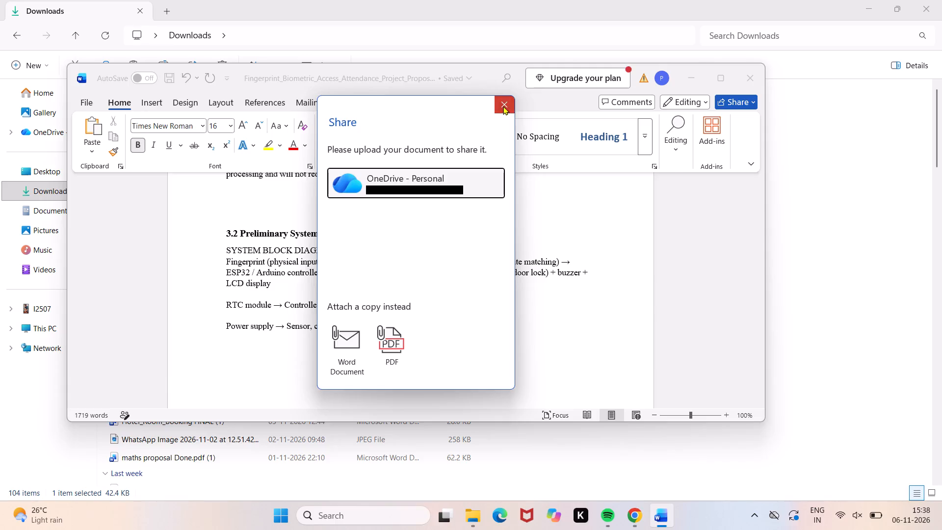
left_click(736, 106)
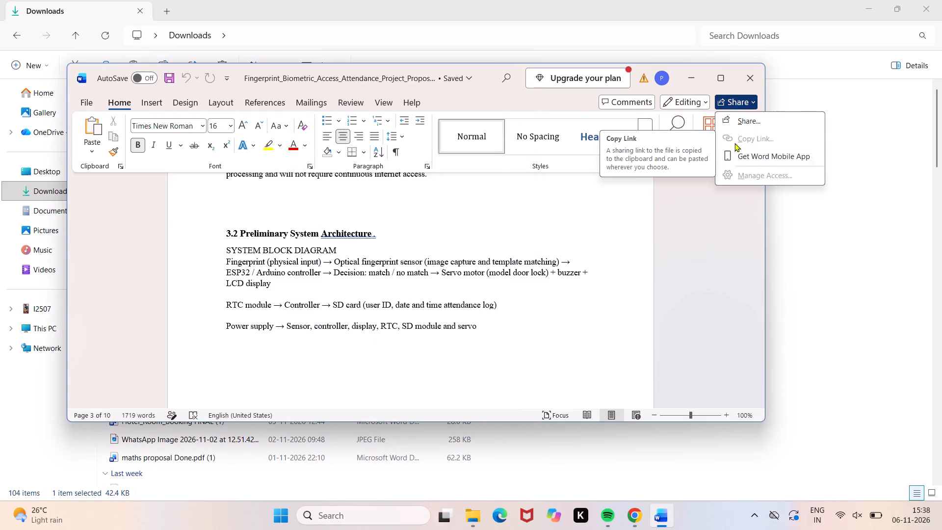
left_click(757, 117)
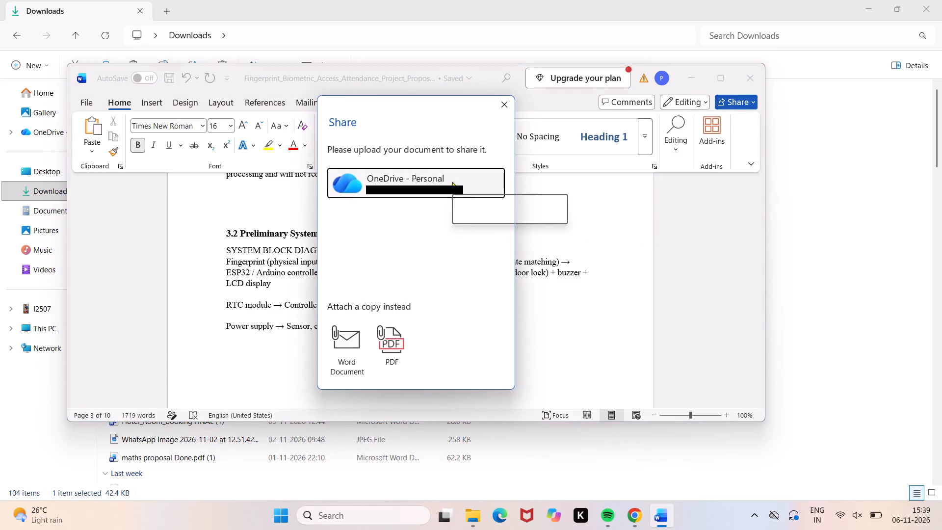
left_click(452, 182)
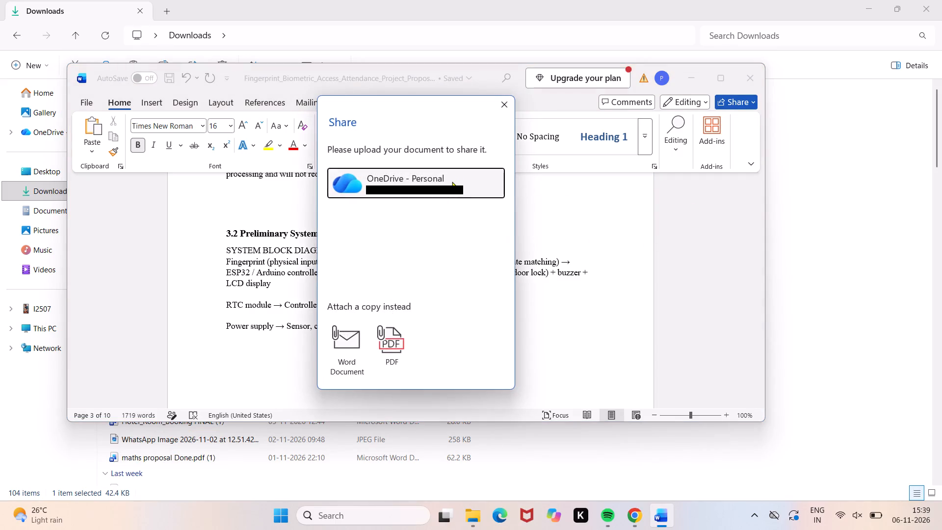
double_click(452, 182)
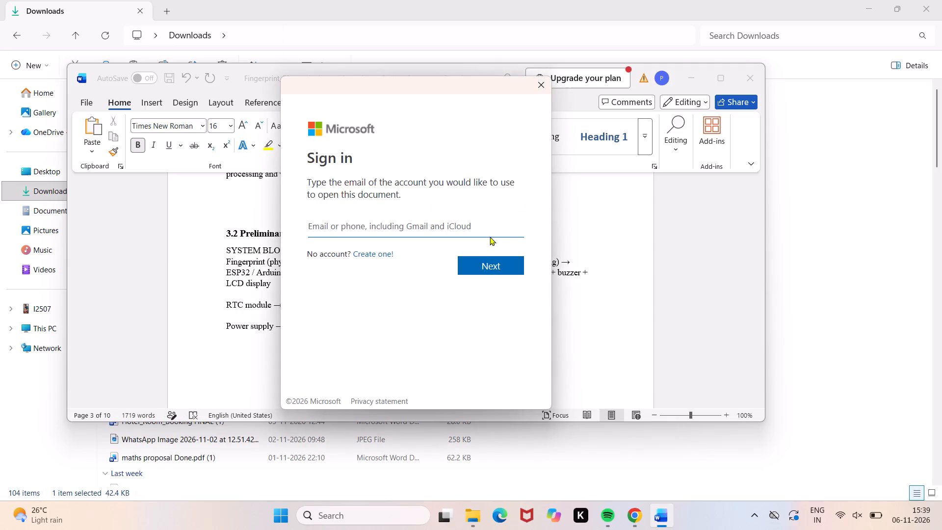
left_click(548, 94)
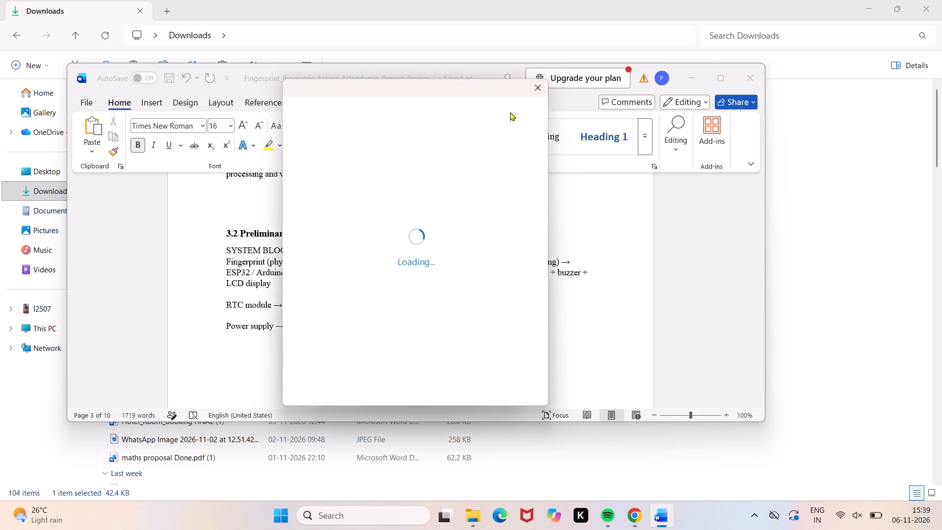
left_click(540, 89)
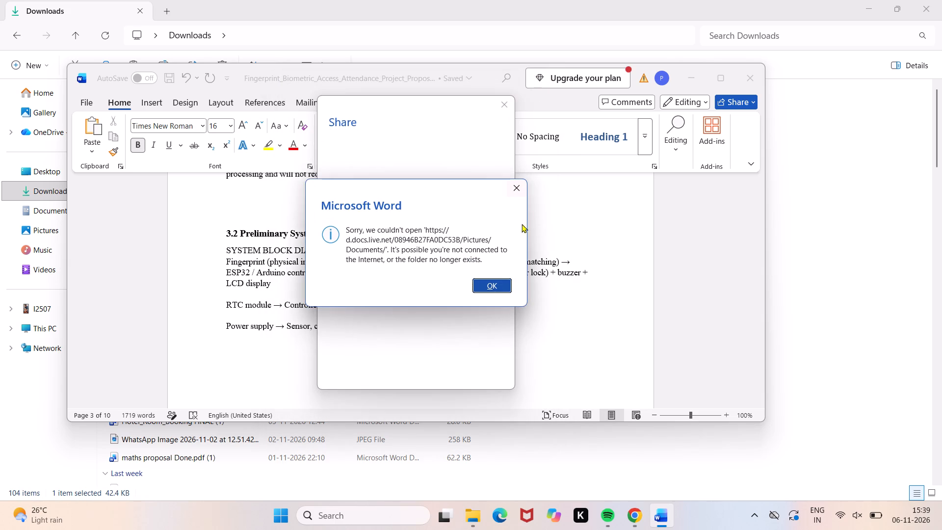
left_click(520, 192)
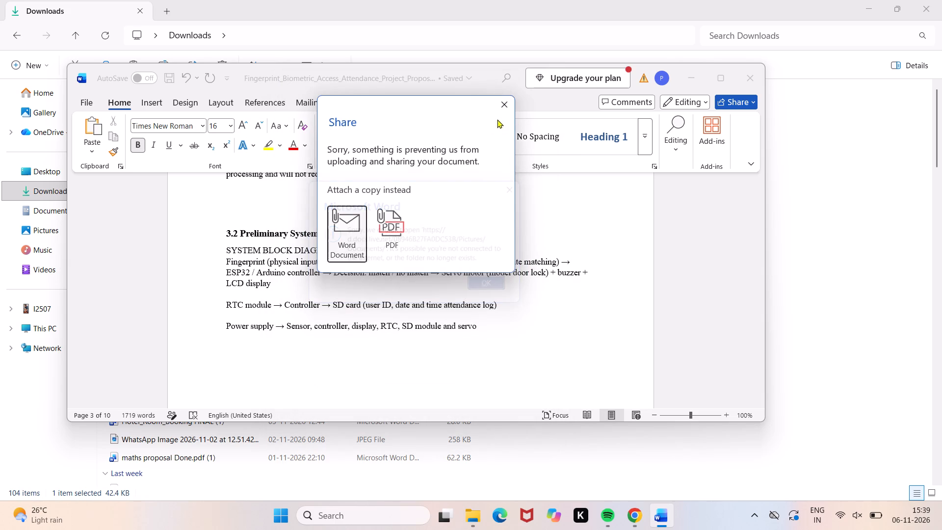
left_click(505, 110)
Examine the rest of the proposal, from the system architecture through the engineering domains, development plan and deliverables, and return to the title page.
scroll(503, 225, "down", 1)
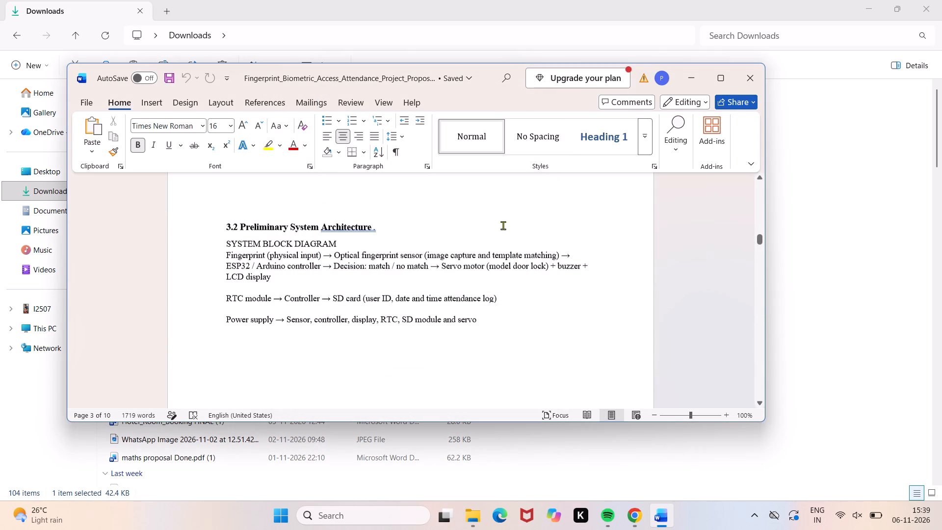
scroll(503, 225, "down", 4)
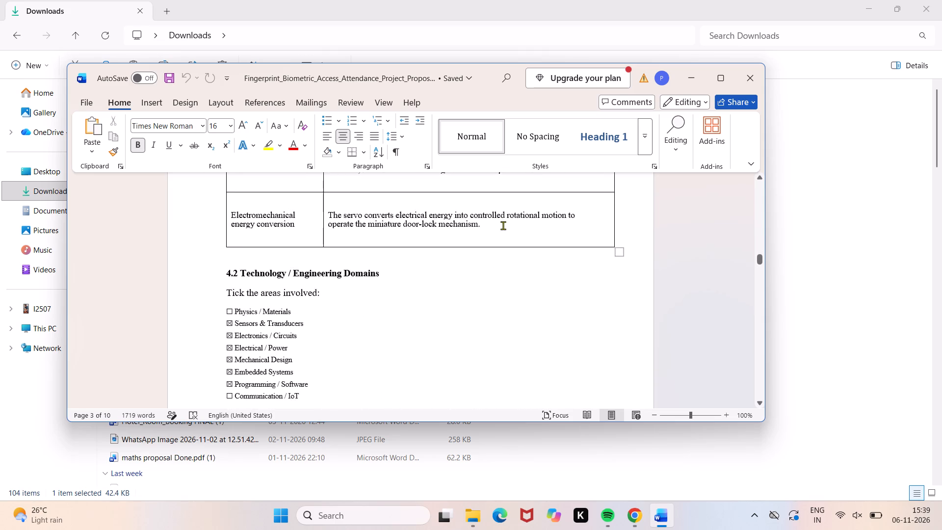
scroll(503, 225, "down", 2)
scroll(503, 225, "up", 1)
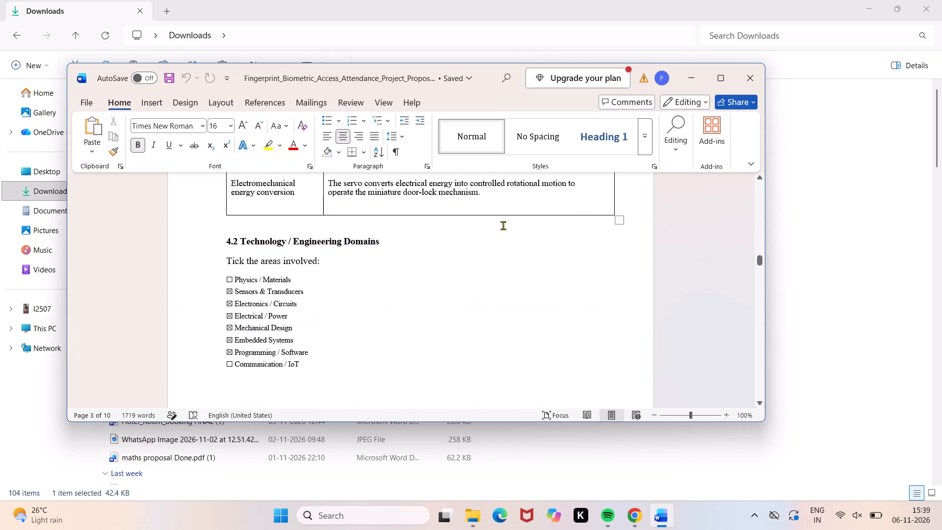
scroll(503, 225, "down", 3)
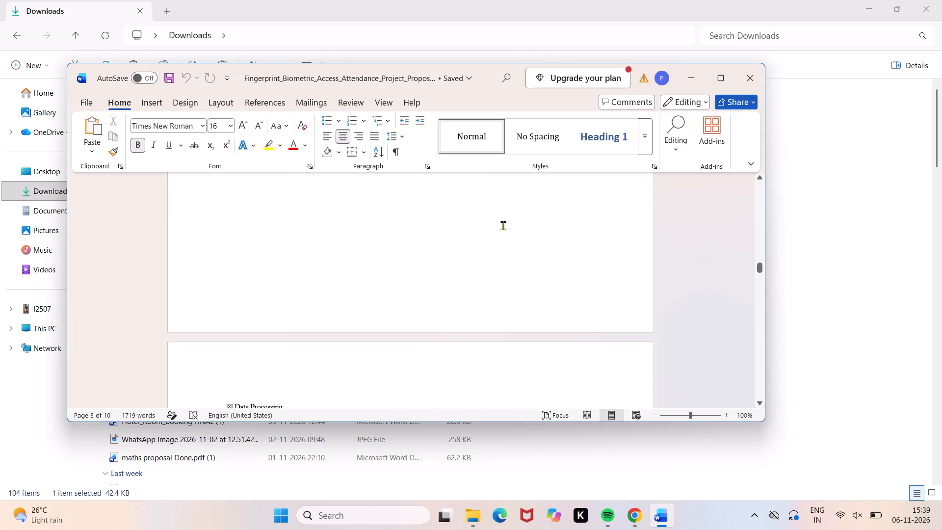
scroll(503, 225, "down", 5)
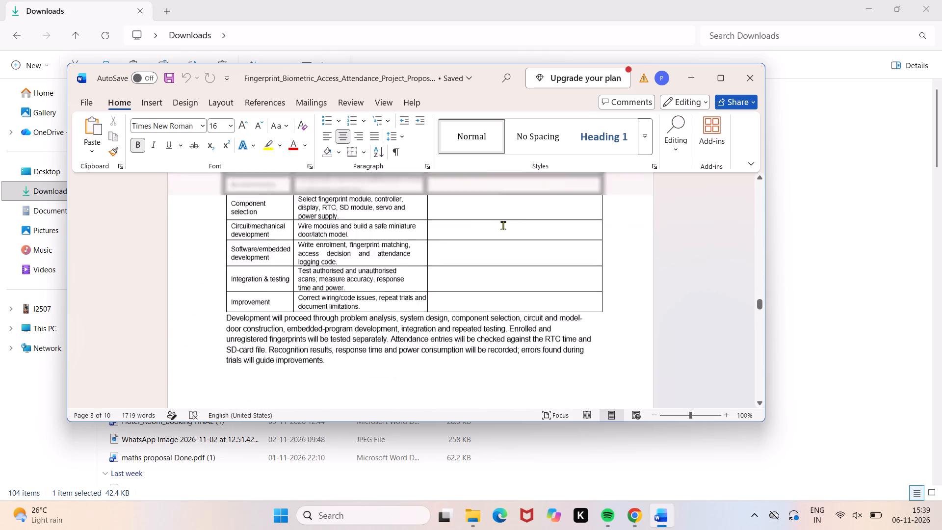
scroll(503, 225, "down", 3)
scroll(503, 225, "up", 4)
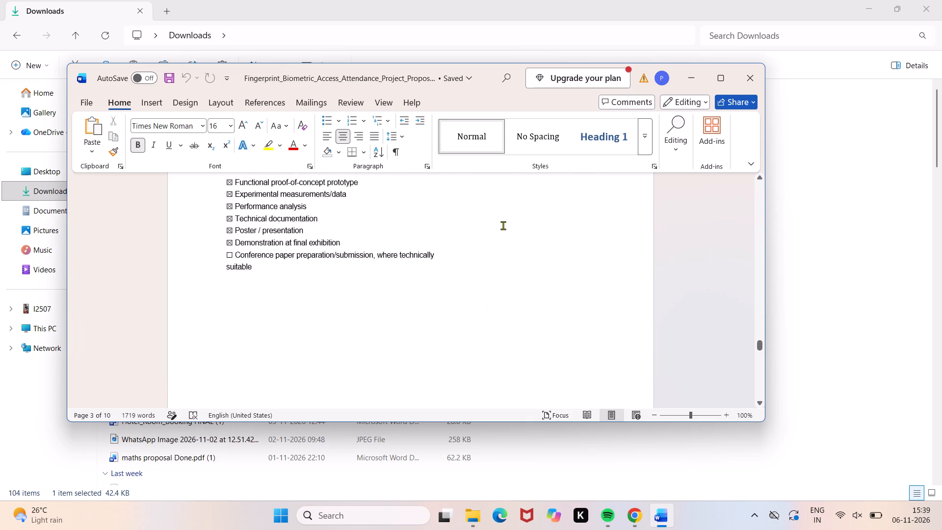
scroll(503, 225, "up", 8)
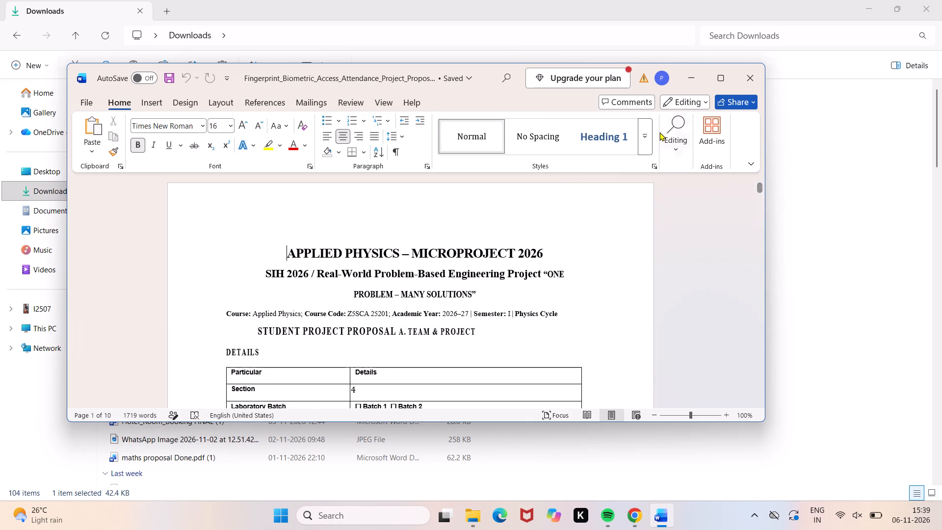
Save the proposal again as a Word Document in Downloads under the name Fingerprint_Biometric_Access_Attendance_Project_Proposal final.
left_click(717, 75)
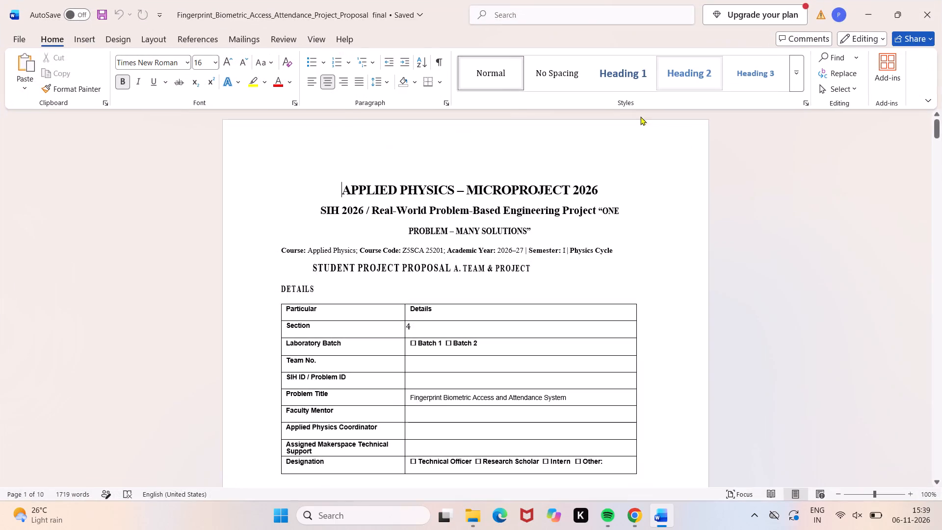
left_click(26, 39)
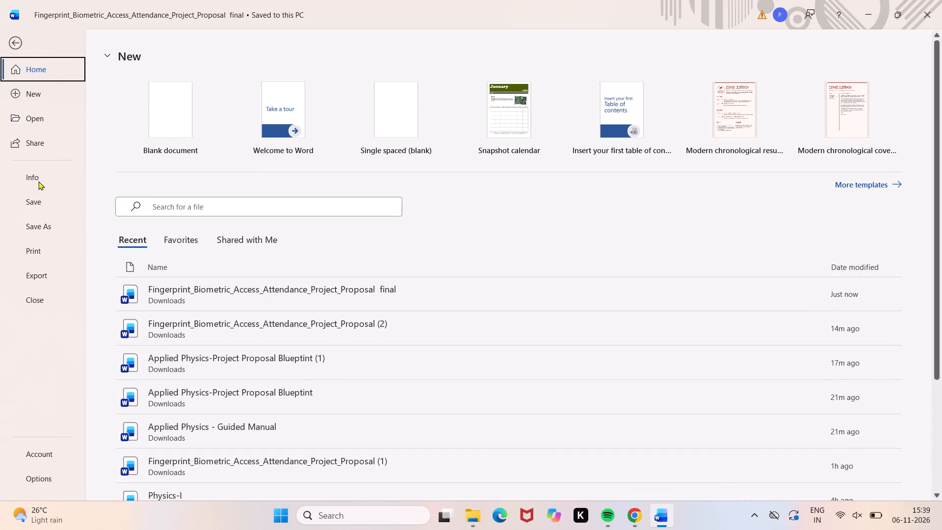
left_click(49, 217)
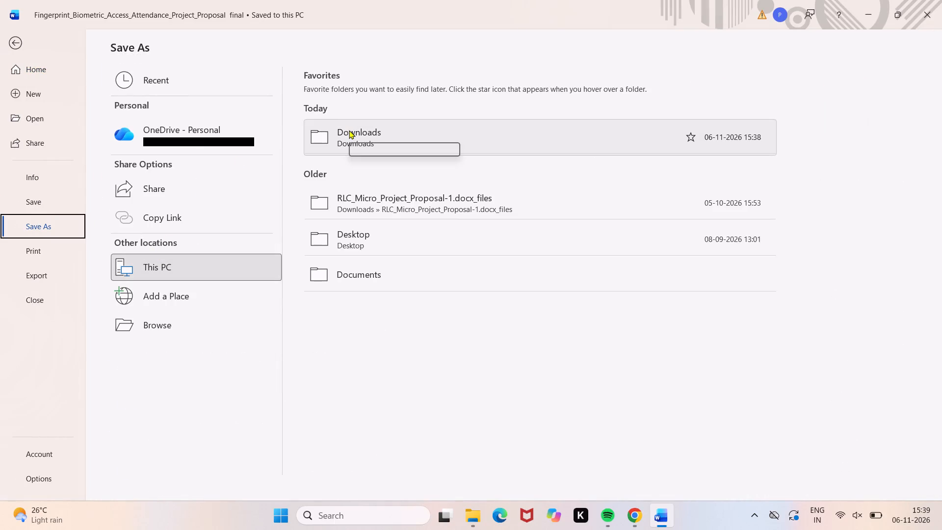
left_click(201, 219)
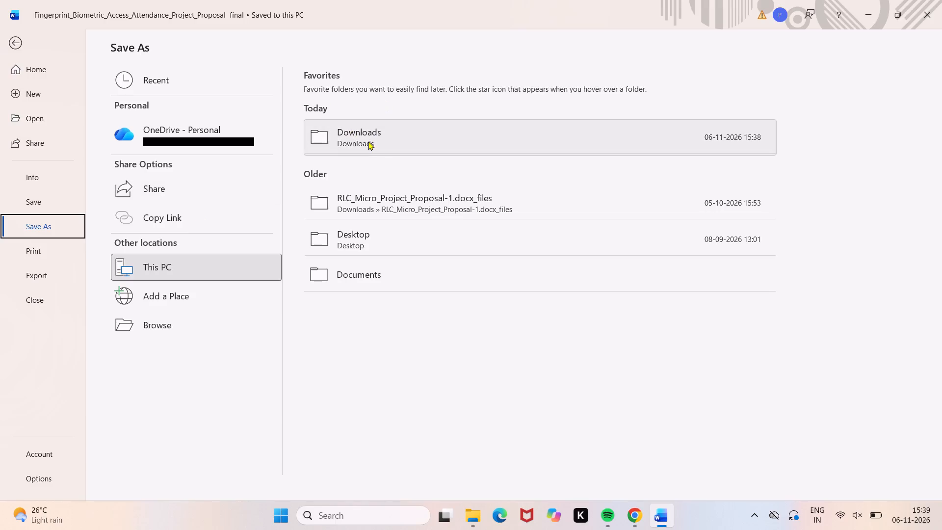
left_click(367, 141)
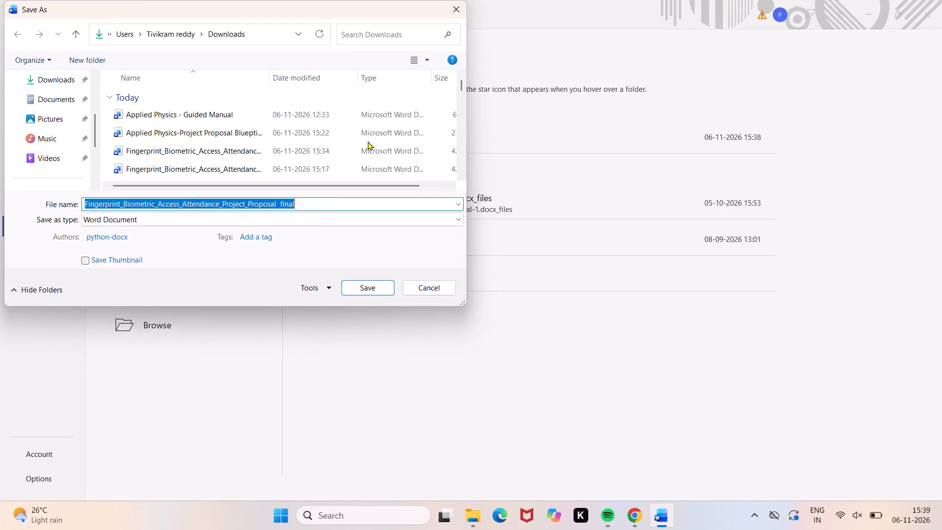
left_click(358, 290)
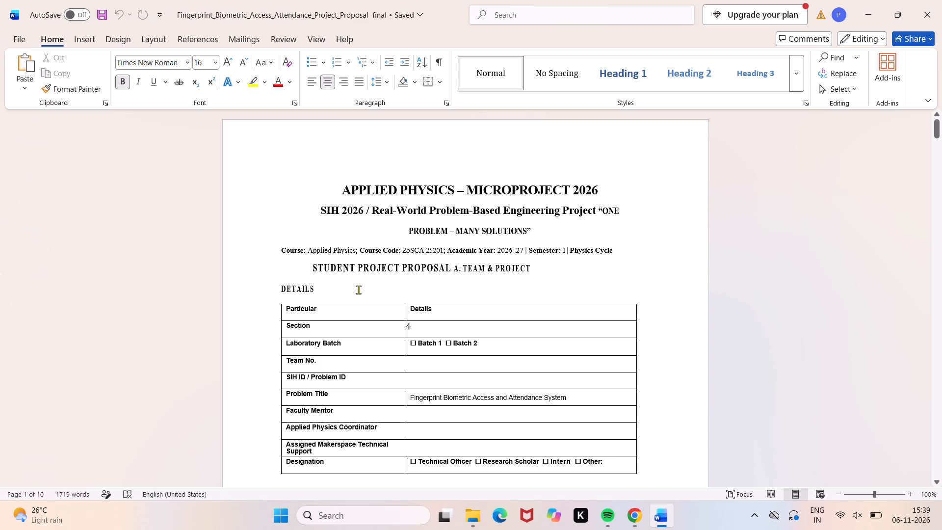
Review the saved proposal from the title page to the Final Team Check and Initial Review Status sections, and return to the start.
scroll(591, 227, "down", 2)
scroll(591, 227, "right", 1)
scroll(591, 227, "up", 1)
scroll(591, 227, "down", 18)
scroll(591, 227, "down", 5)
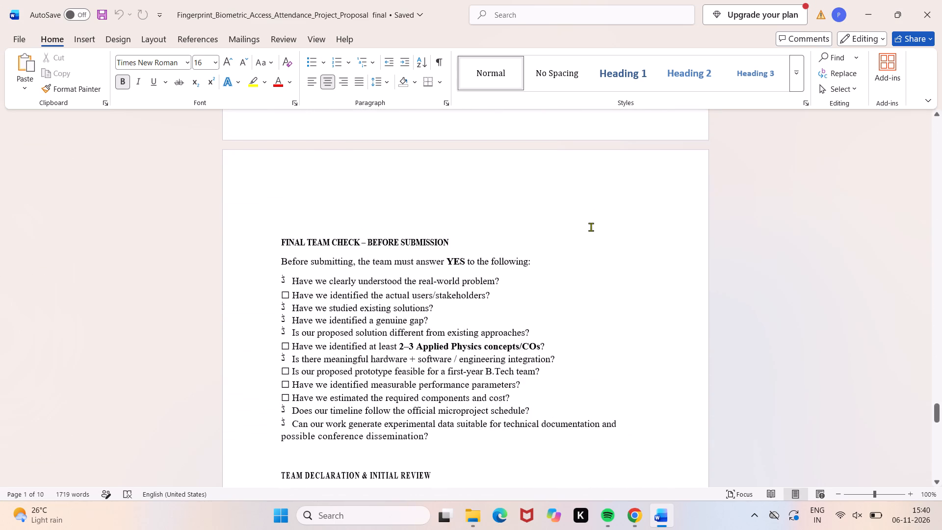
scroll(591, 227, "down", 5)
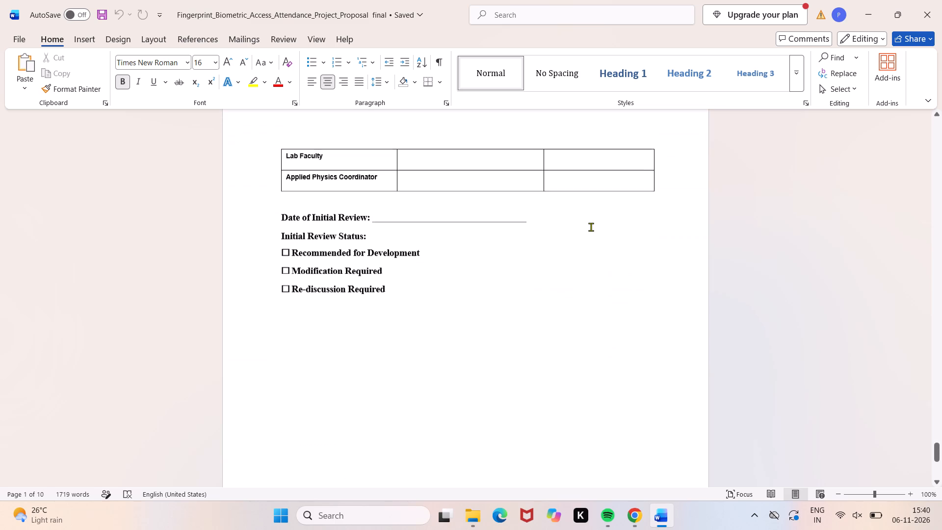
scroll(591, 227, "down", 1)
scroll(591, 227, "up", 18)
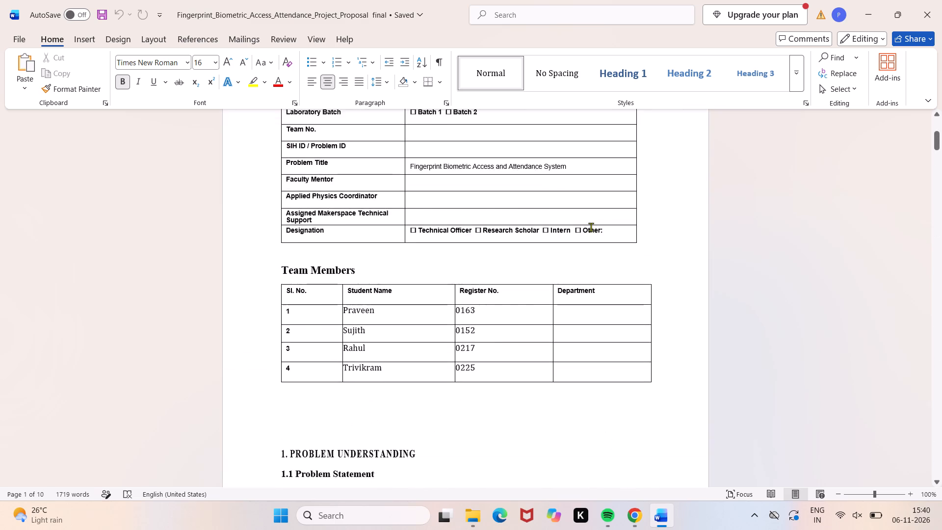
scroll(591, 227, "up", 5)
Reopen the final fingerprint proposal from the Downloads folder and skim it through to the last page and back.
left_click(873, 9)
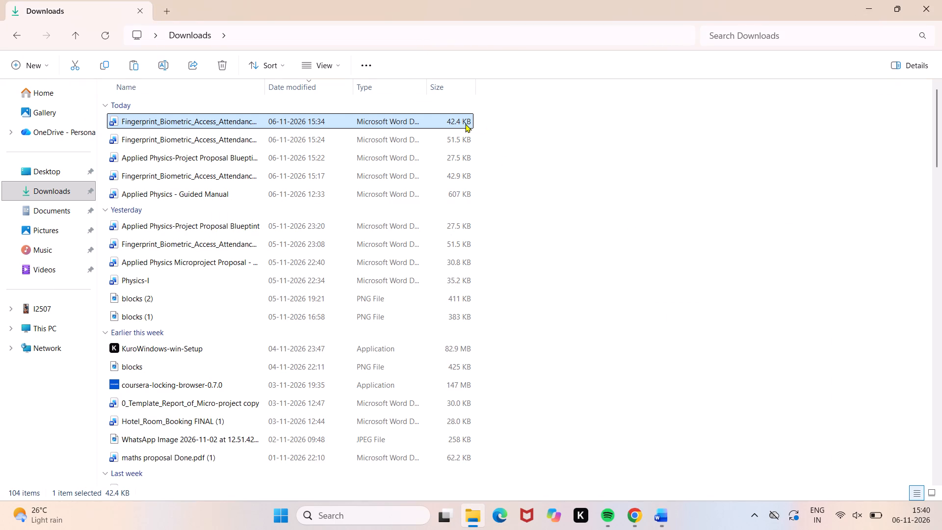
left_click(575, 140)
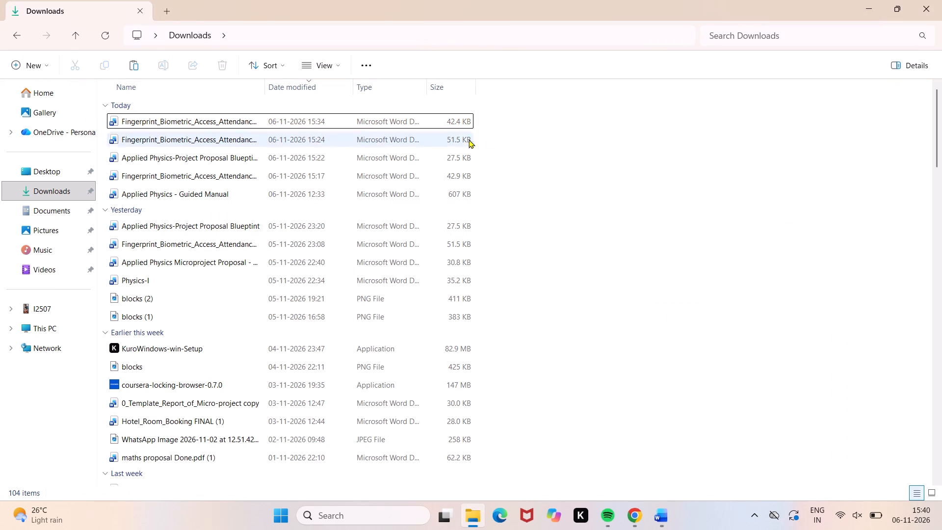
double_click(454, 121)
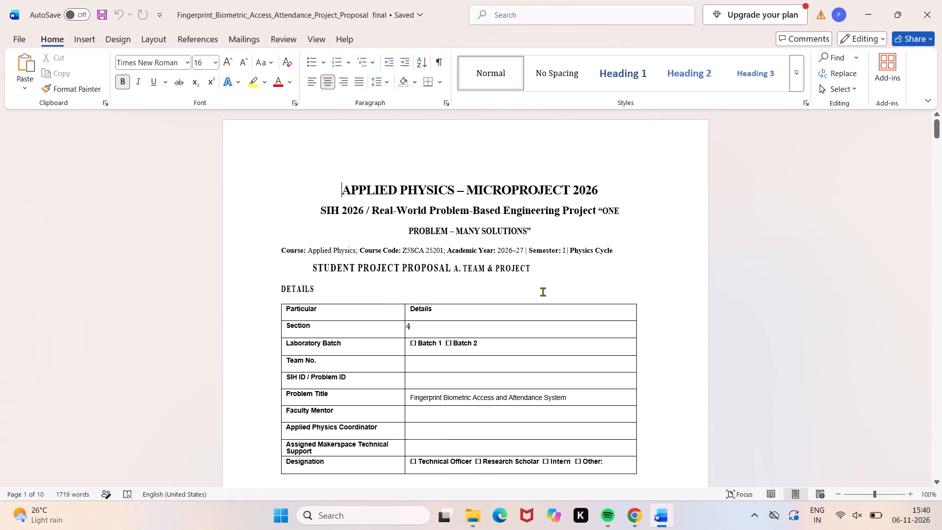
scroll(543, 291, "down", 4)
scroll(543, 291, "up", 4)
scroll(543, 291, "down", 5)
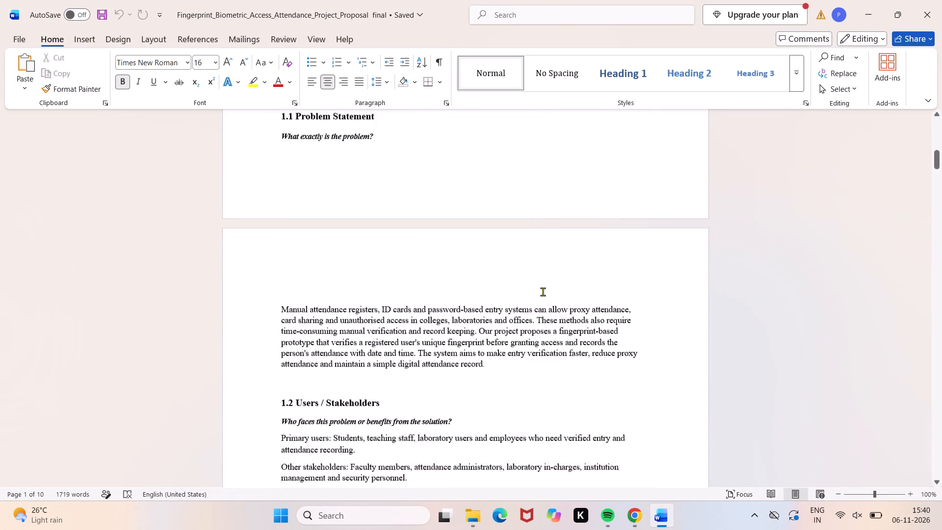
scroll(543, 291, "down", 9)
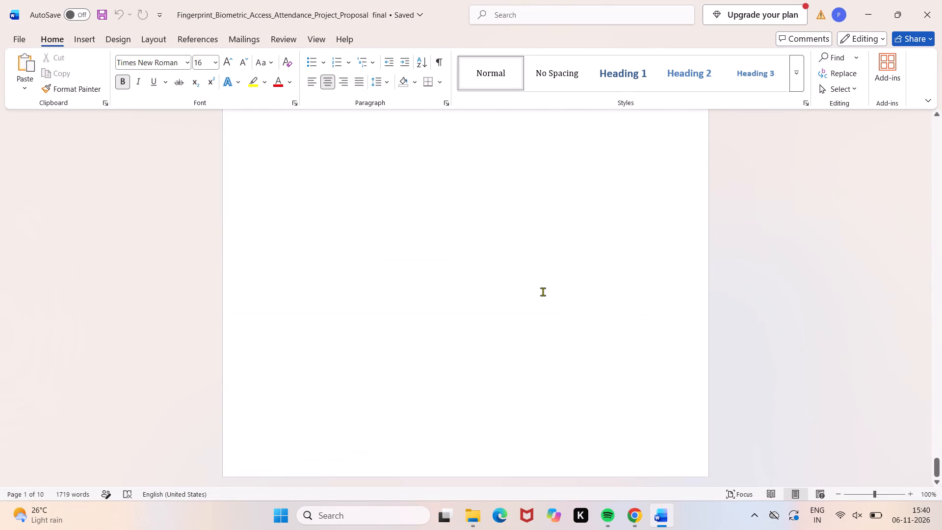
scroll(543, 291, "down", 3)
scroll(543, 291, "up", 13)
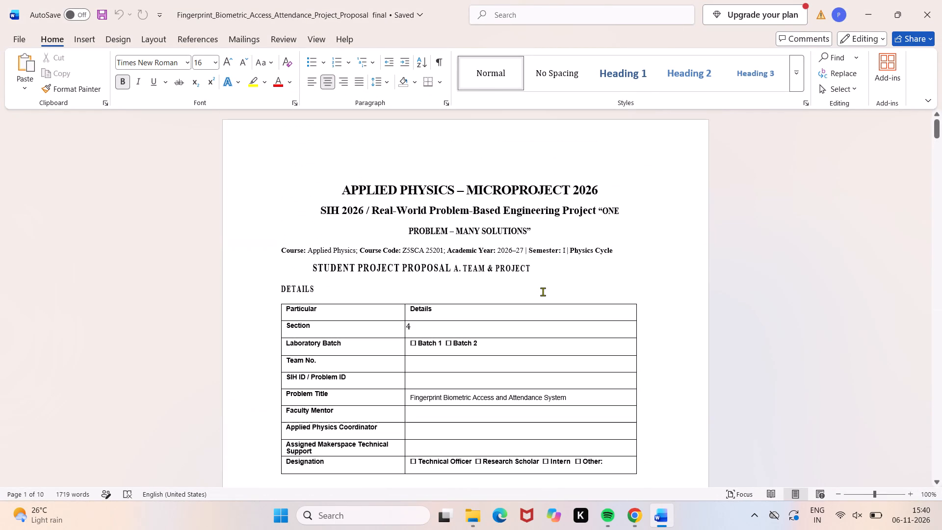
scroll(543, 291, "up", 5)
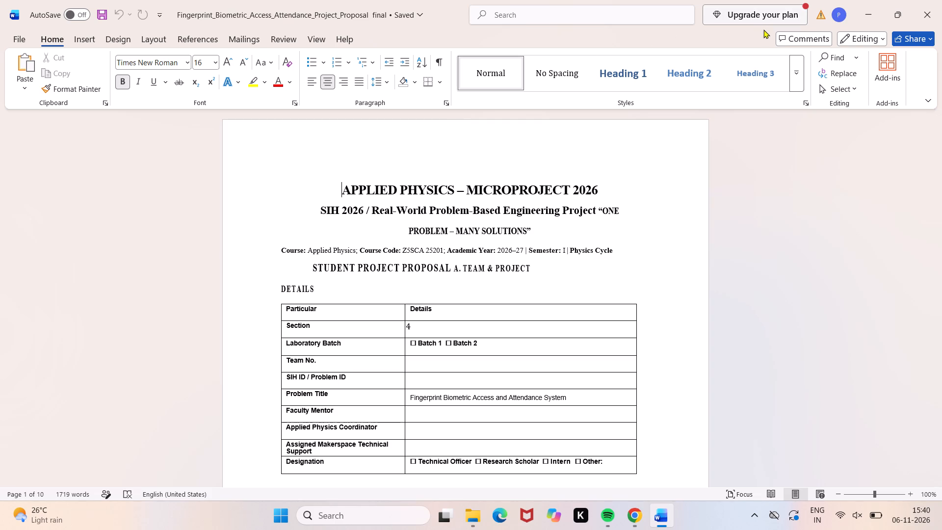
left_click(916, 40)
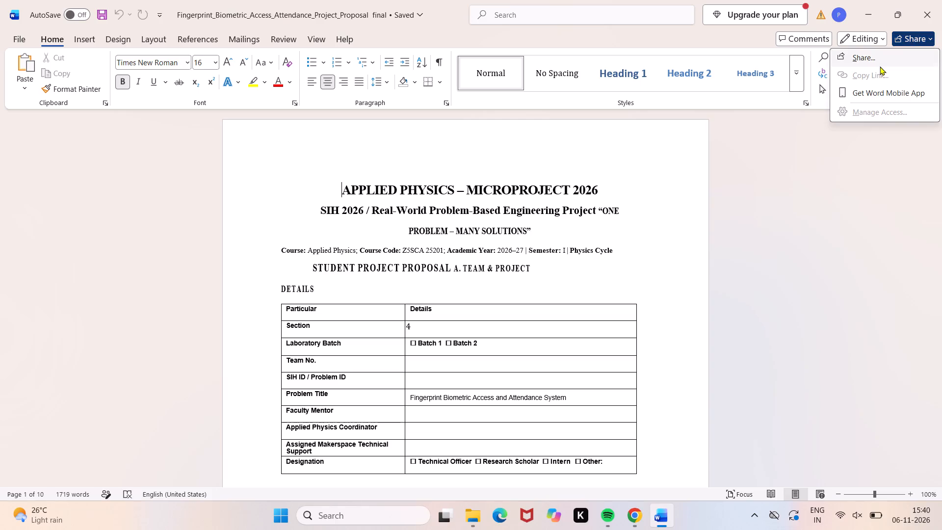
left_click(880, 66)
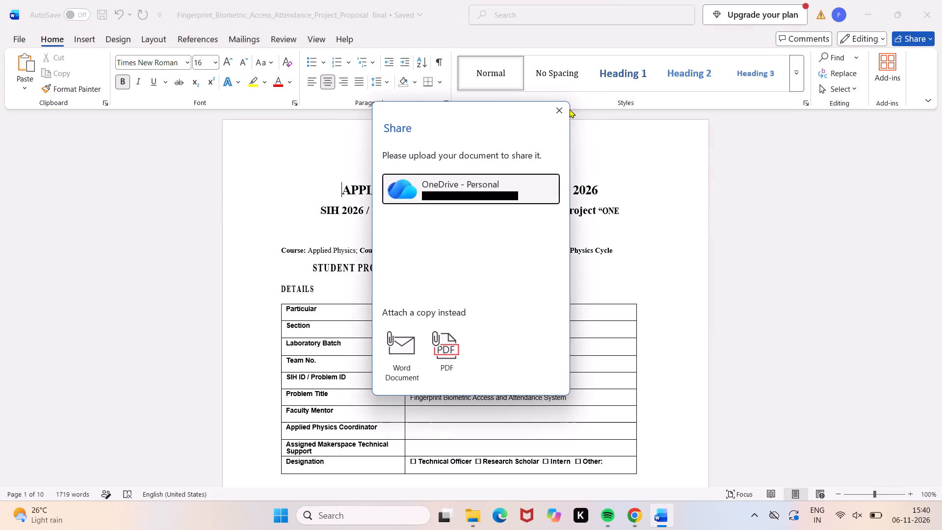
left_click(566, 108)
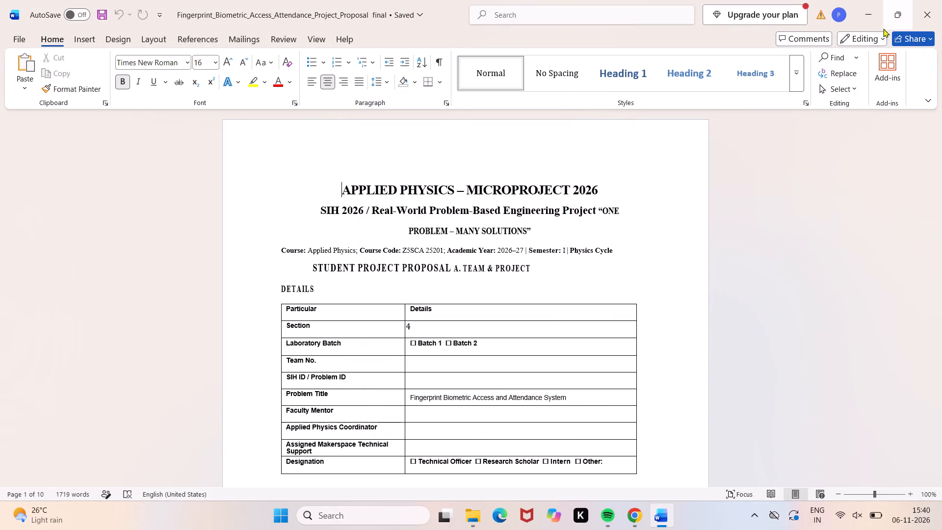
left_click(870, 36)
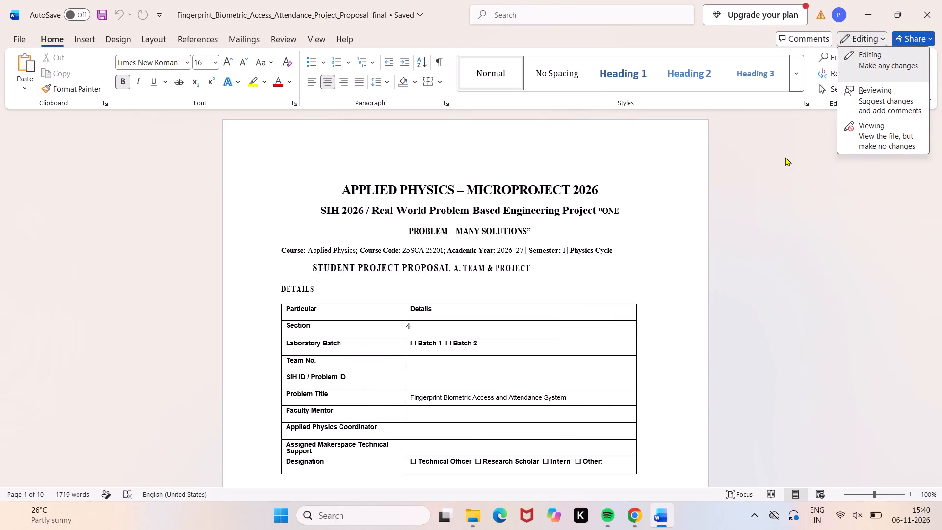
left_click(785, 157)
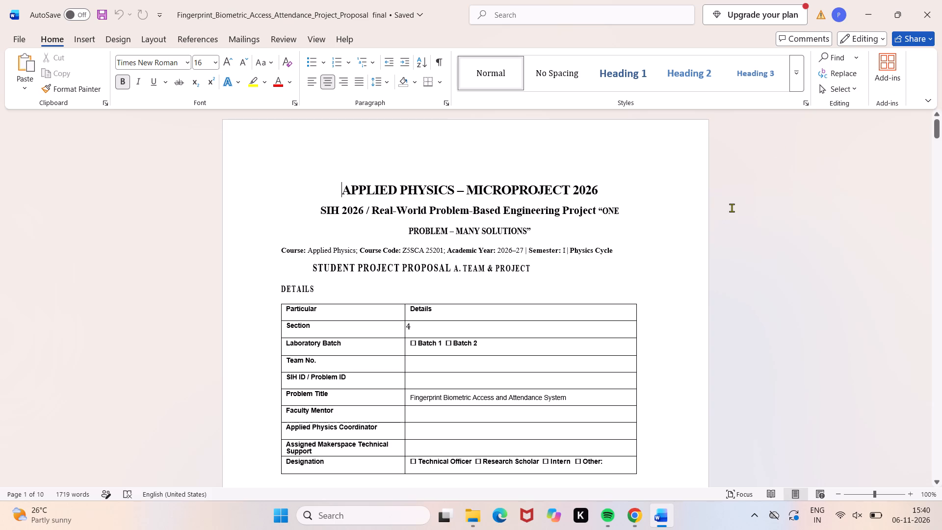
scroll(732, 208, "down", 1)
Minimize the proposal, return to the Downloads folder in File Explorer and bring up the file actions for the most recently modified fingerprint proposal.
left_click(874, 16)
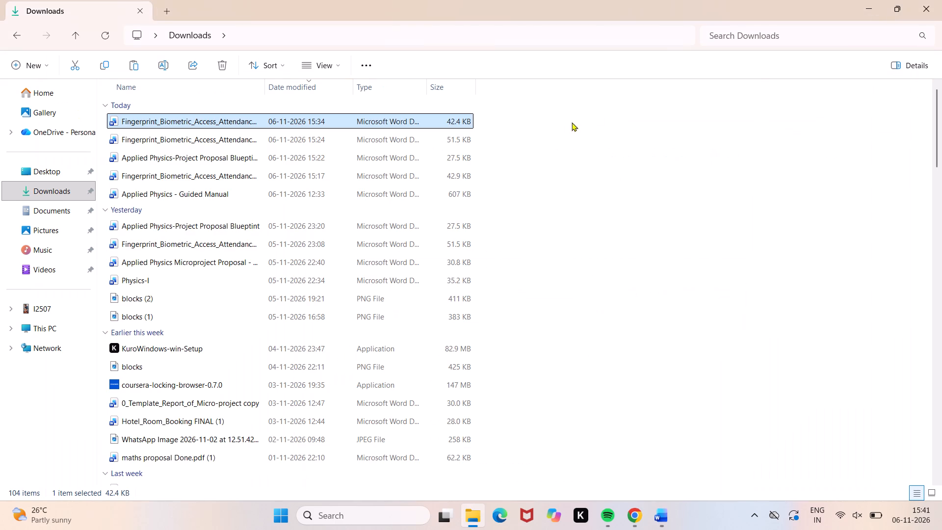
right_click(464, 121)
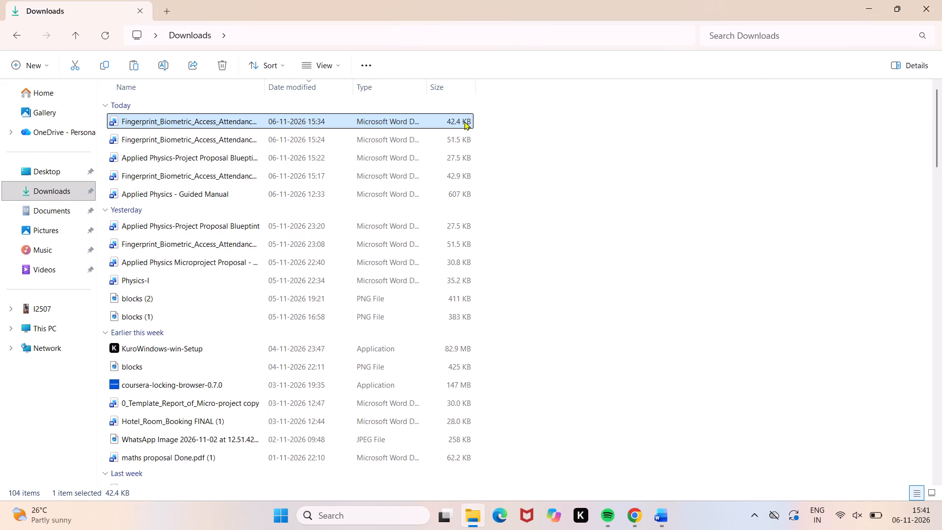
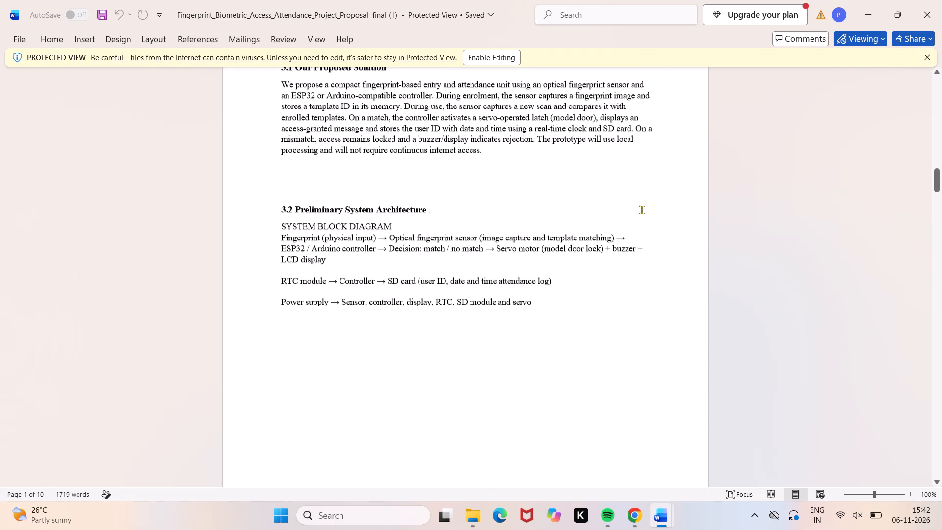
Review the downloaded proposal copy from the Preliminary System Architecture section through to the start of the Project Timeline.
scroll(641, 210, "down", 4)
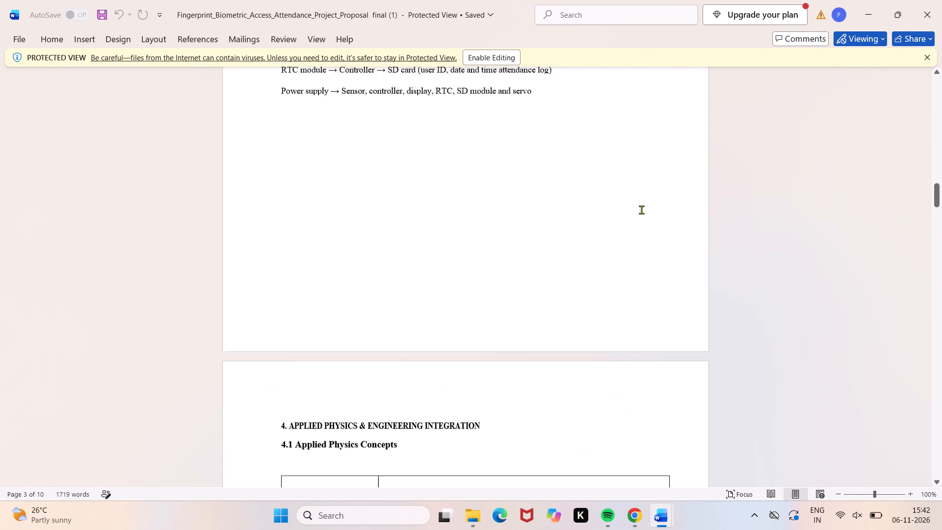
scroll(641, 210, "down", 5)
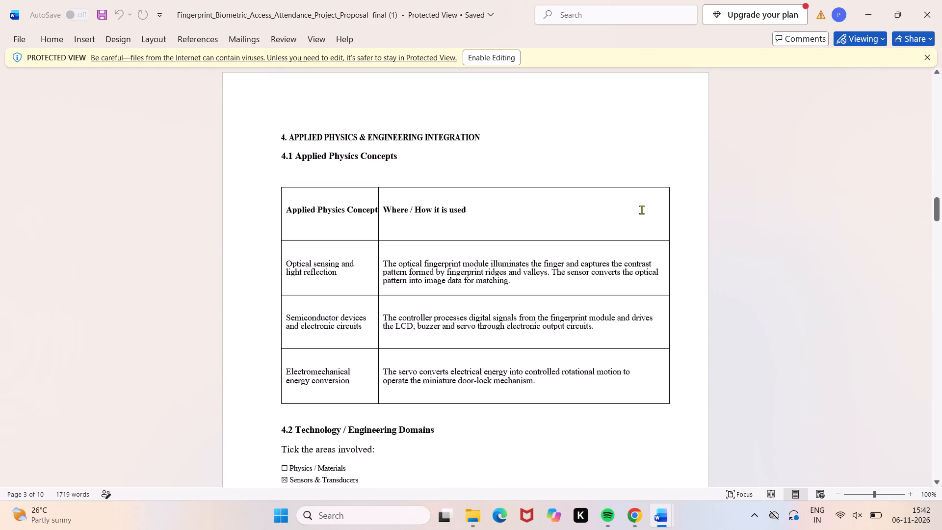
scroll(641, 210, "down", 6)
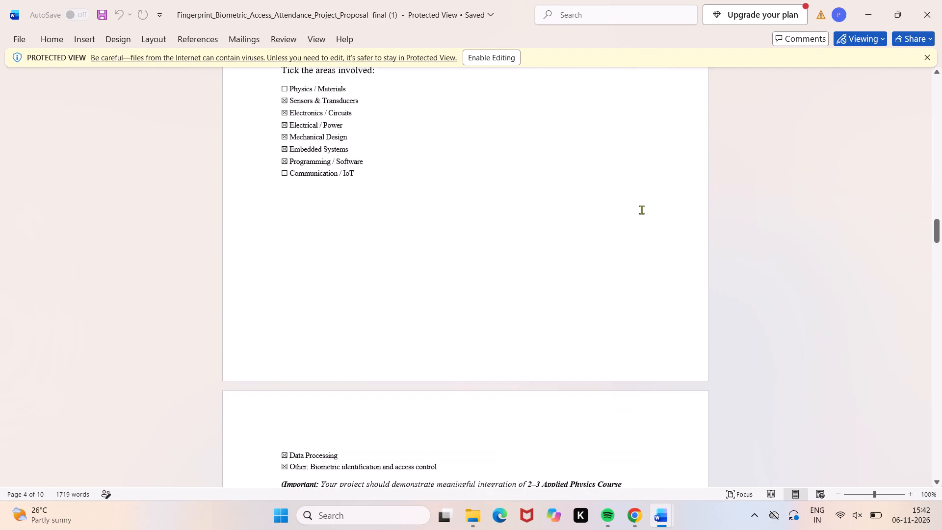
scroll(641, 210, "down", 2)
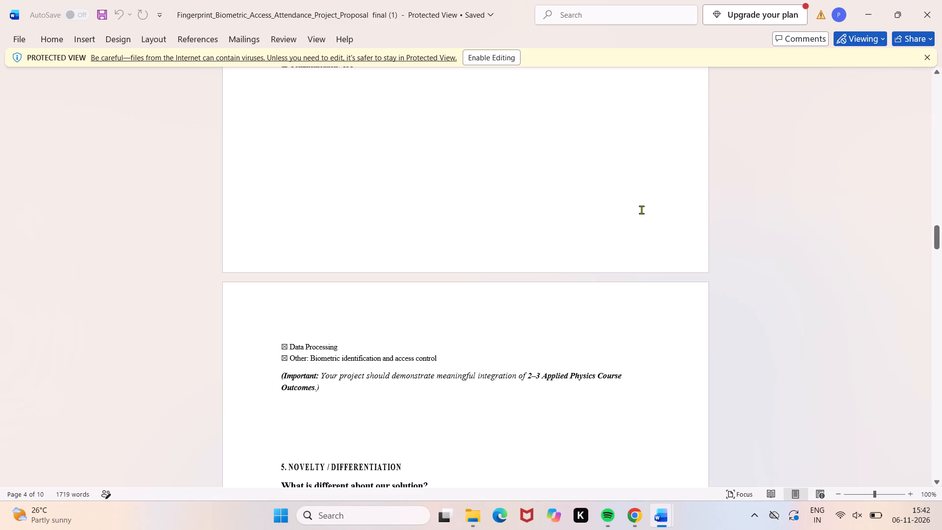
scroll(641, 210, "down", 2)
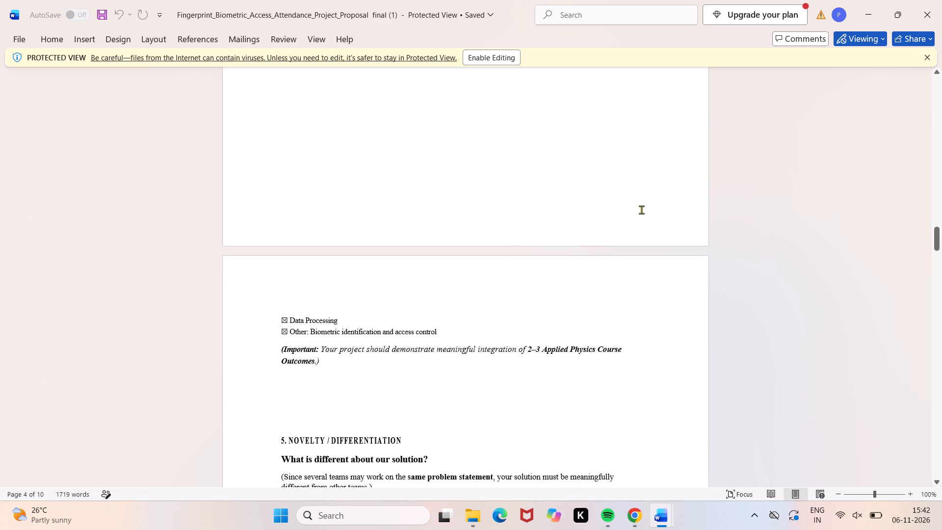
scroll(641, 210, "down", 6)
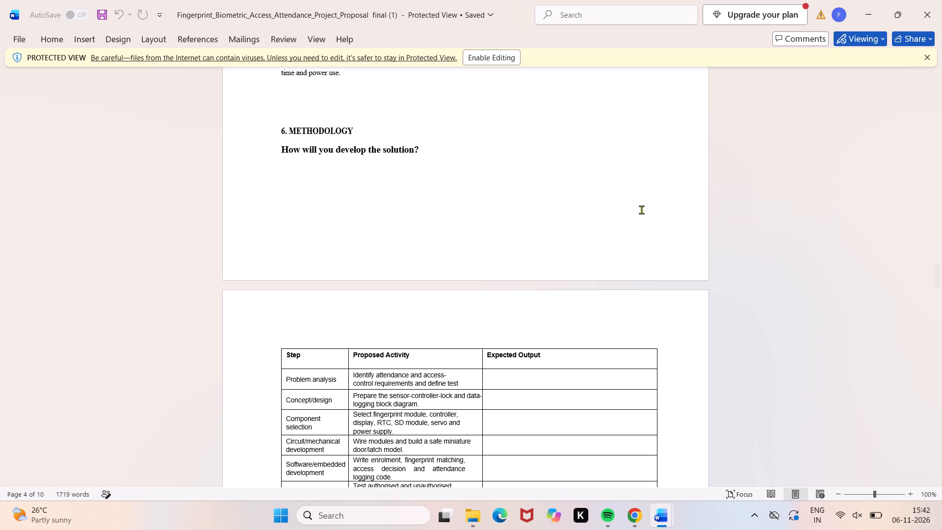
scroll(641, 210, "down", 1)
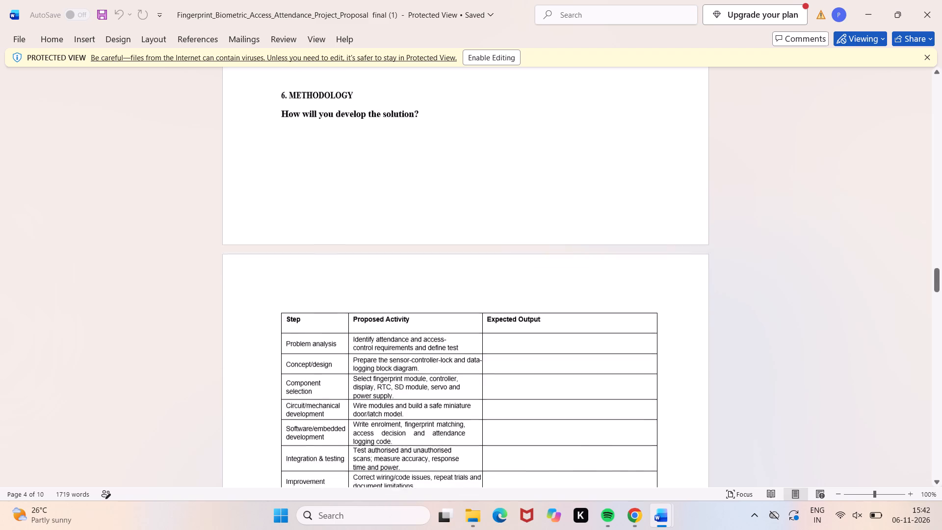
scroll(641, 210, "down", 3)
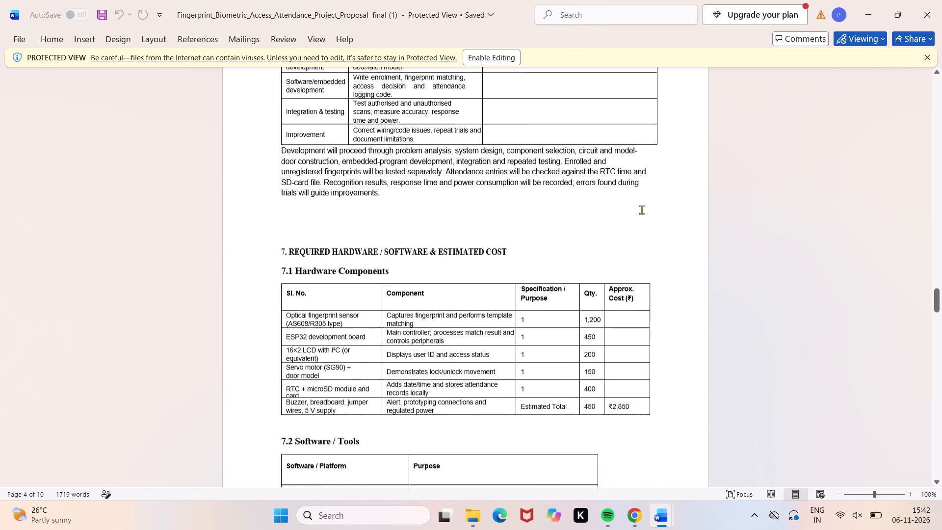
scroll(641, 210, "down", 1)
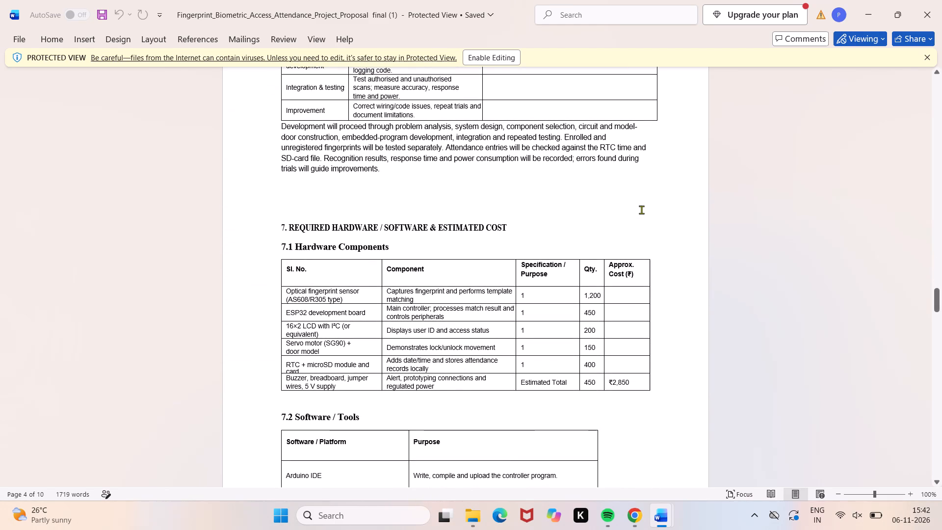
scroll(641, 210, "down", 4)
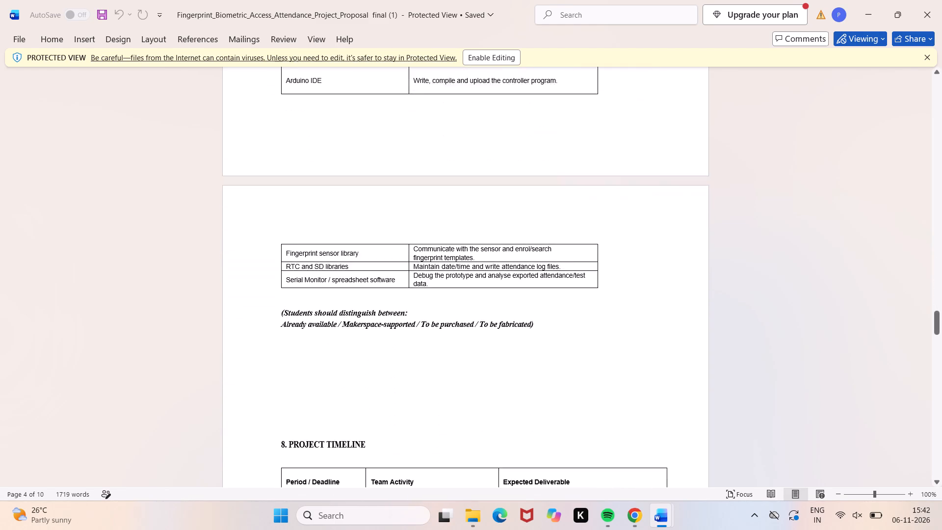
scroll(641, 210, "down", 2)
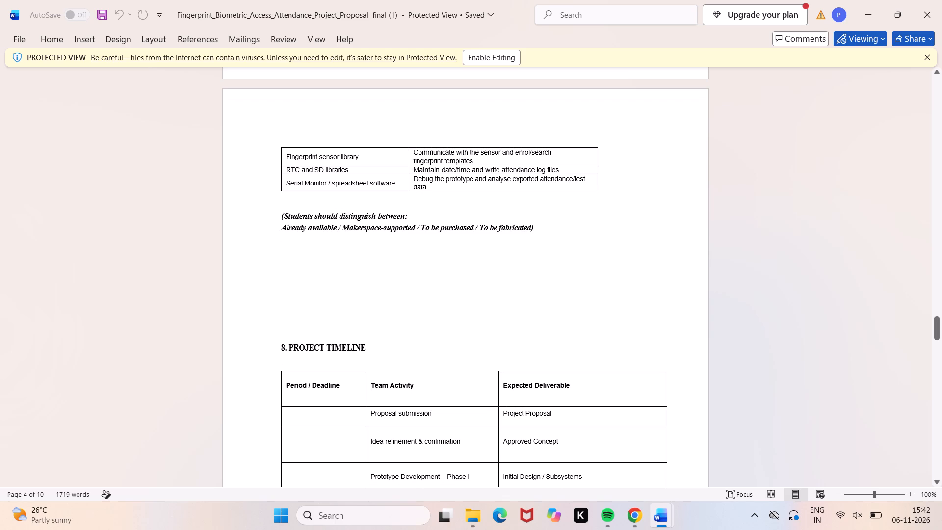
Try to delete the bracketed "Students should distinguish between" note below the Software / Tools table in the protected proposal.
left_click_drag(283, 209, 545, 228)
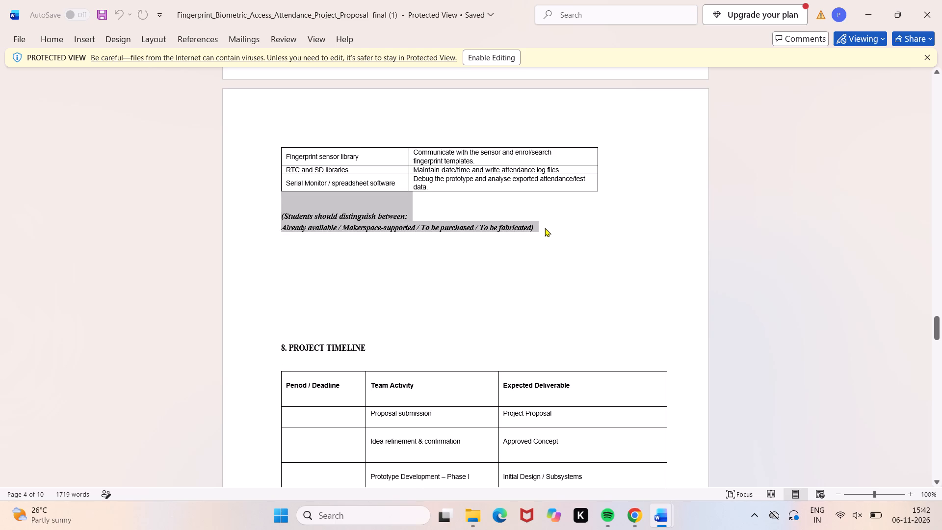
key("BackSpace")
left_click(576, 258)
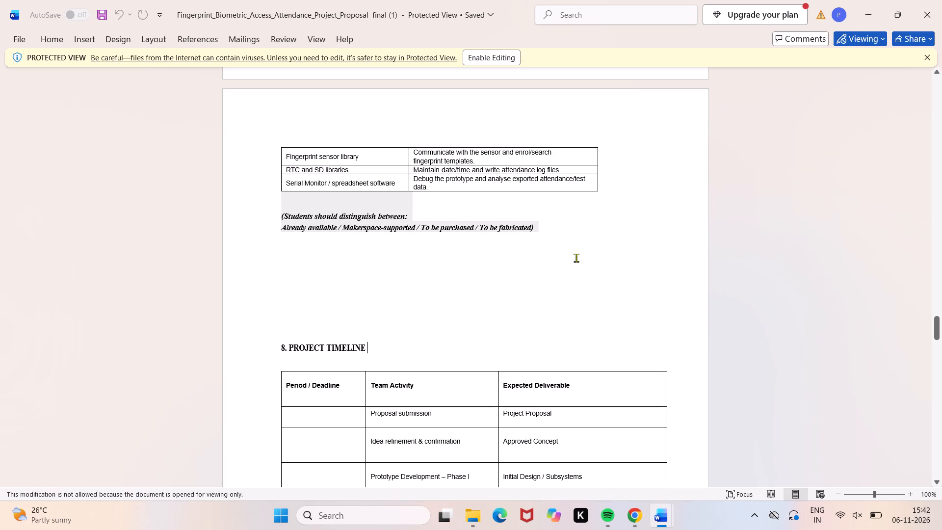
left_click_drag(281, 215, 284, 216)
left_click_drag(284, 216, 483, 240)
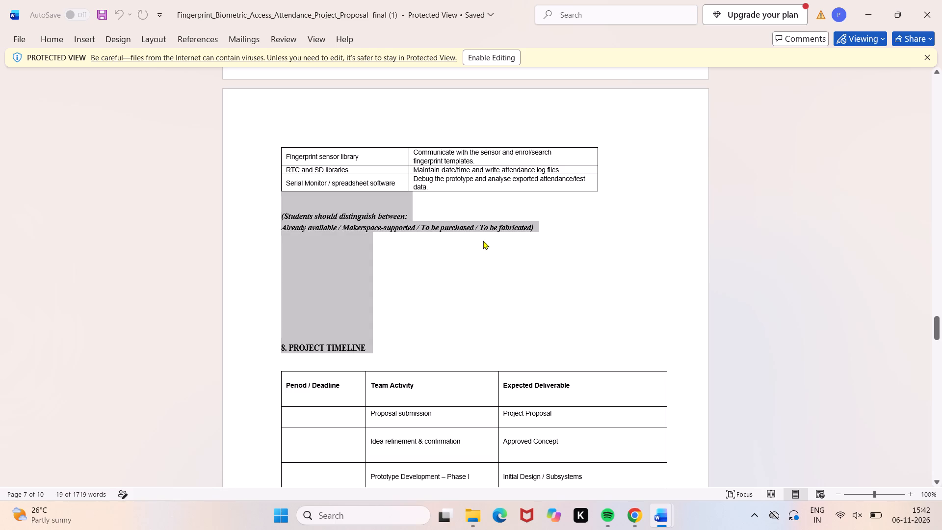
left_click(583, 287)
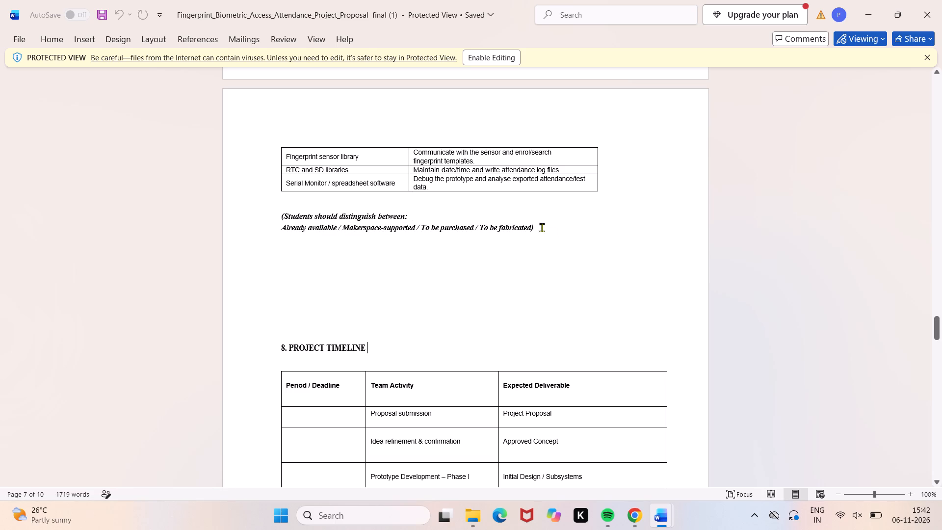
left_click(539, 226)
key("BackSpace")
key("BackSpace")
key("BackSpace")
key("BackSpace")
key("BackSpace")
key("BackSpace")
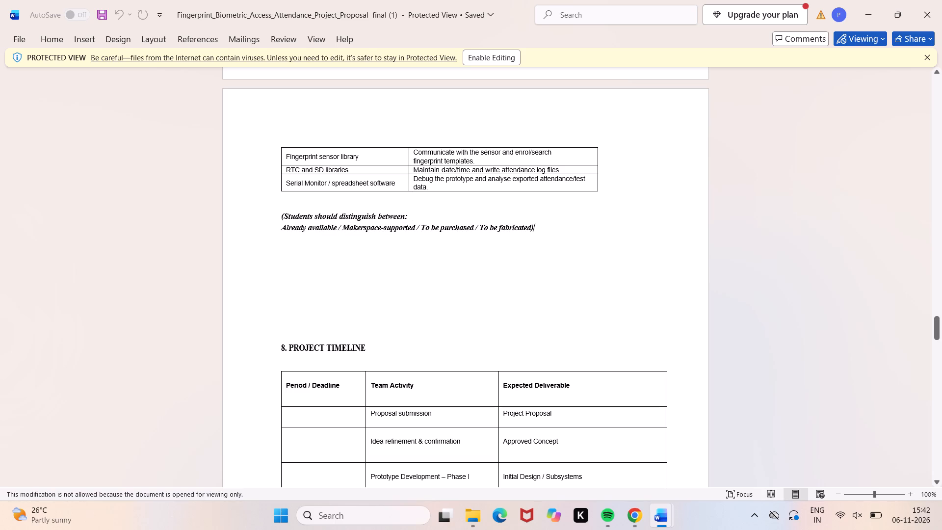
Enable editing for the protected proposal document.
left_click(501, 54)
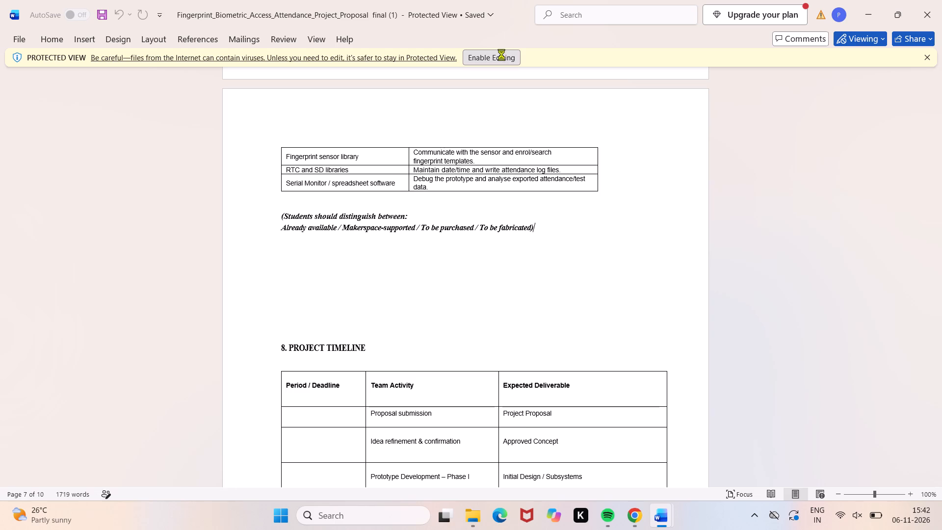
Delete the two-line "(Students should distinguish between: Already available / Makerspace-supported / To be purchased / To be fabricated)" note above the Project Timeline section.
scroll(325, 237, "down", 4)
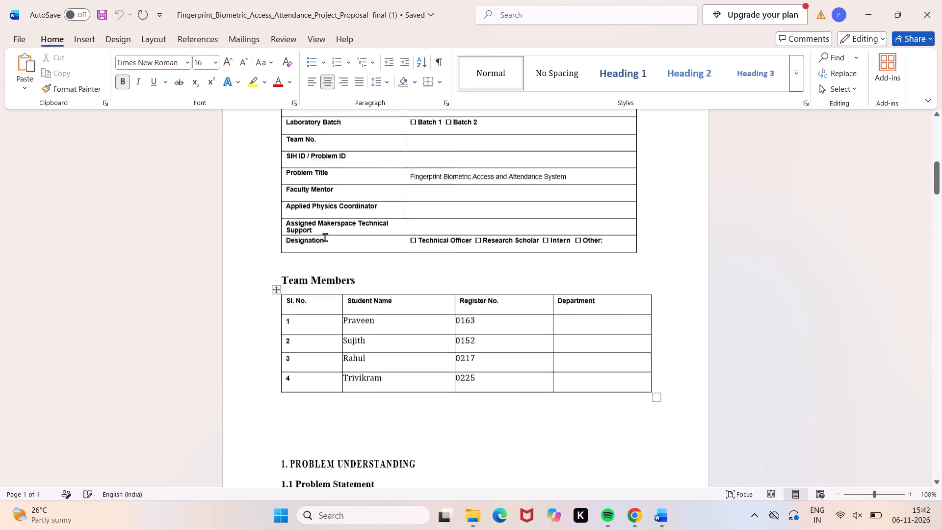
scroll(325, 237, "down", 6)
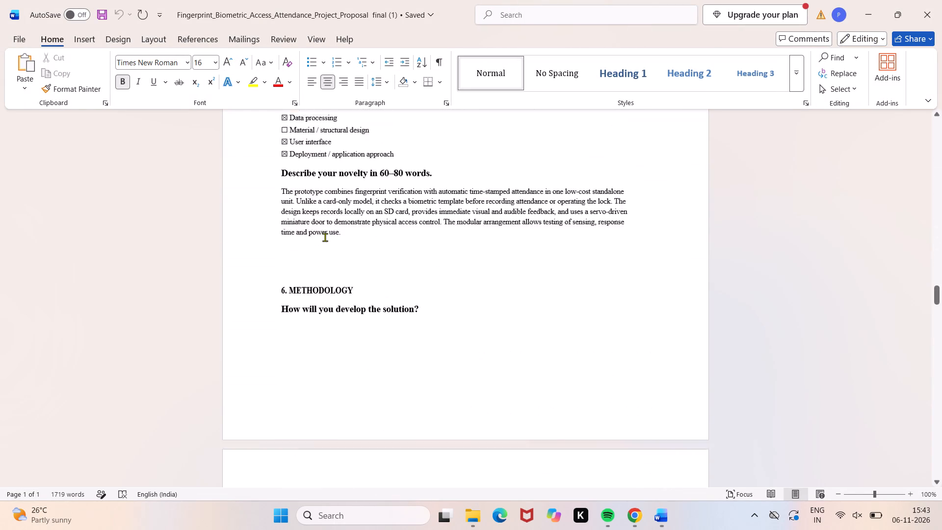
scroll(325, 237, "down", 6)
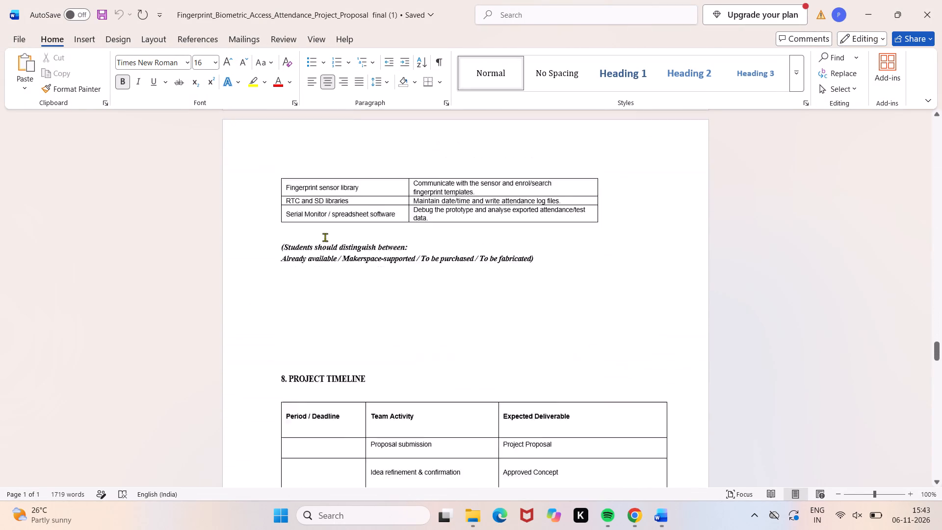
scroll(325, 237, "down", 2)
scroll(325, 237, "up", 3)
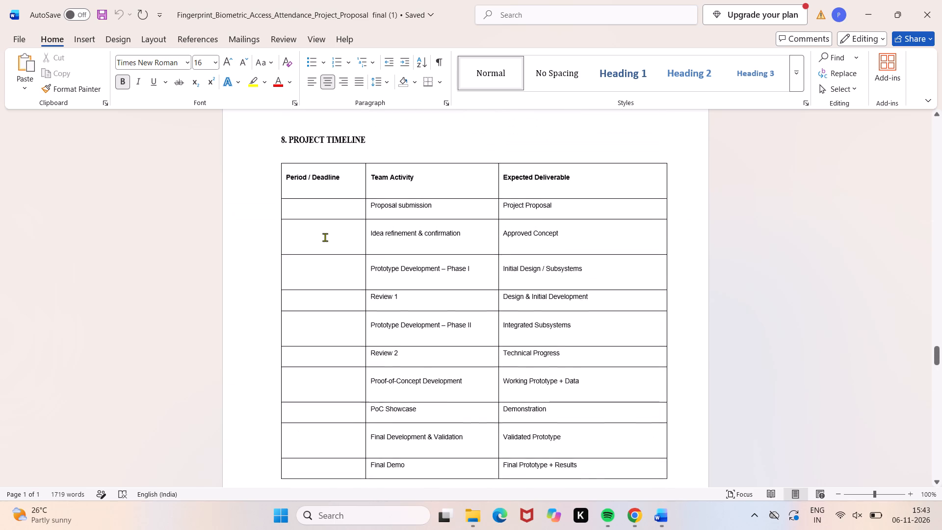
scroll(325, 237, "up", 1)
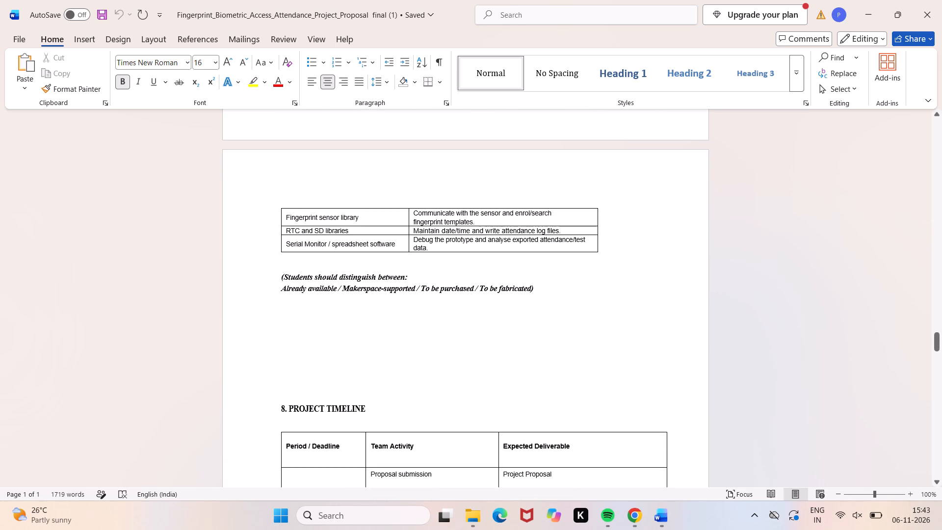
left_click_drag(282, 273, 524, 284)
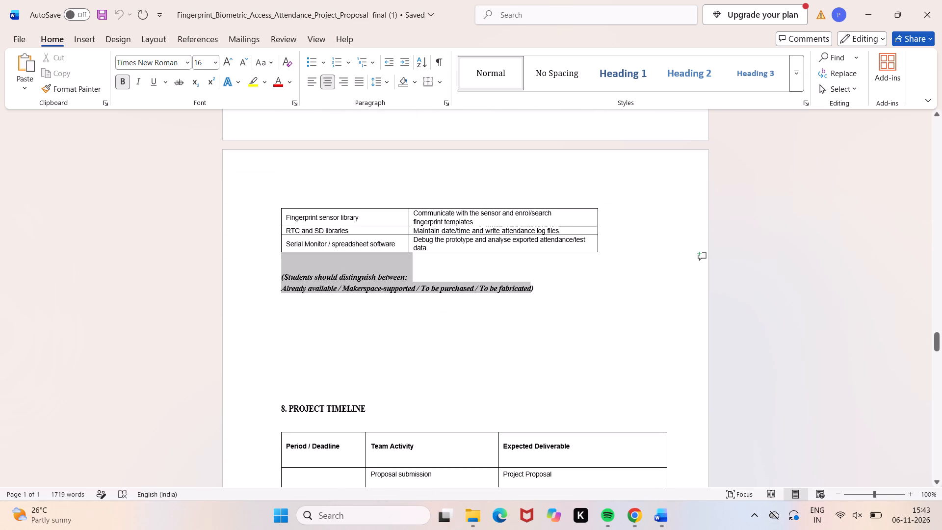
left_click_drag(524, 284, 536, 284)
key("BackSpace")
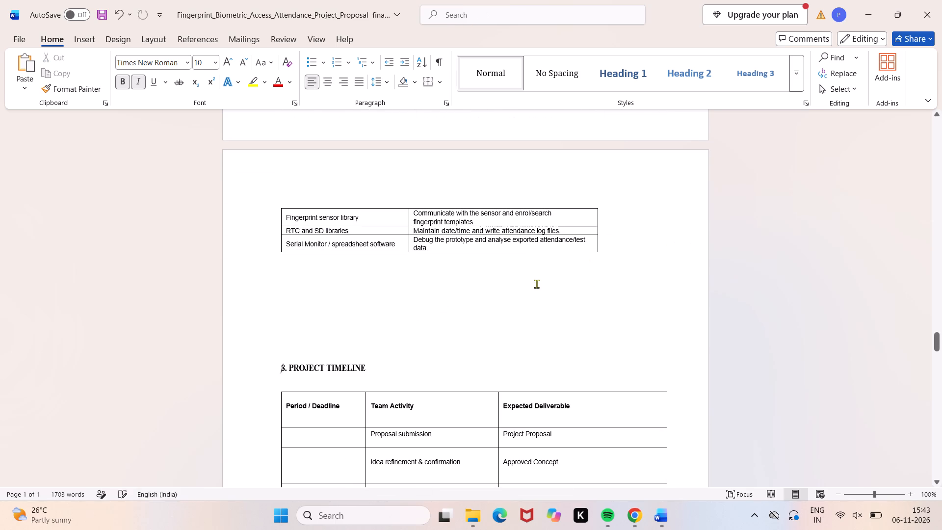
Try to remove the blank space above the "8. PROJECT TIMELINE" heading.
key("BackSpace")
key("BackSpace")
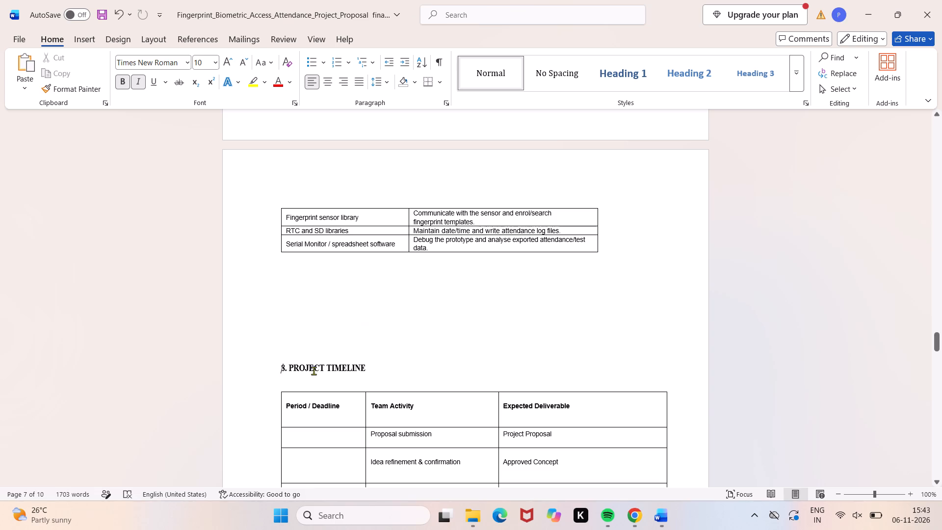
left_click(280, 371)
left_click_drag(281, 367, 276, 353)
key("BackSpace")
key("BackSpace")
Delete the two-line bracketed "Examples of measurable parameters" note at the end of section 9, Expected Outcome & Validation.
scroll(276, 353, "up", 1)
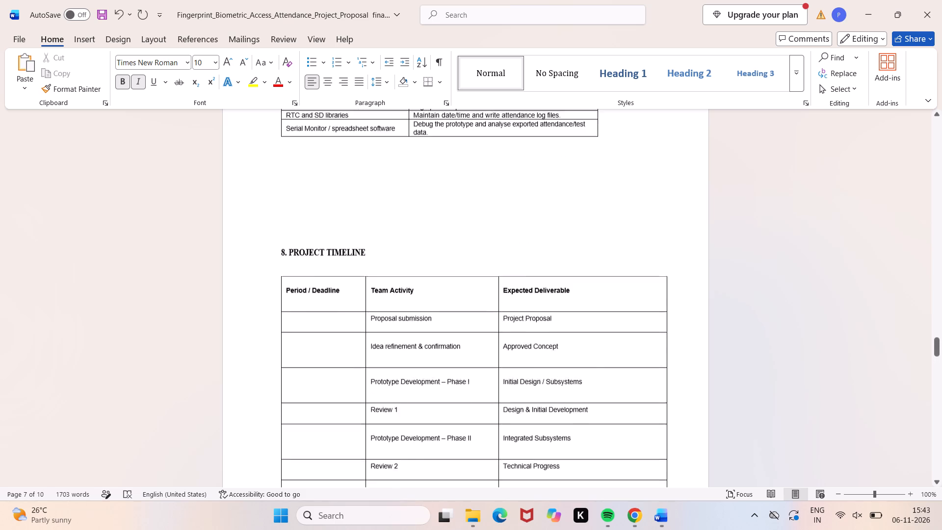
scroll(276, 353, "up", 1)
scroll(276, 353, "down", 4)
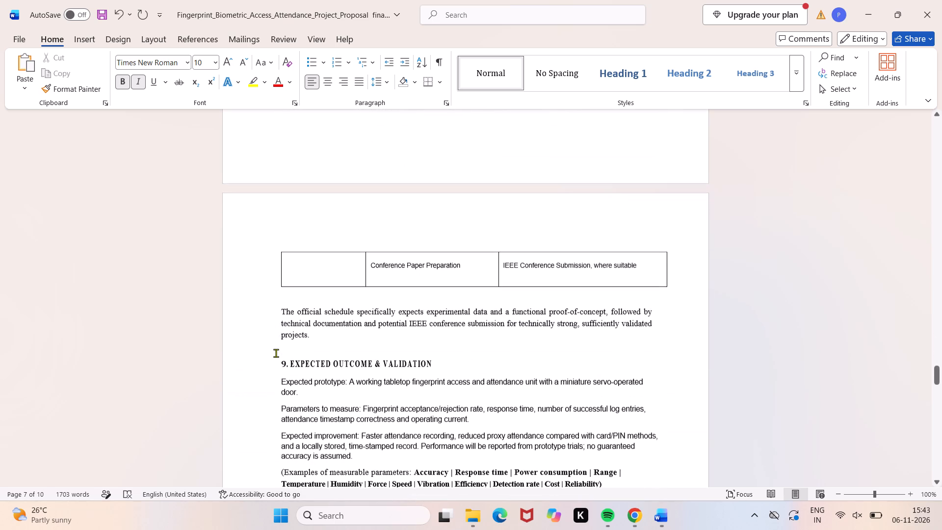
scroll(276, 353, "down", 3)
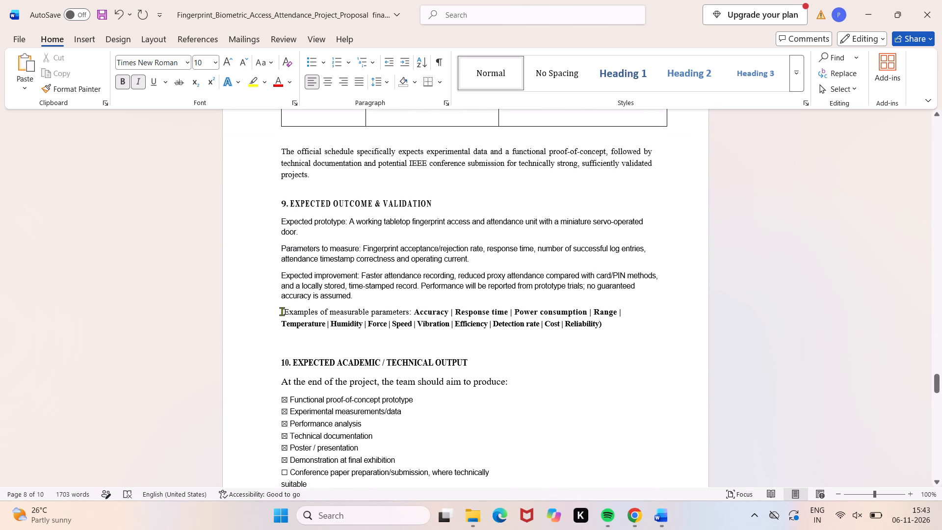
left_click_drag(282, 311, 568, 324)
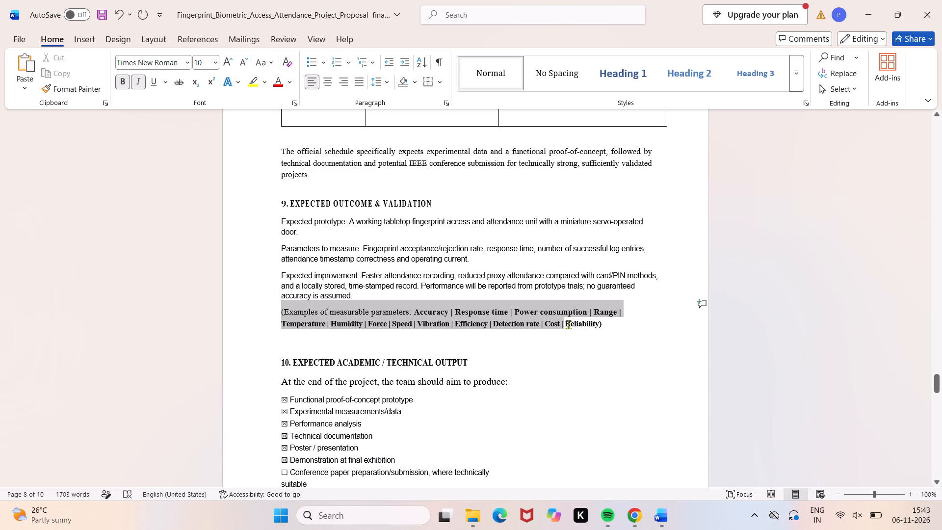
left_click_drag(568, 324, 621, 329)
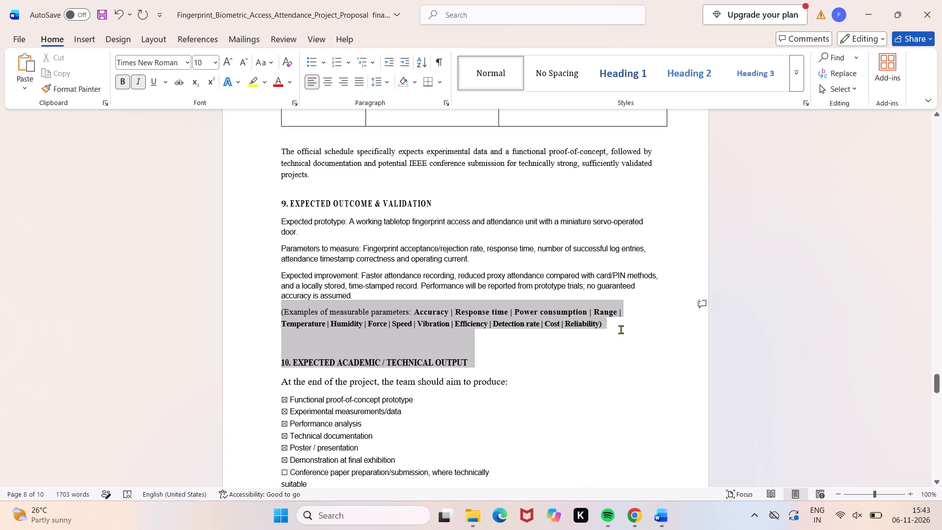
left_click_drag(621, 329, 608, 322)
key("BackSpace")
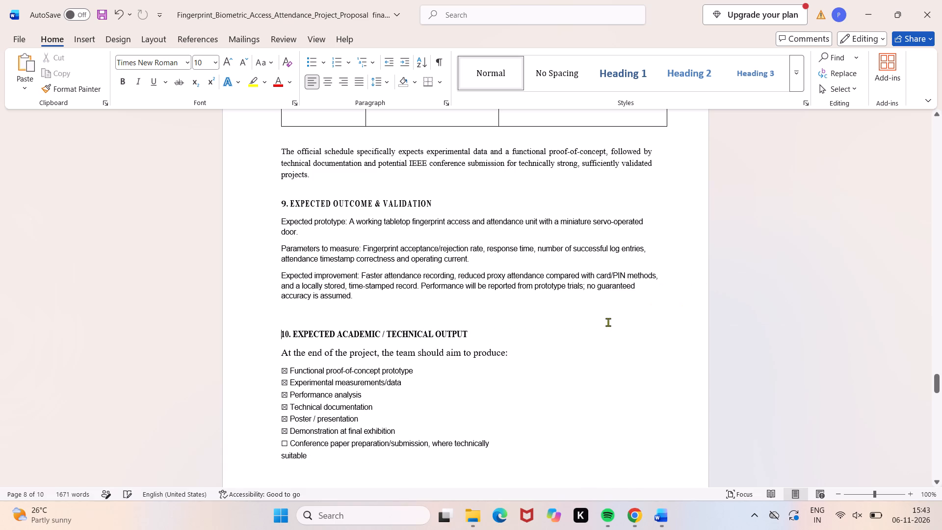
Review the closing sections of the proposal, then go back through the earlier sections to section 1, checking for leftover template notes.
scroll(608, 322, "down", 4)
scroll(608, 322, "up", 1)
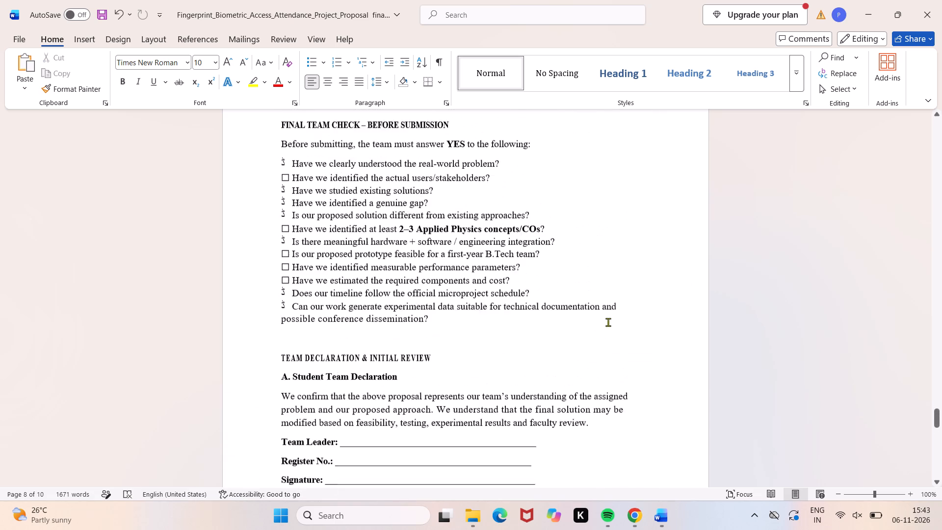
scroll(608, 322, "up", 5)
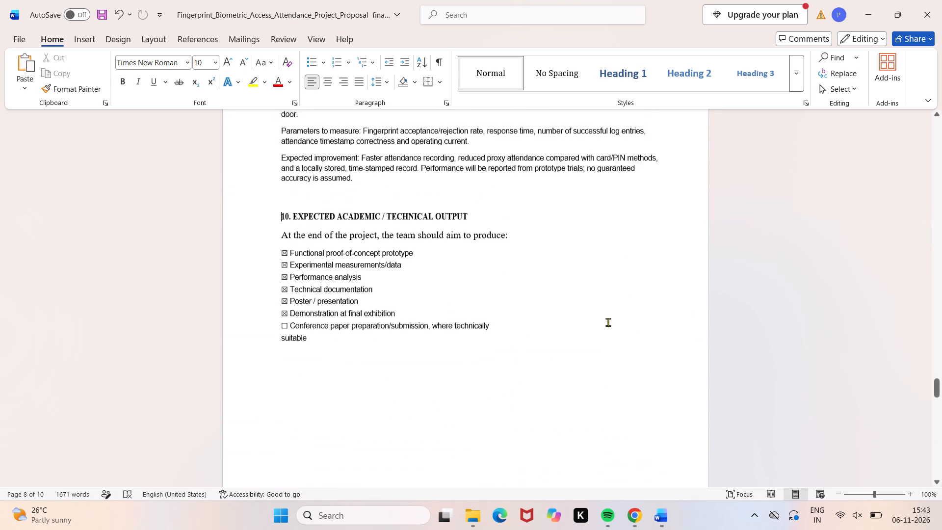
scroll(608, 322, "up", 1)
scroll(608, 322, "down", 3)
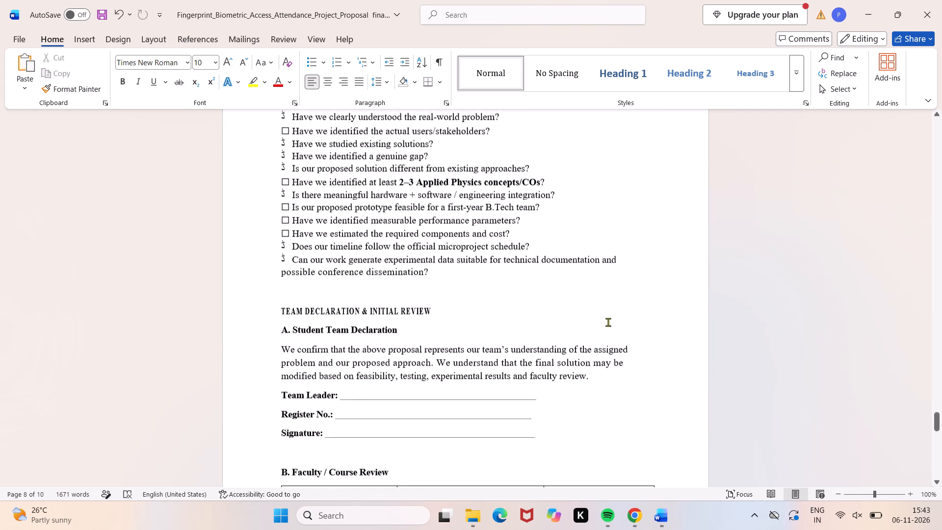
scroll(608, 322, "down", 1)
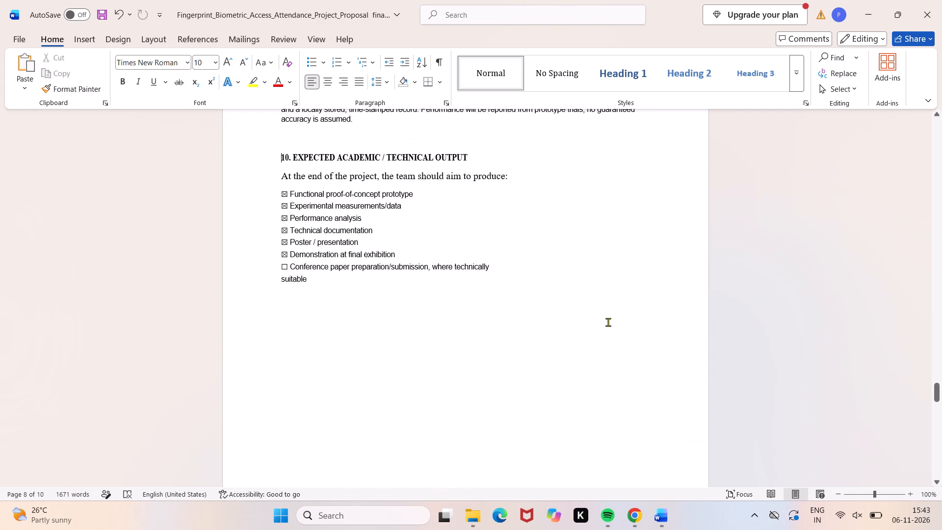
scroll(608, 322, "up", 3)
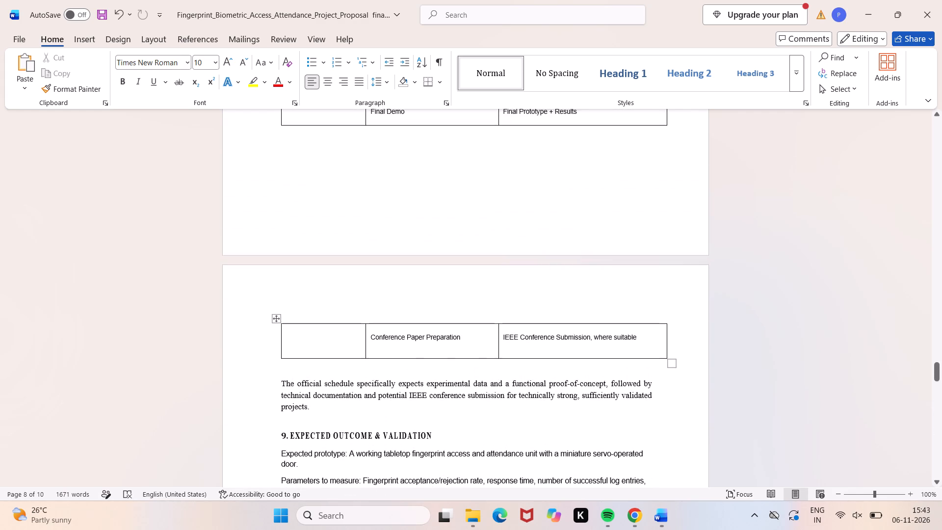
scroll(608, 322, "up", 2)
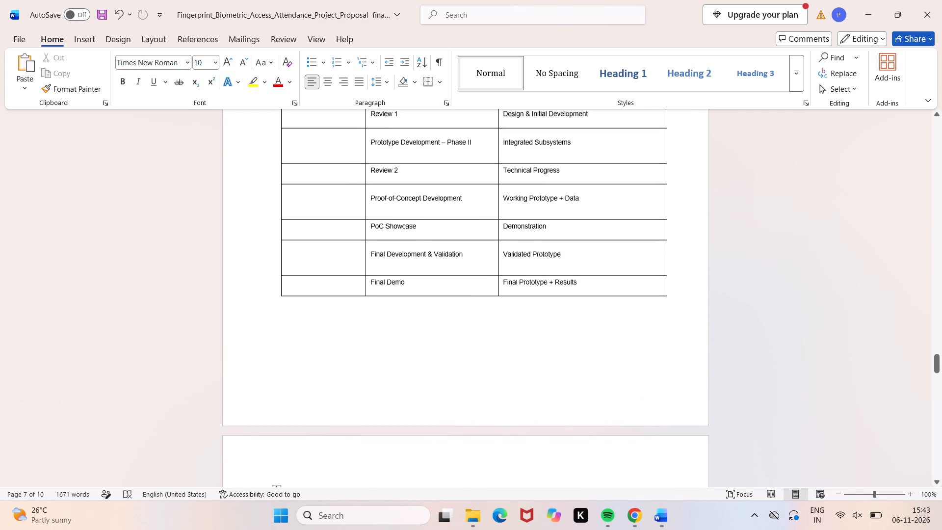
scroll(608, 322, "up", 2)
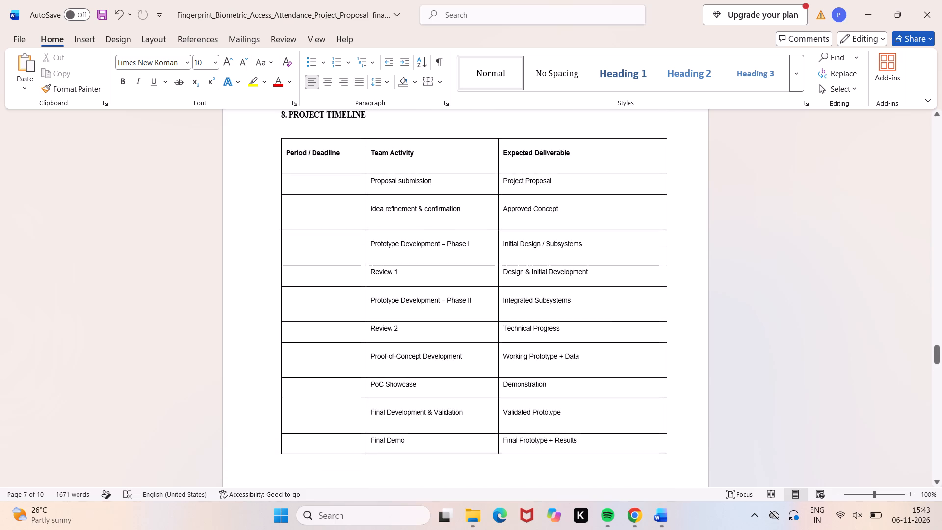
scroll(608, 322, "up", 4)
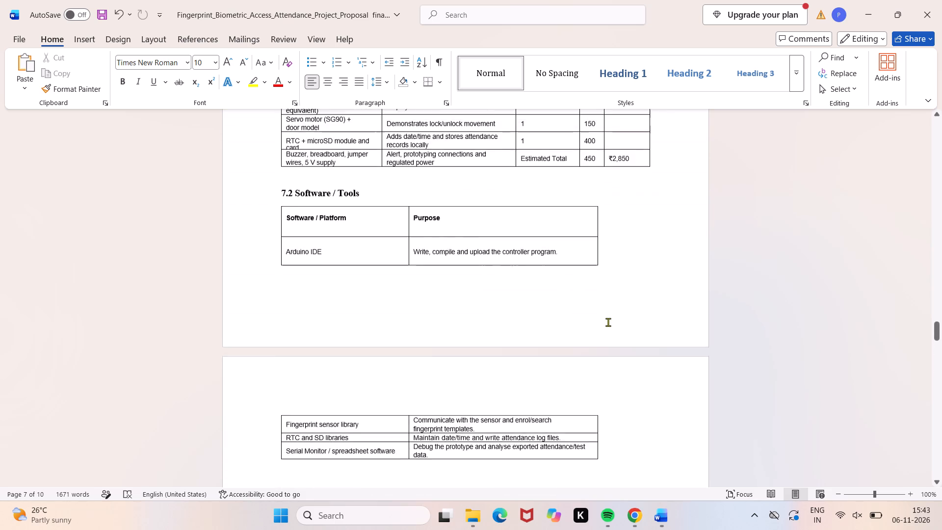
scroll(608, 322, "up", 2)
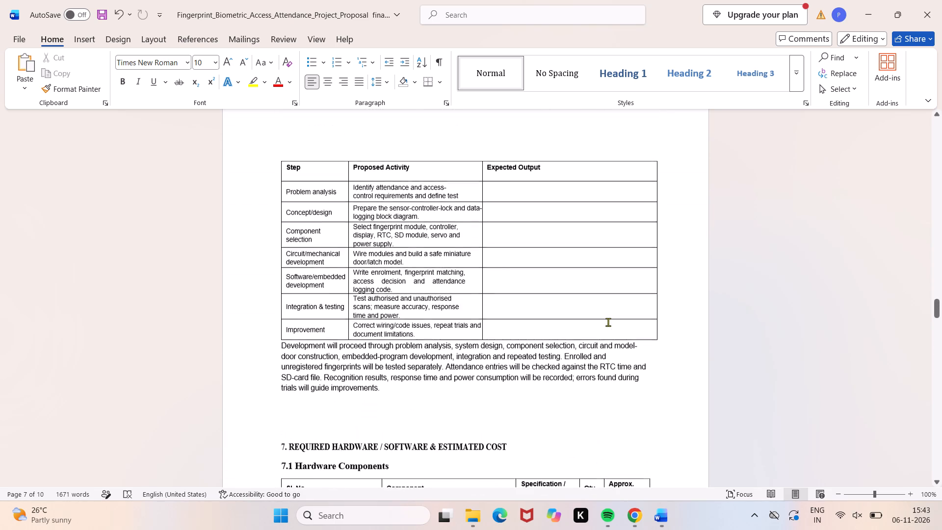
scroll(608, 322, "up", 5)
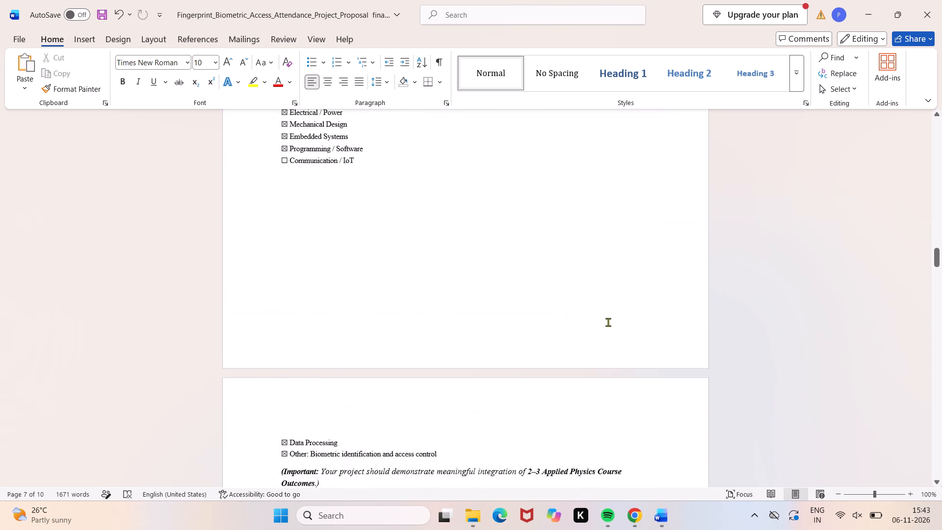
scroll(608, 322, "up", 7)
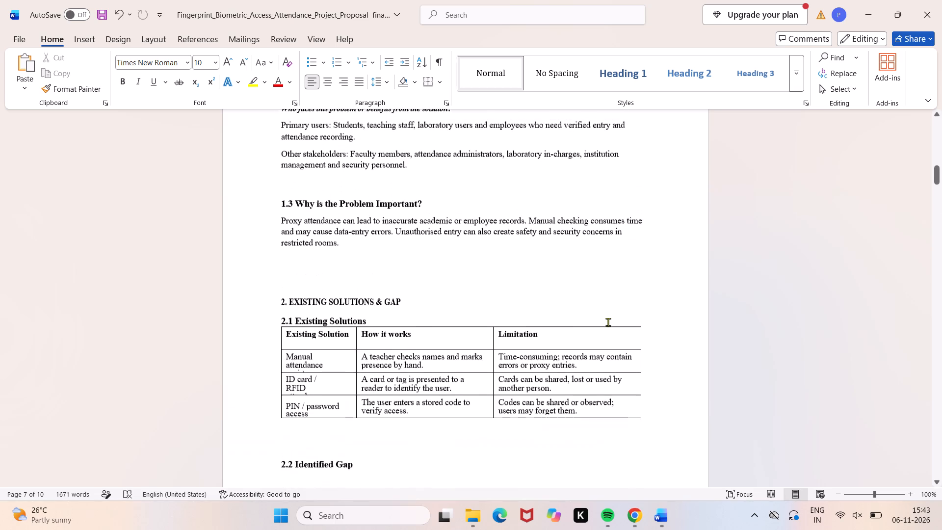
scroll(608, 322, "up", 3)
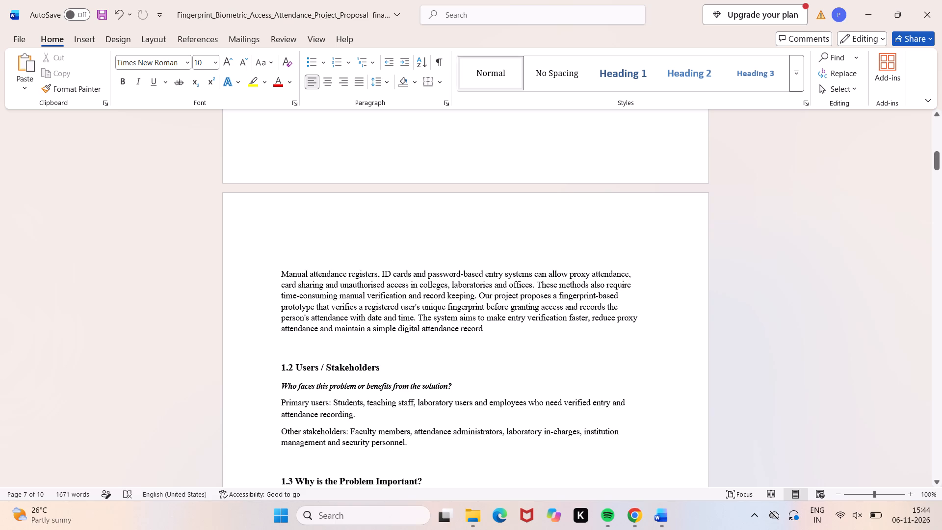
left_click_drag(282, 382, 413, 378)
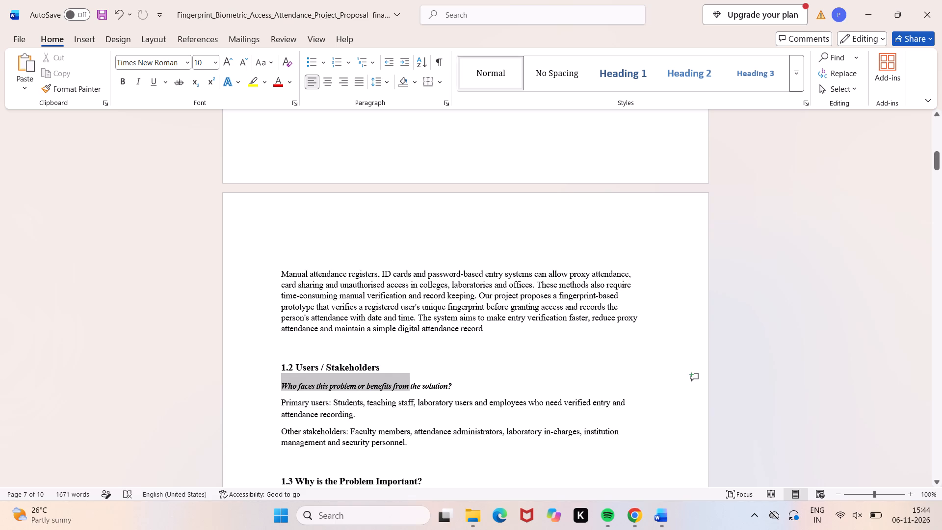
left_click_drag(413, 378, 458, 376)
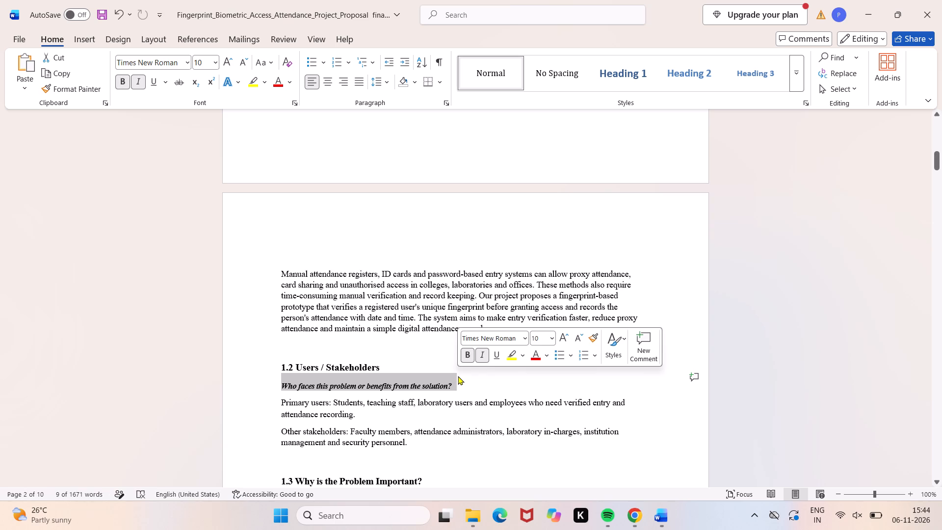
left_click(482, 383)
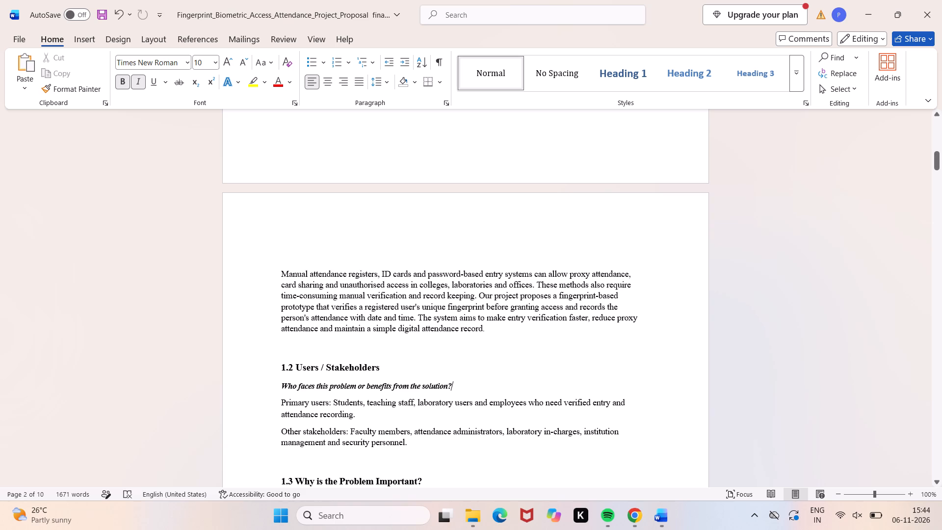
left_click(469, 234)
Examine the first two pages of the proposal, from the title and team details to the Users / Stakeholders section.
scroll(469, 234, "up", 2)
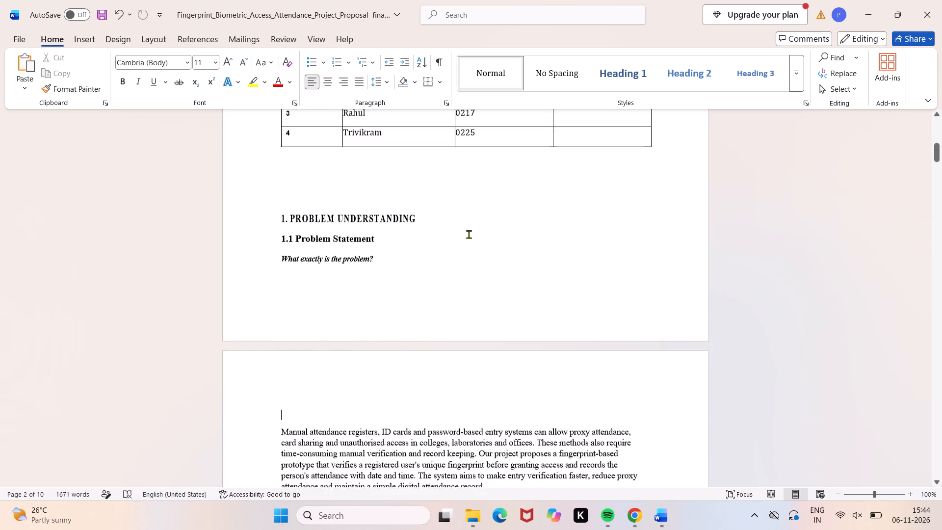
scroll(469, 234, "up", 1)
scroll(469, 234, "right", 1)
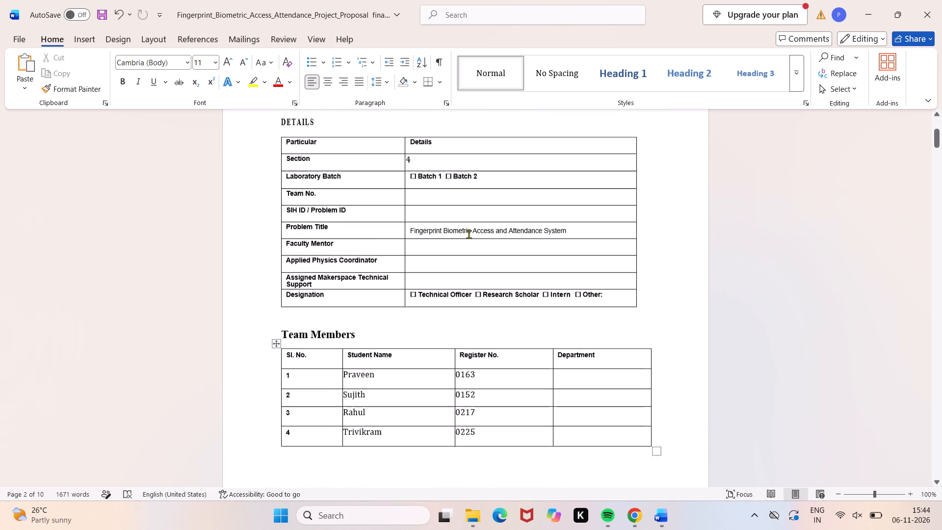
scroll(469, 234, "right", 2)
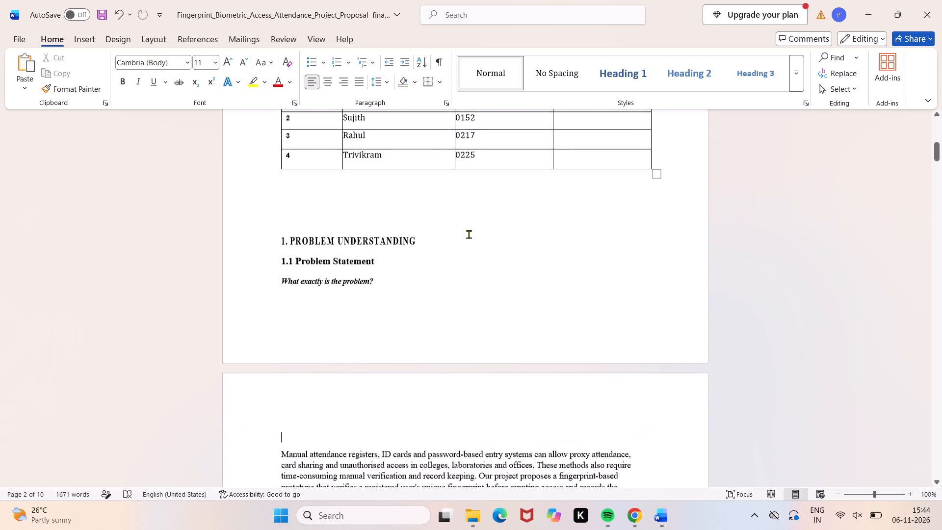
scroll(469, 234, "right", 1)
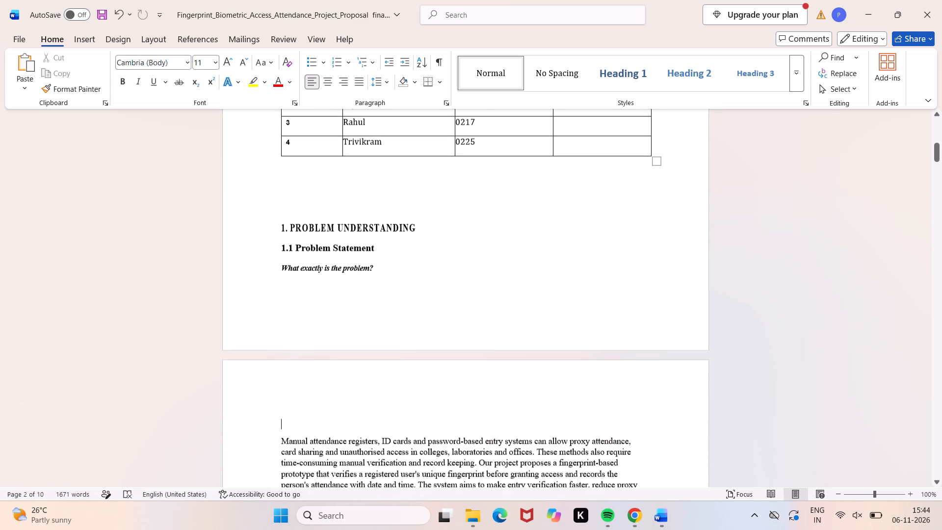
scroll(469, 234, "right", 1)
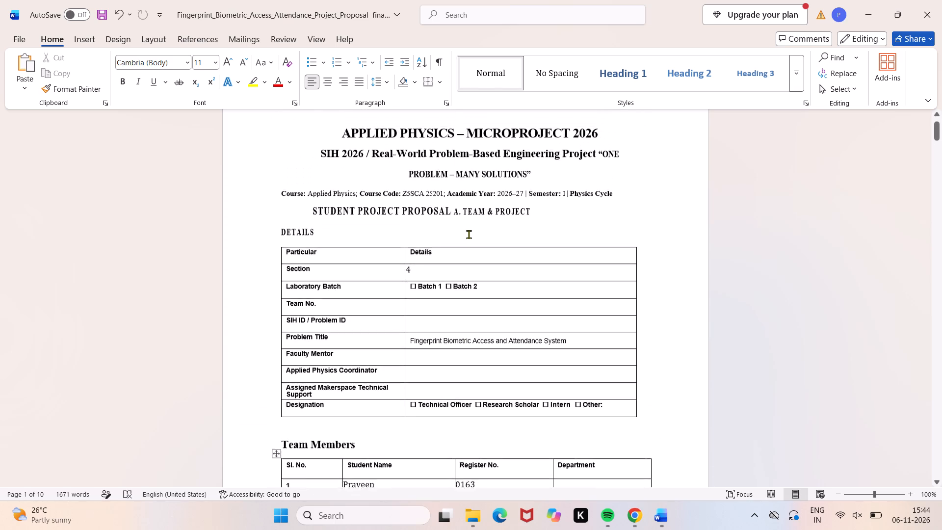
scroll(469, 234, "down", 4)
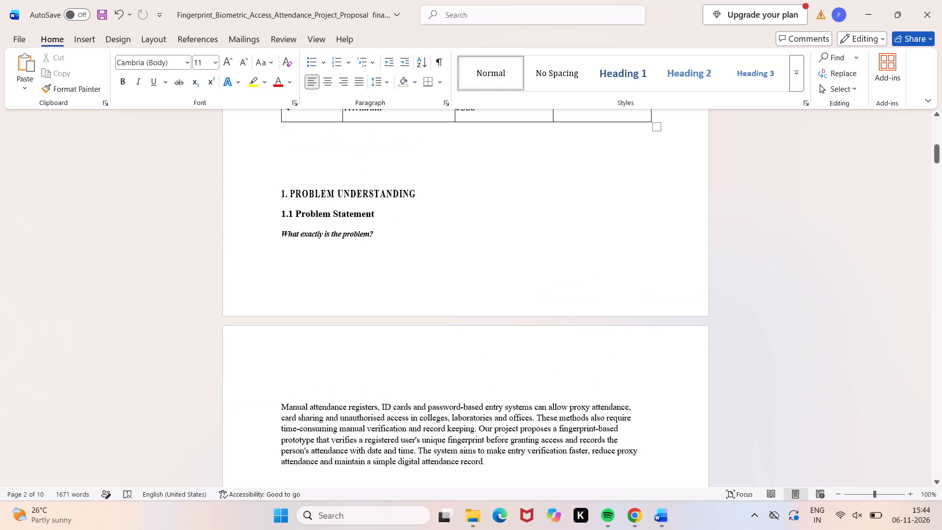
scroll(469, 234, "down", 1)
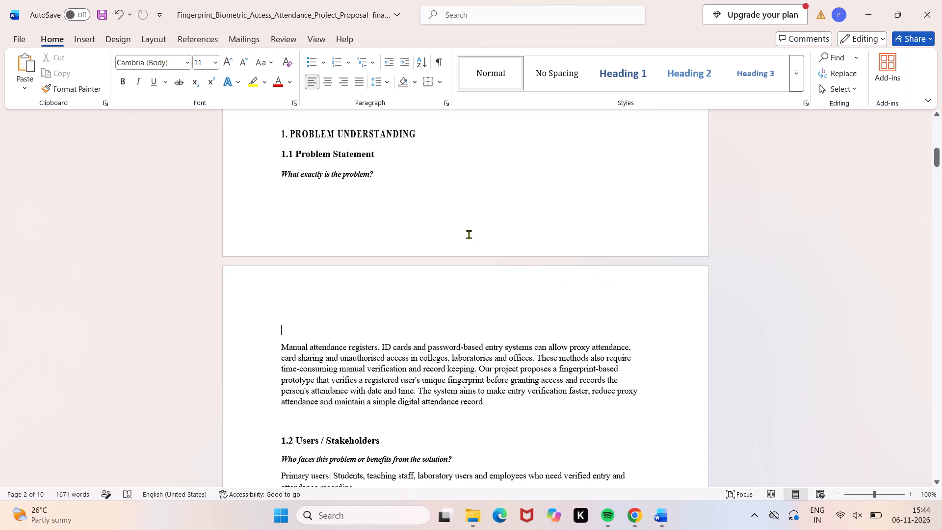
scroll(469, 234, "down", 3)
scroll(469, 234, "up", 2)
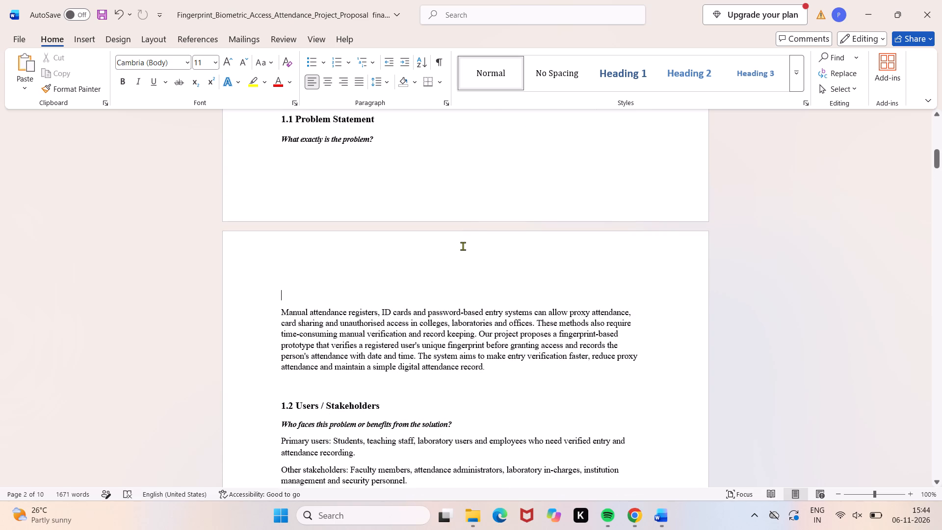
scroll(476, 234, "up", 1)
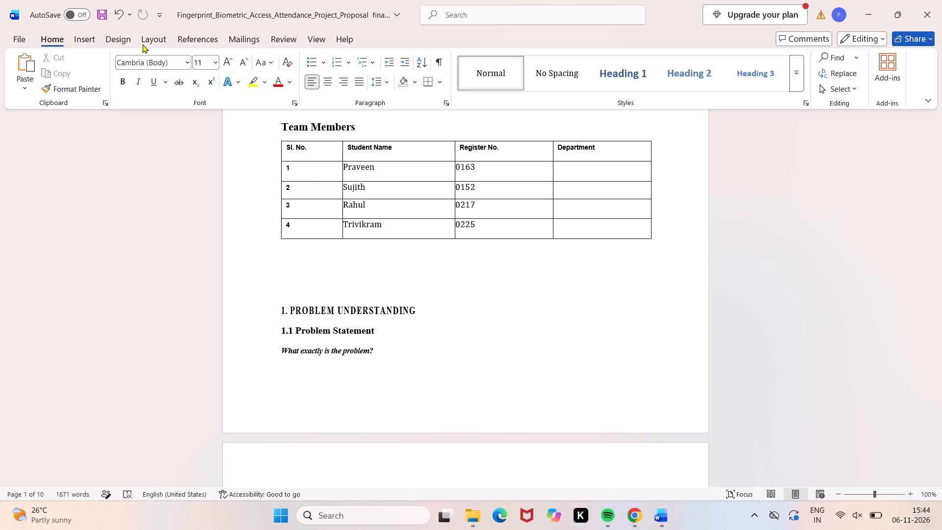
Save a copy of the proposal to the Desktop as "Fingerprint_Biometric_Access_Attendance_Project_Proposal final", without signing in to an account.
left_click(25, 35)
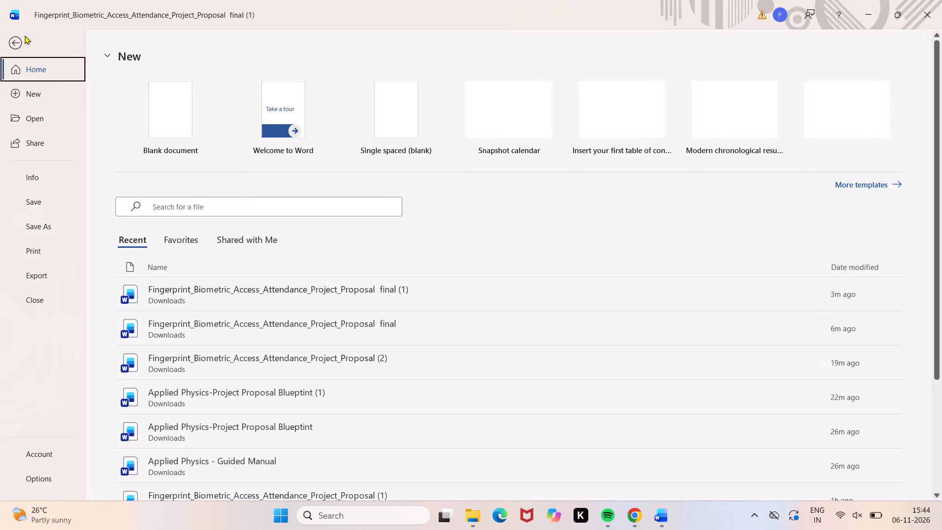
left_click(44, 227)
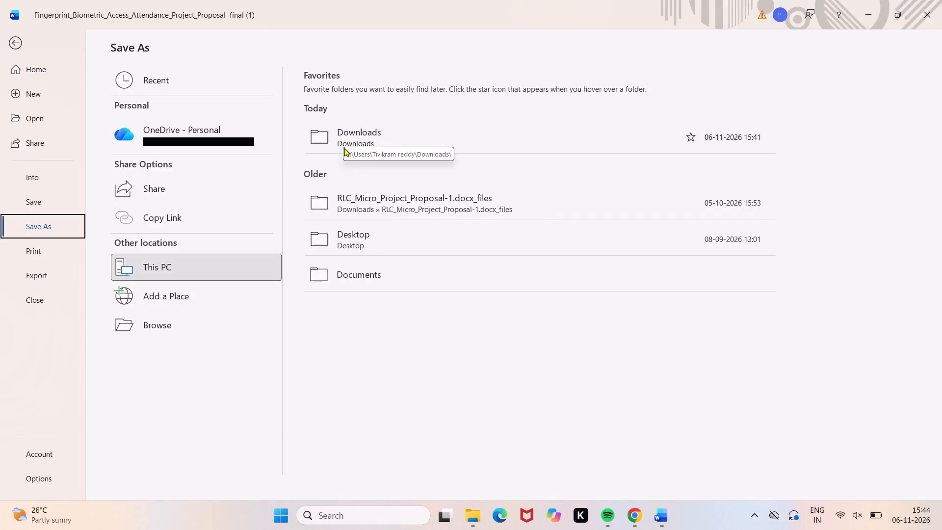
left_click(367, 247)
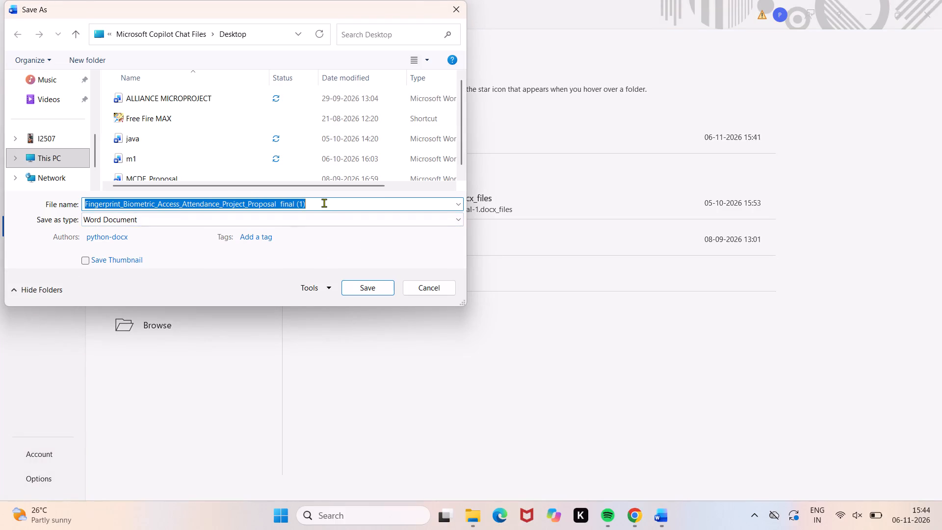
left_click(324, 203)
key("BackSpace")
key("BackSpace")
key("BackSpace")
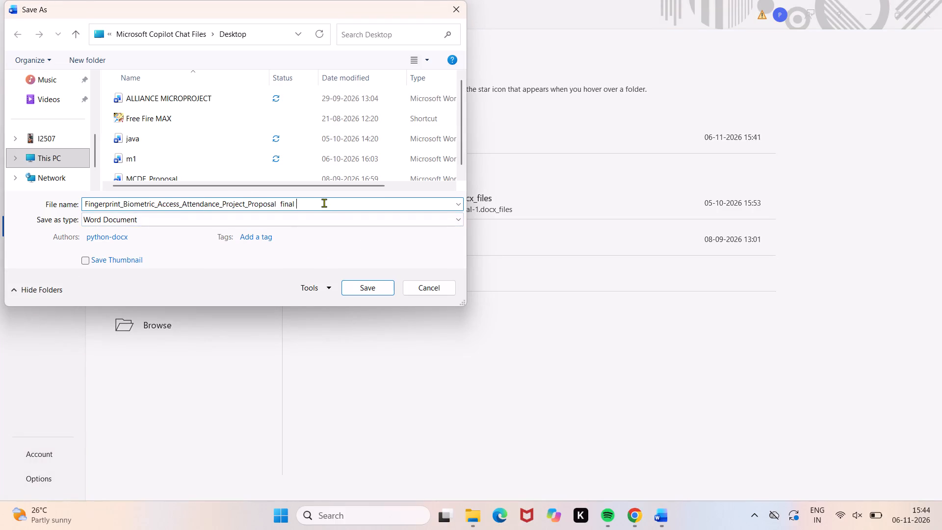
left_click(369, 285)
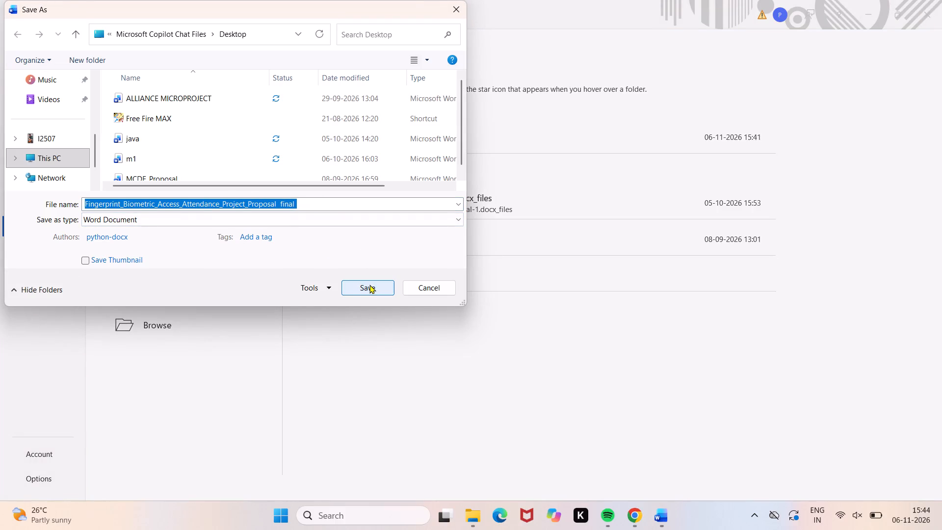
left_click(369, 285)
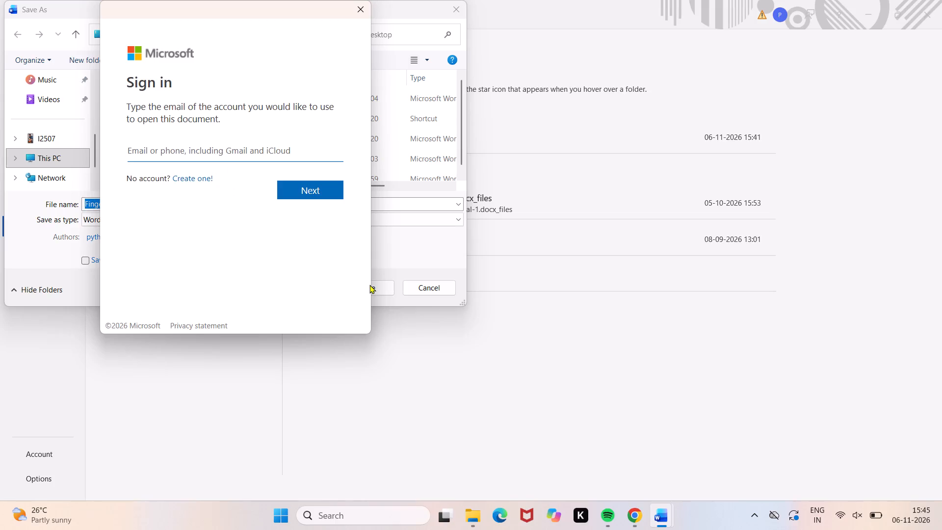
left_click(363, 4)
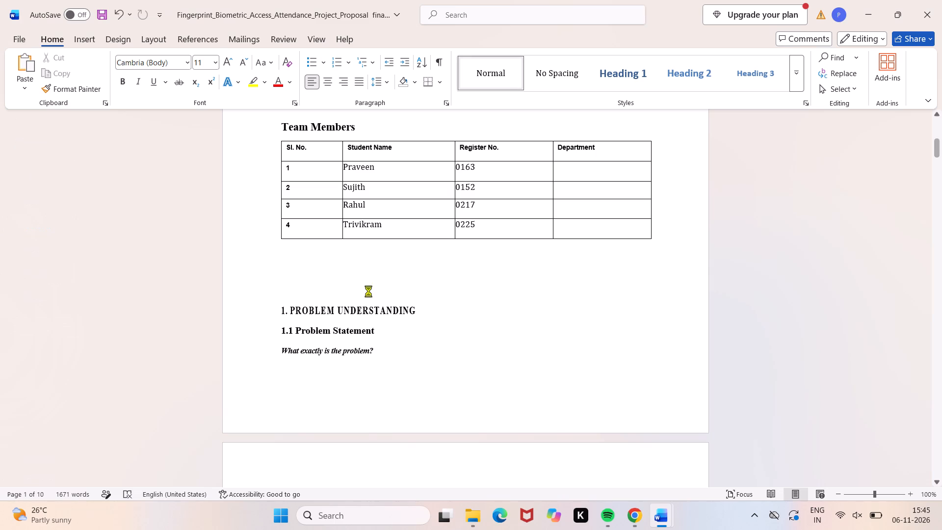
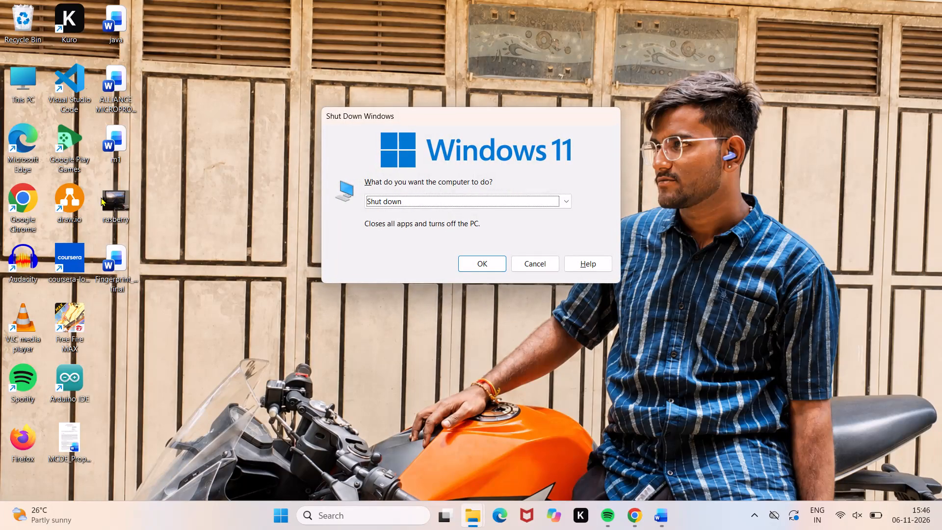
Dismiss the Shut Down Windows dialog without shutting down the computer.
left_click(533, 261)
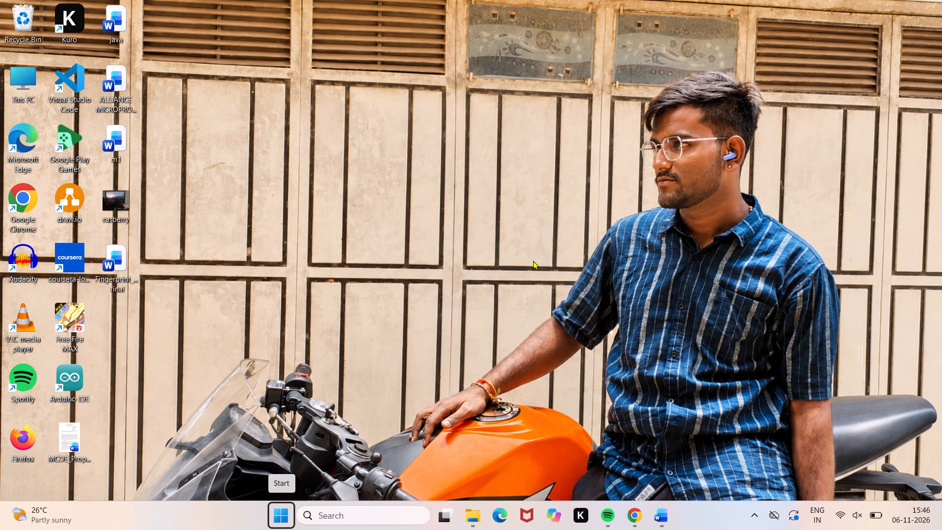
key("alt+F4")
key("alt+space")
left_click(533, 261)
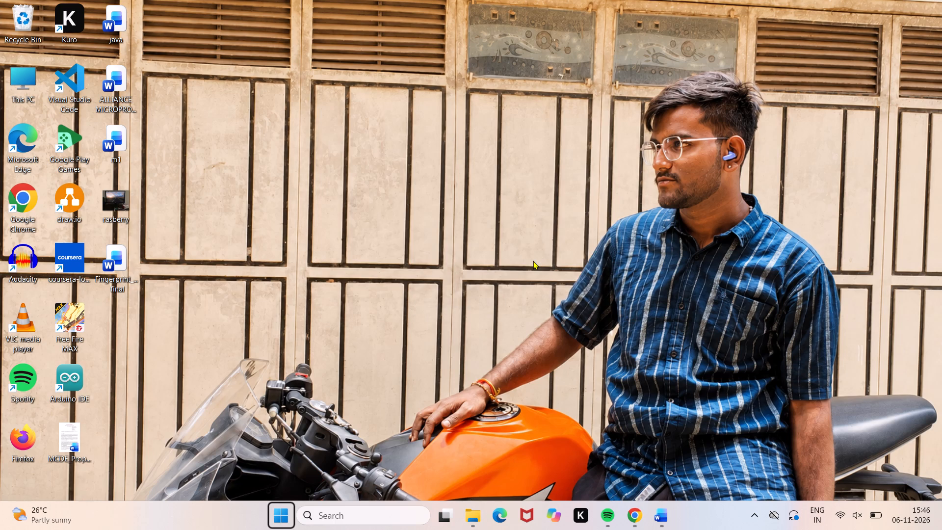
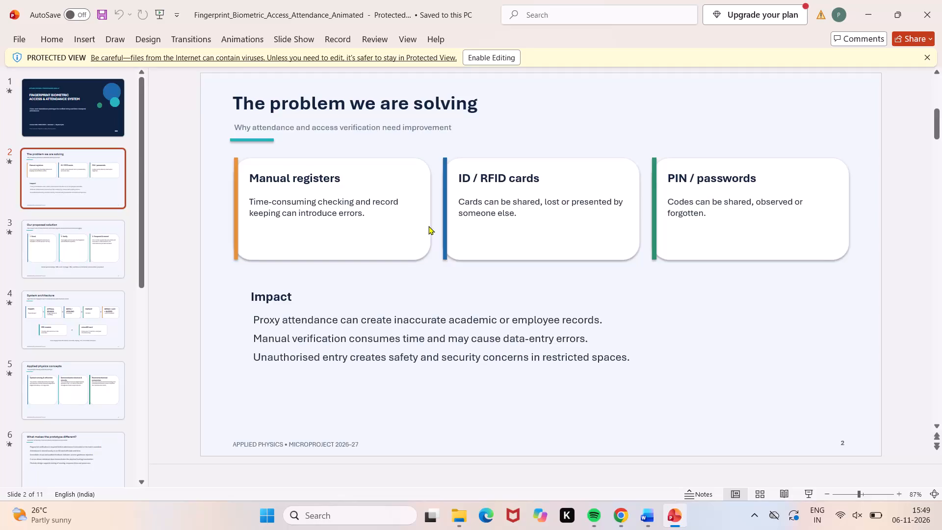
Review the opening slides of the fingerprint attendance presentation, from the title slide through the problem statement to the proposed solution.
key("Up")
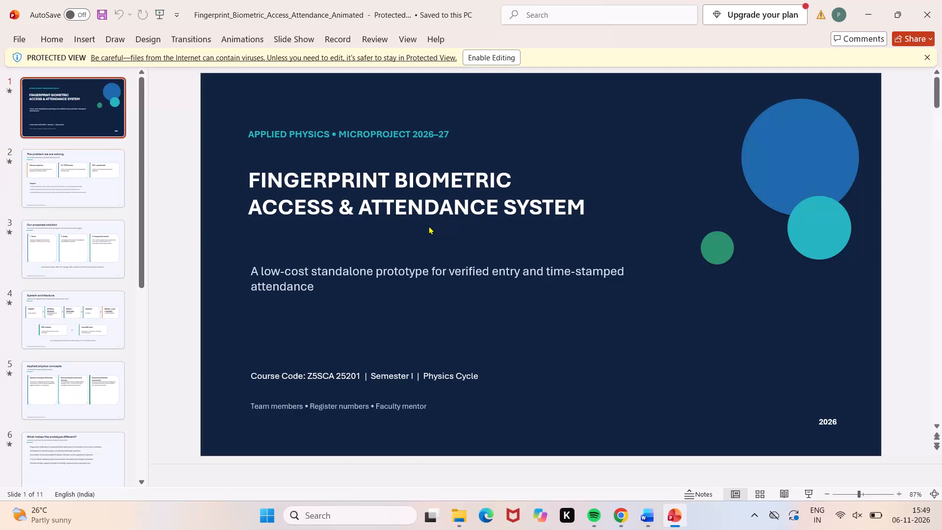
key("Down")
key("Up")
key("Down")
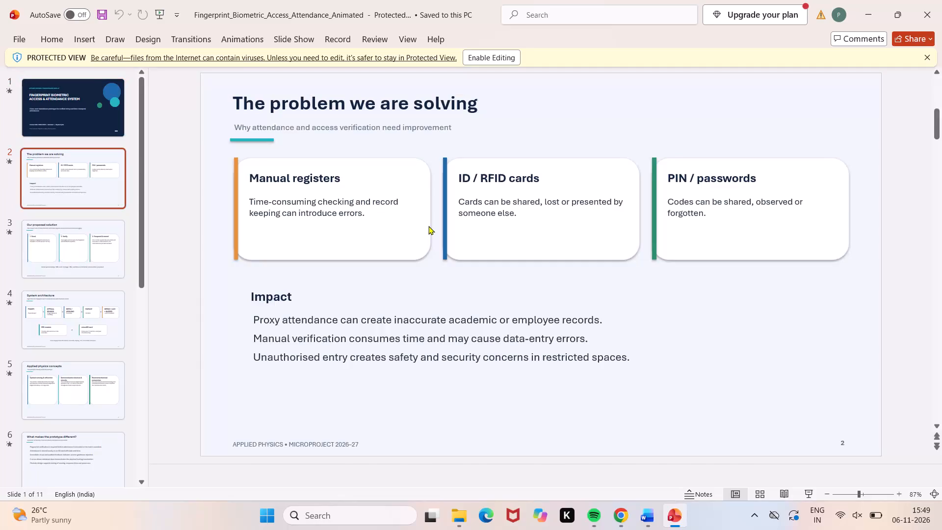
key("Down")
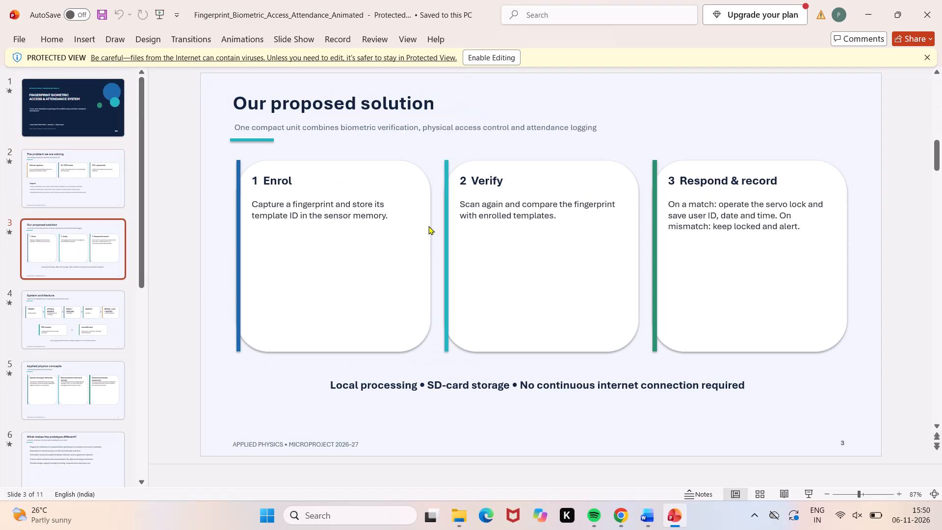
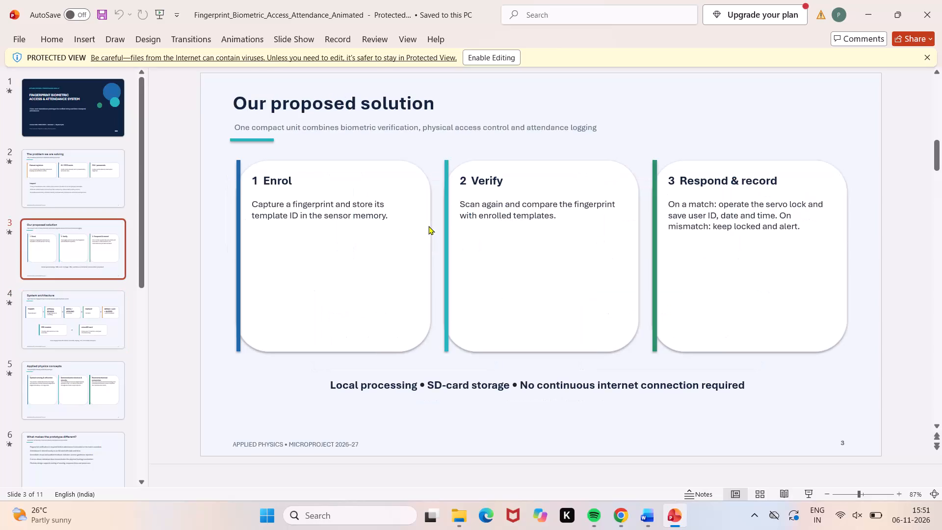
Review the remaining slides, from the development methodology through the project timeline to testing and performance validation.
scroll(537, 170, "down", 5)
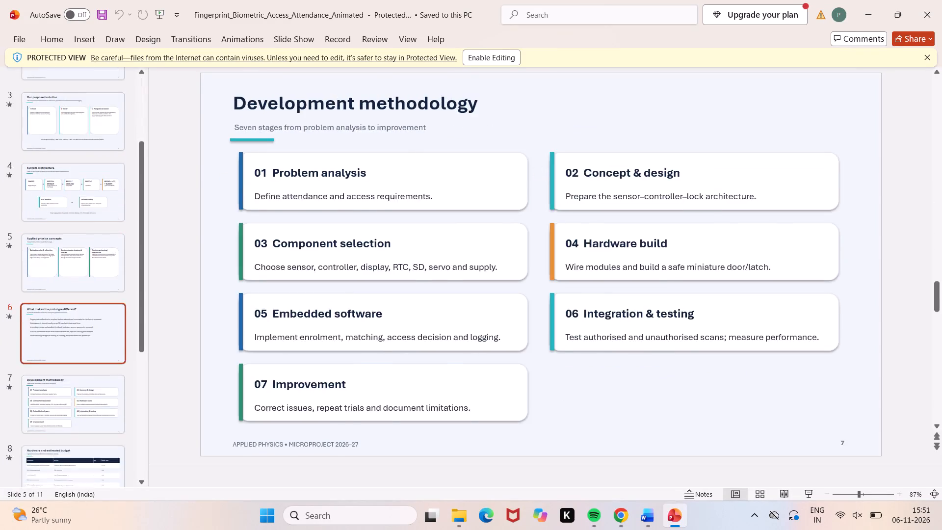
scroll(537, 170, "down", 2)
scroll(537, 170, "up", 8)
scroll(537, 170, "down", 19)
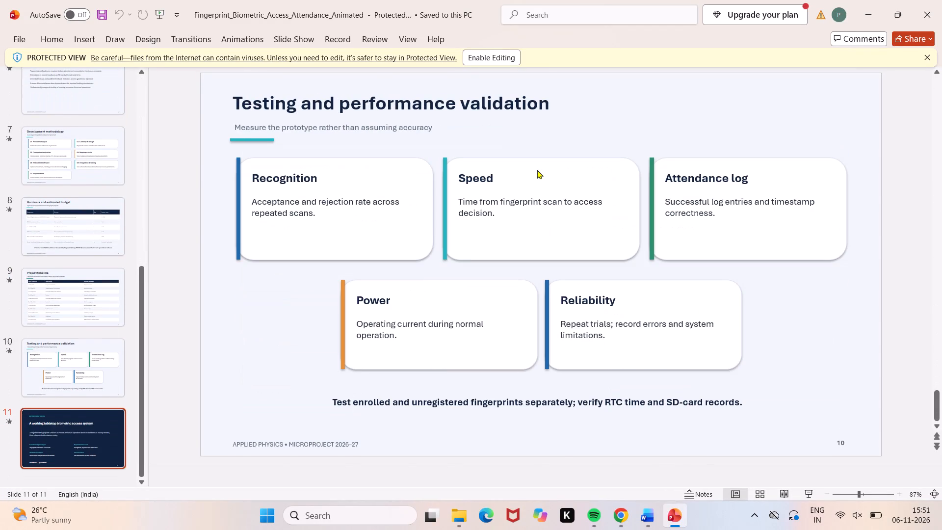
scroll(537, 170, "up", 15)
scroll(537, 170, "down", 8)
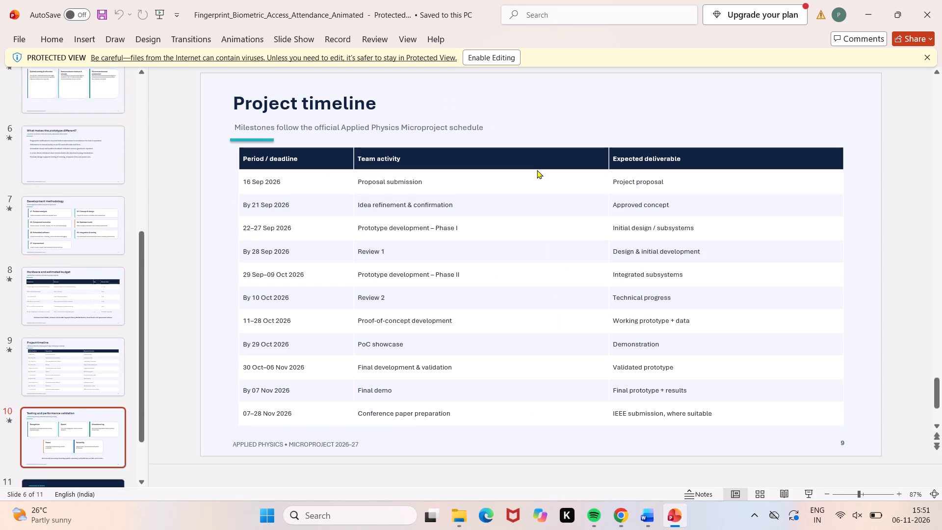
scroll(537, 170, "down", 1)
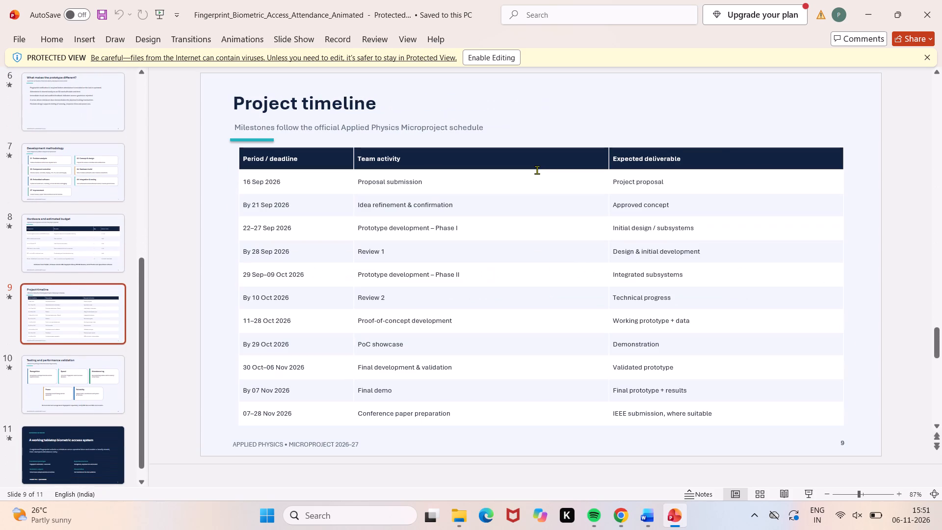
scroll(537, 170, "down", 2)
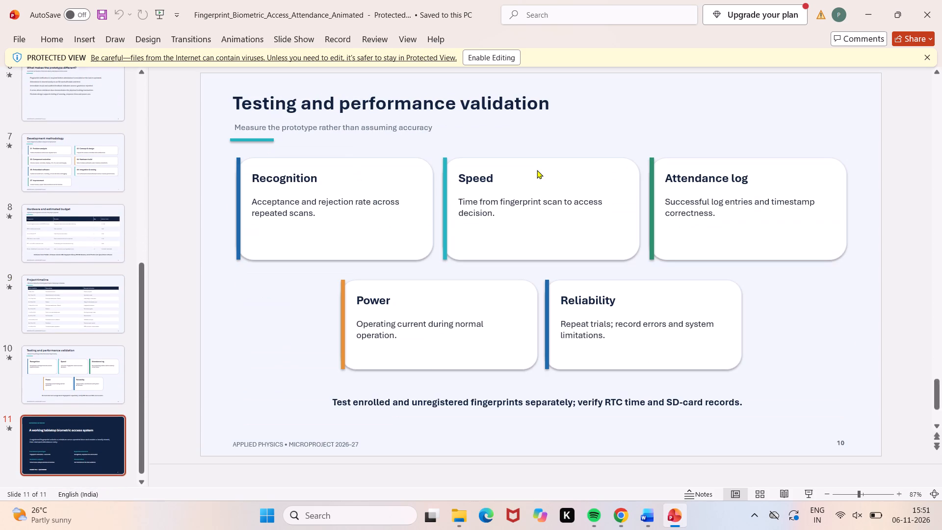
scroll(537, 170, "down", 1)
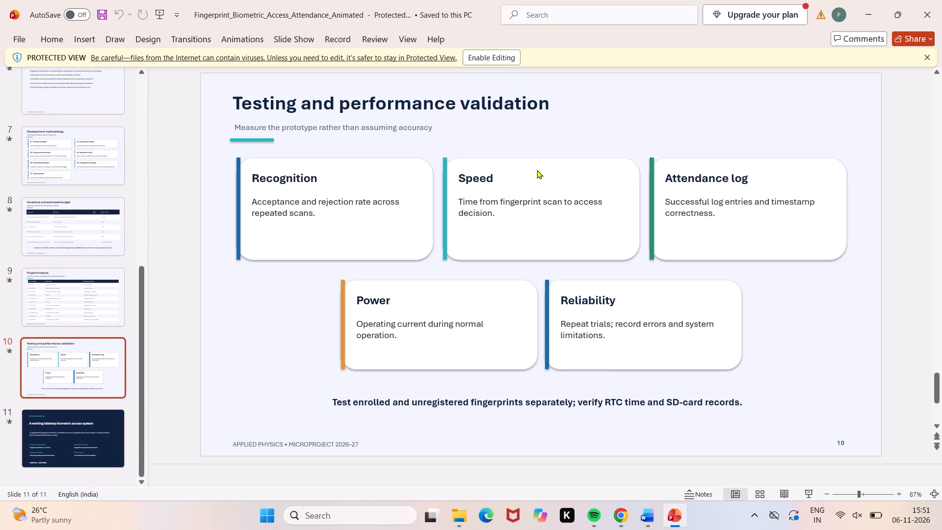
Recheck the deck from the problem statement through the applied physics concepts to the closing expected outcome slide.
scroll(537, 170, "up", 5)
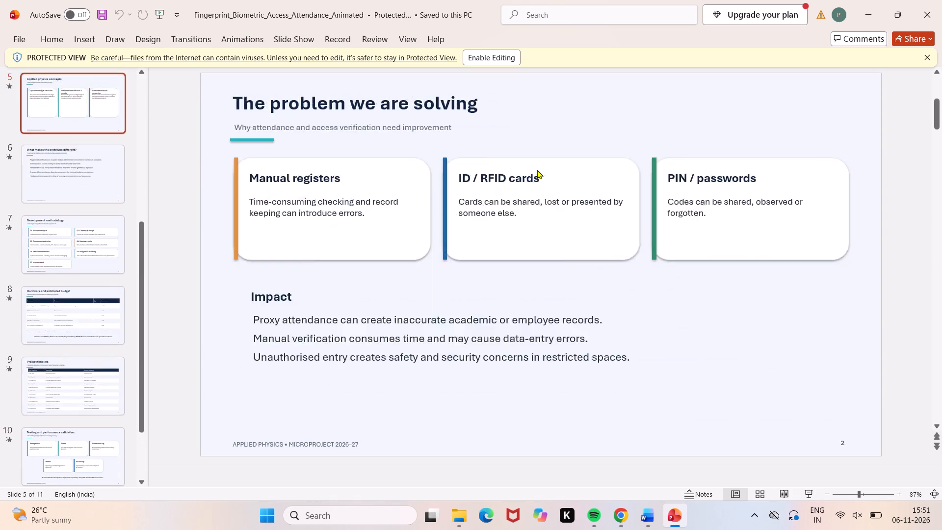
scroll(537, 170, "up", 4)
scroll(537, 170, "down", 1)
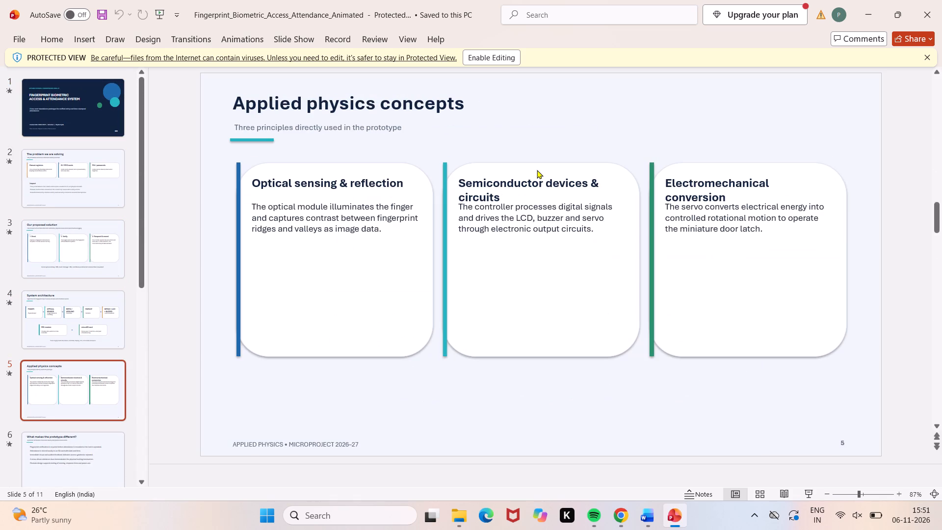
scroll(537, 170, "down", 3)
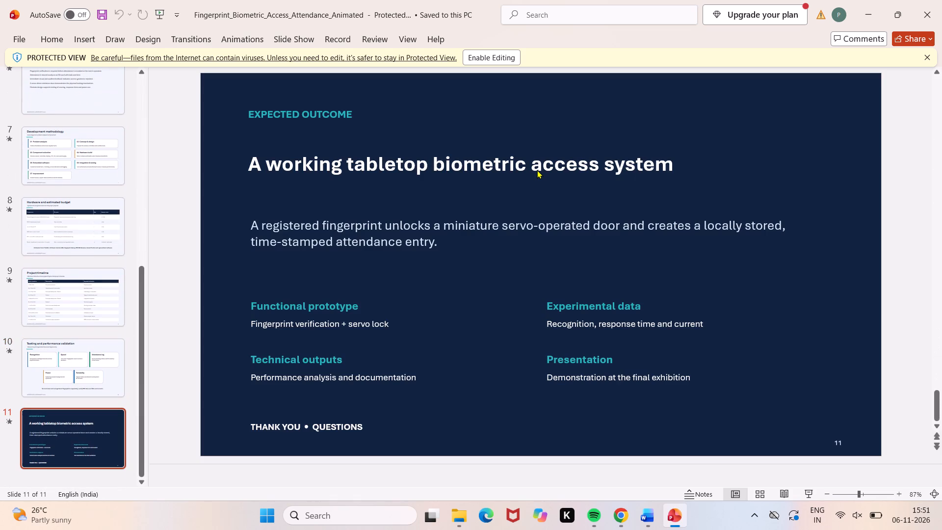
scroll(537, 170, "down", 5)
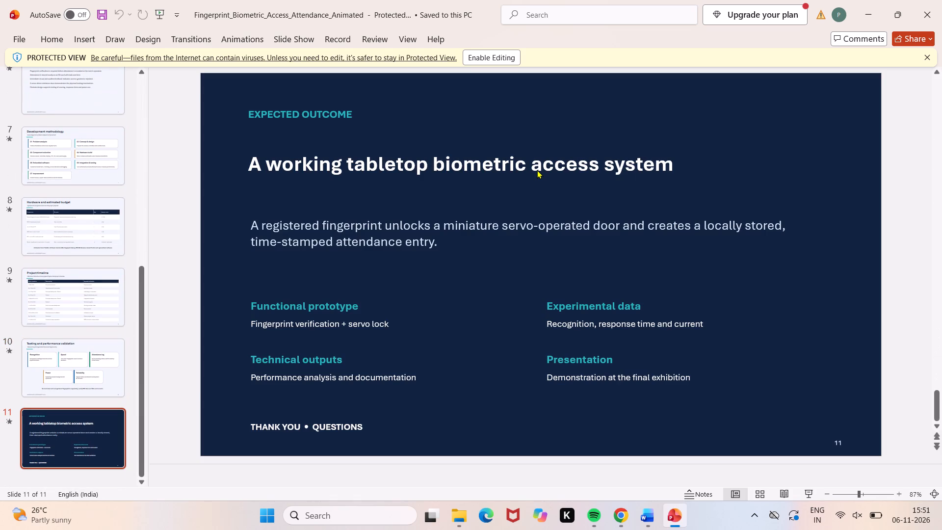
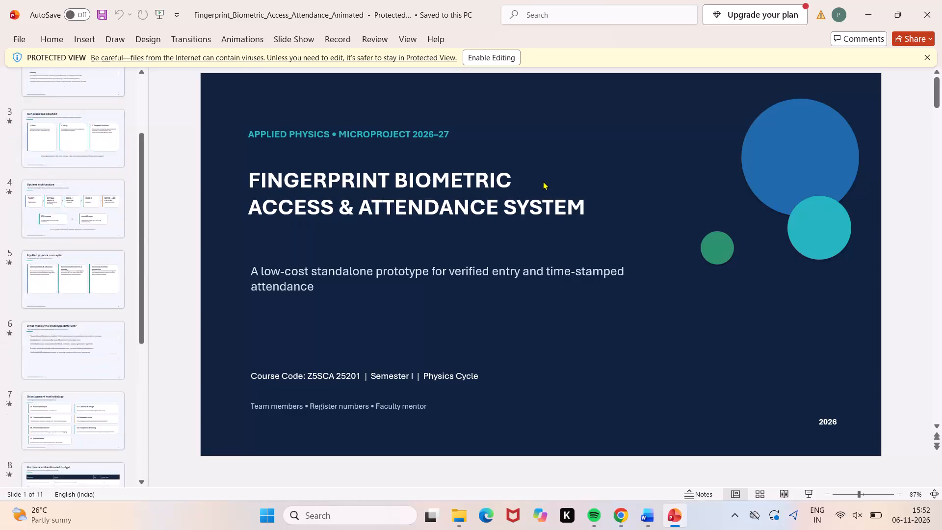
Review the opening slides again, from the title slide to the applied physics concepts and back to the proposed solution.
scroll(543, 181, "up", 6)
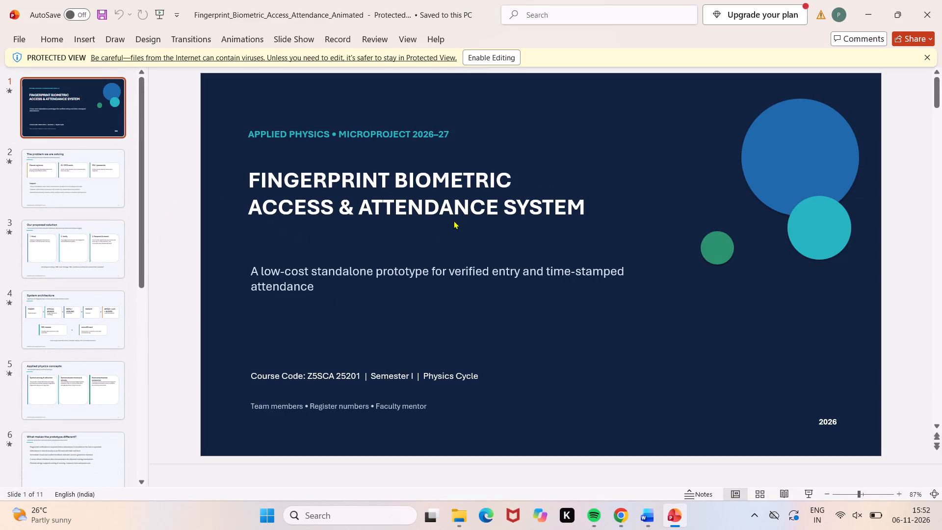
scroll(433, 245, "right", 1)
scroll(433, 245, "up", 3)
scroll(429, 340, "down", 1)
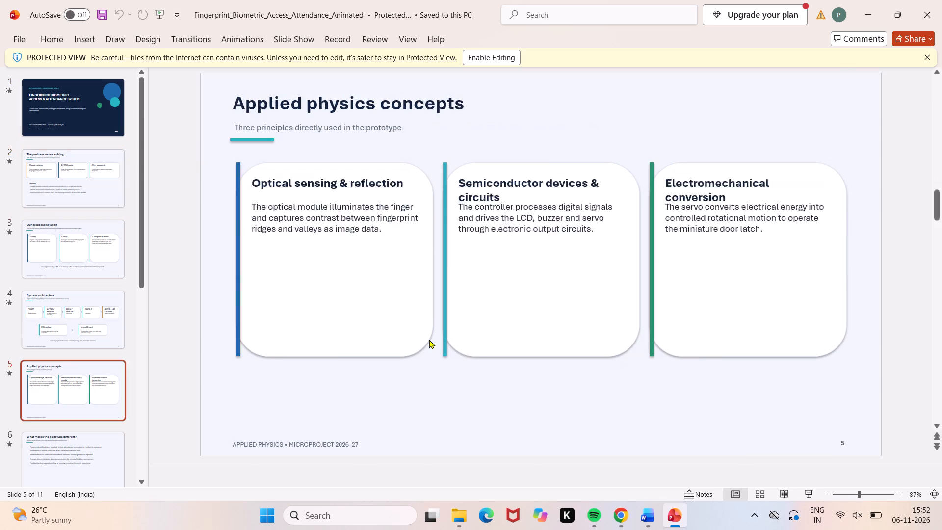
scroll(429, 340, "up", 1)
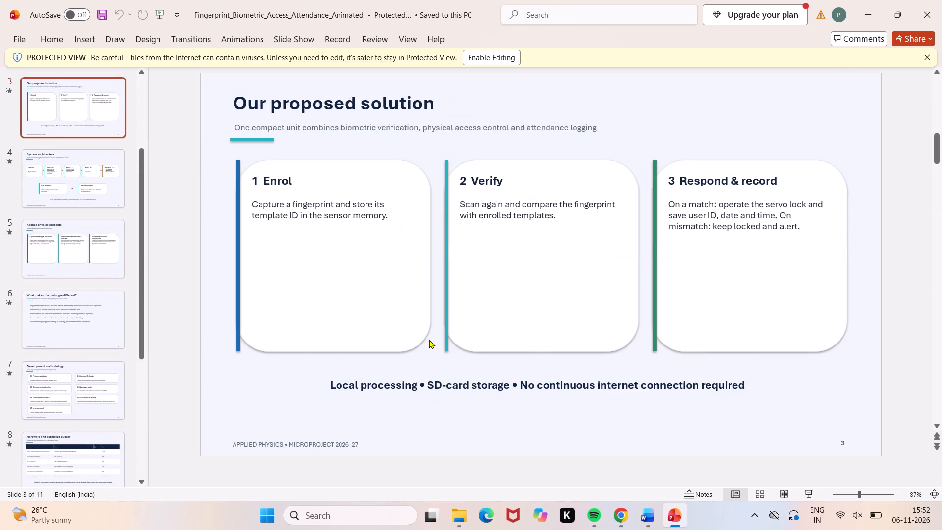
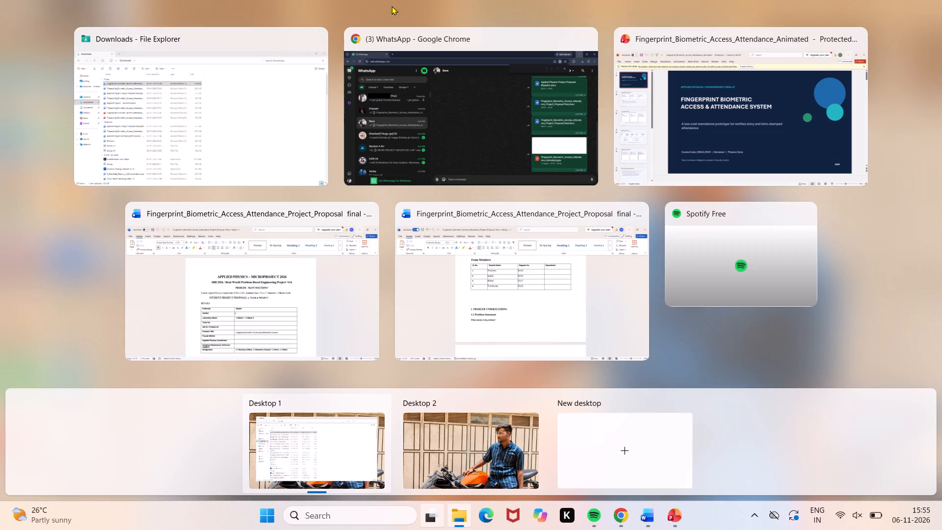
Open the Fingerprint_Biometric_Access_Attendance_Project_Proposal final document from the Downloads folder and go to its Team Members table.
left_click(288, 84)
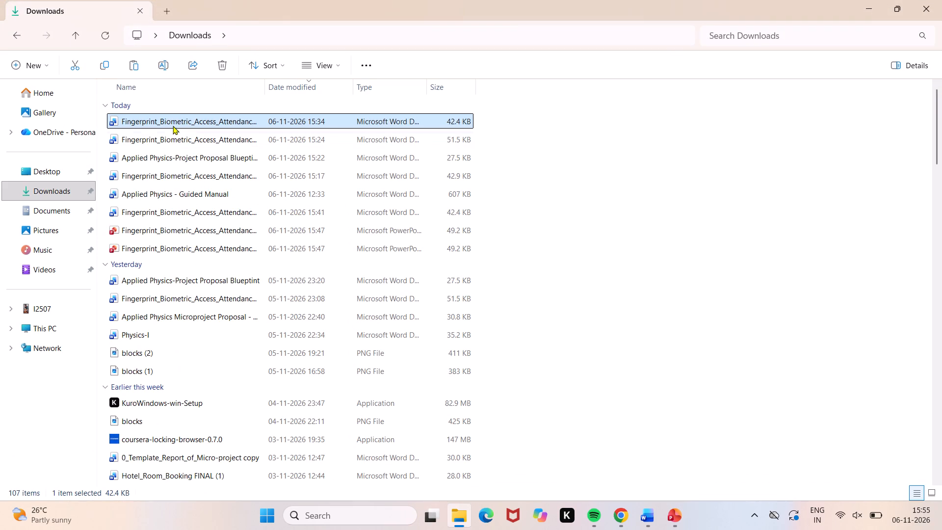
left_click(176, 112)
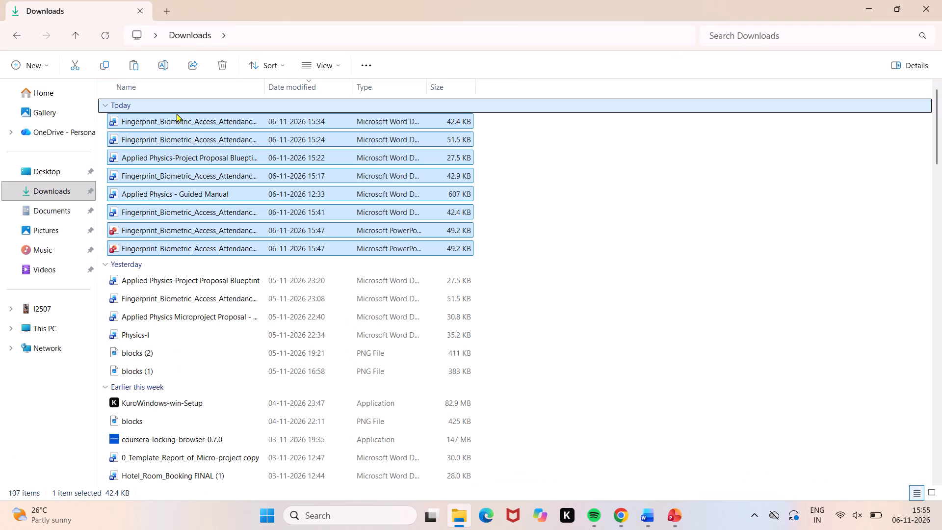
double_click(181, 123)
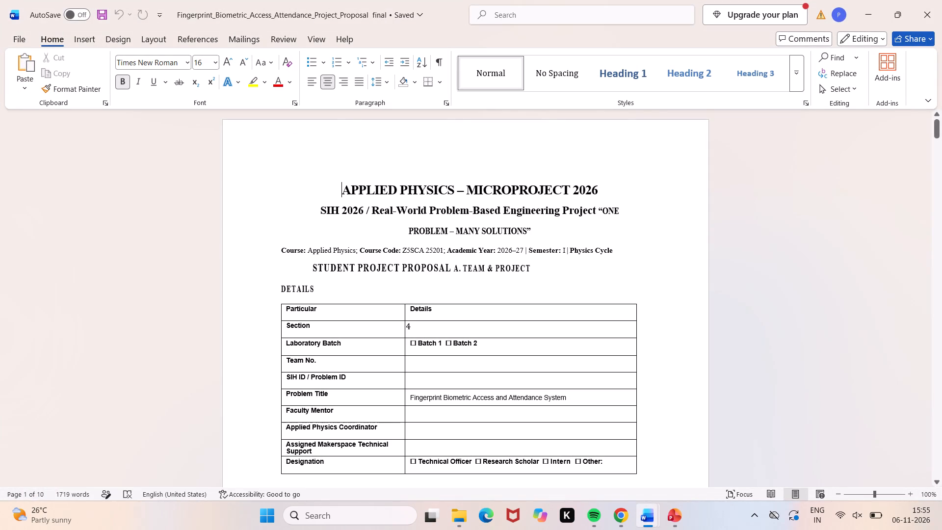
scroll(470, 393, "down", 1)
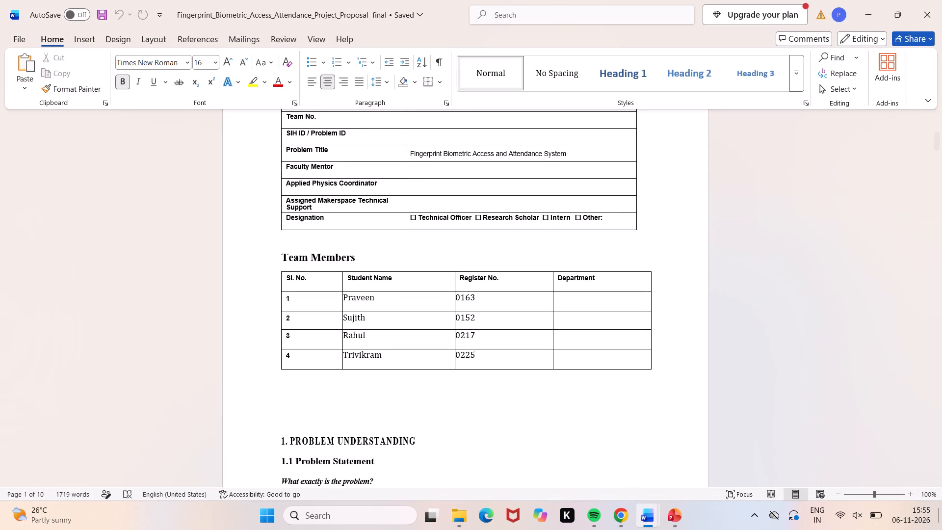
Raise the display brightness to 62 in the system quick settings and return to the proposal document.
left_click(895, 529)
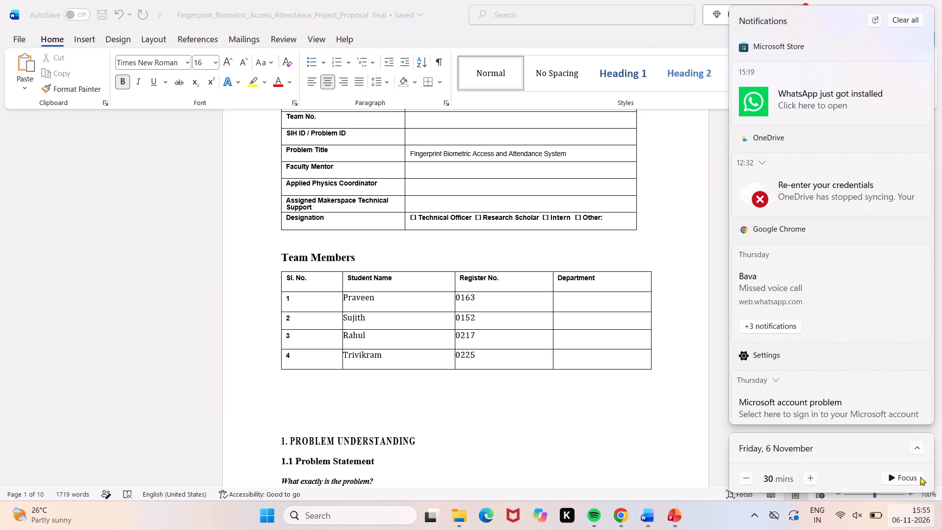
left_click(706, 449)
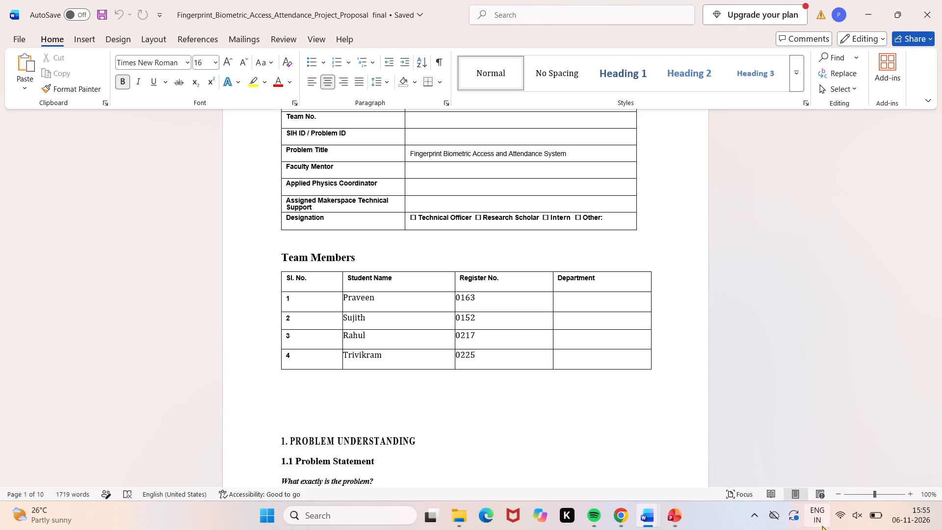
left_click(834, 529)
left_click_drag(834, 529, 846, 400)
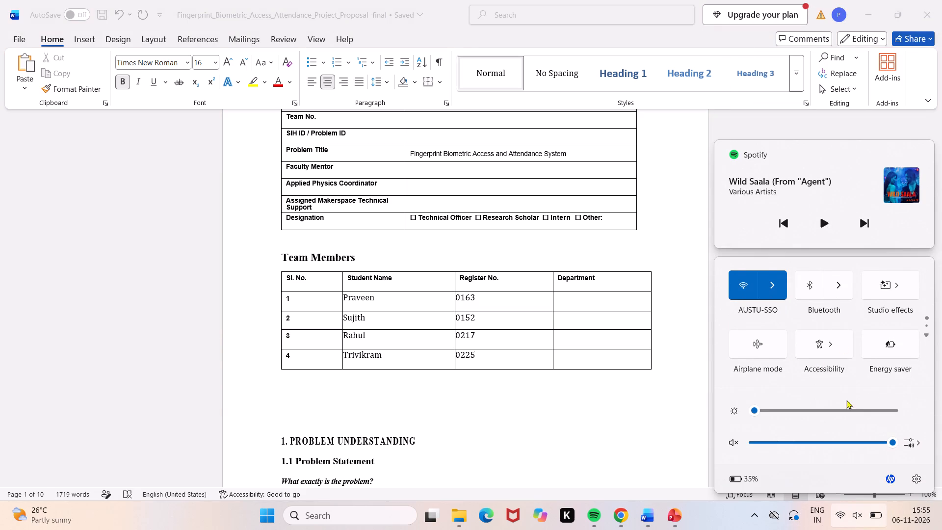
left_click_drag(846, 400, 855, 406)
left_click(855, 406)
left_click_drag(811, 416, 840, 410)
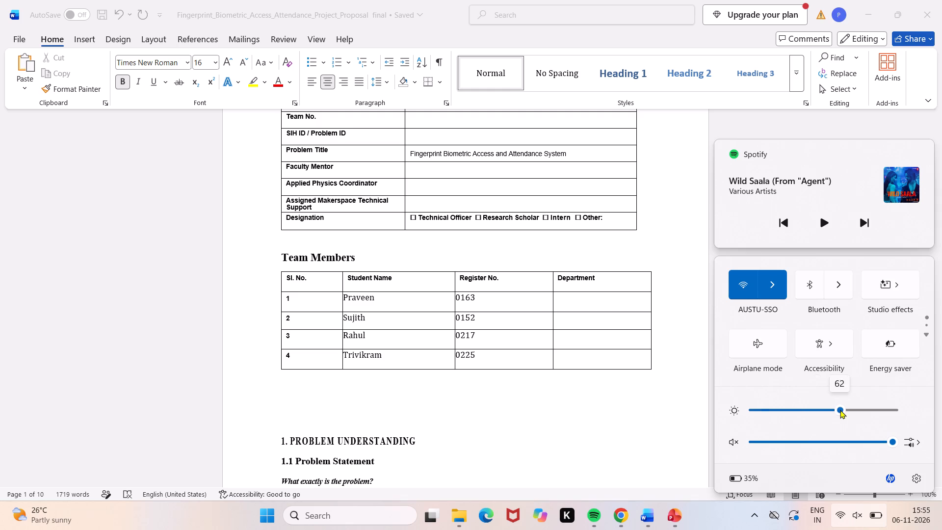
left_click(840, 410)
left_click(700, 374)
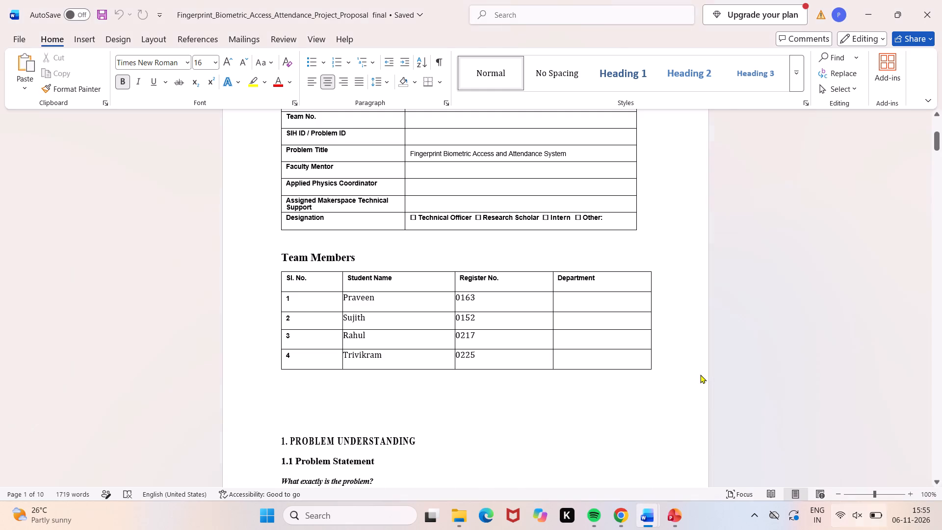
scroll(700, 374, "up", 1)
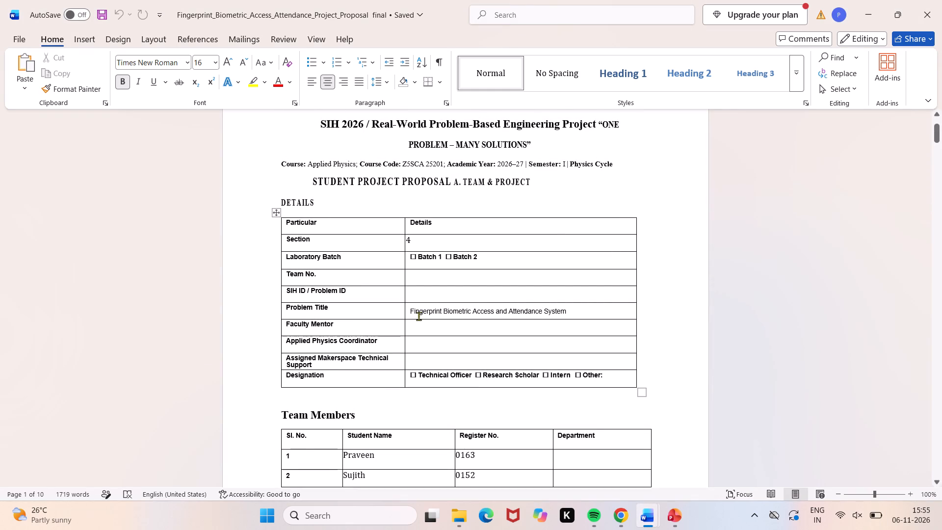